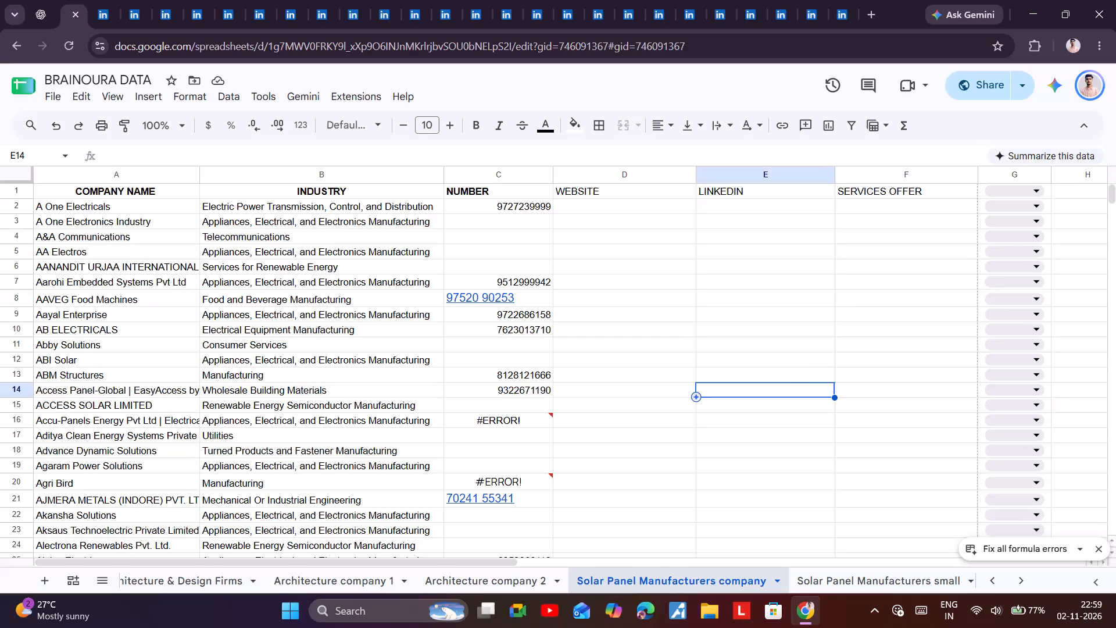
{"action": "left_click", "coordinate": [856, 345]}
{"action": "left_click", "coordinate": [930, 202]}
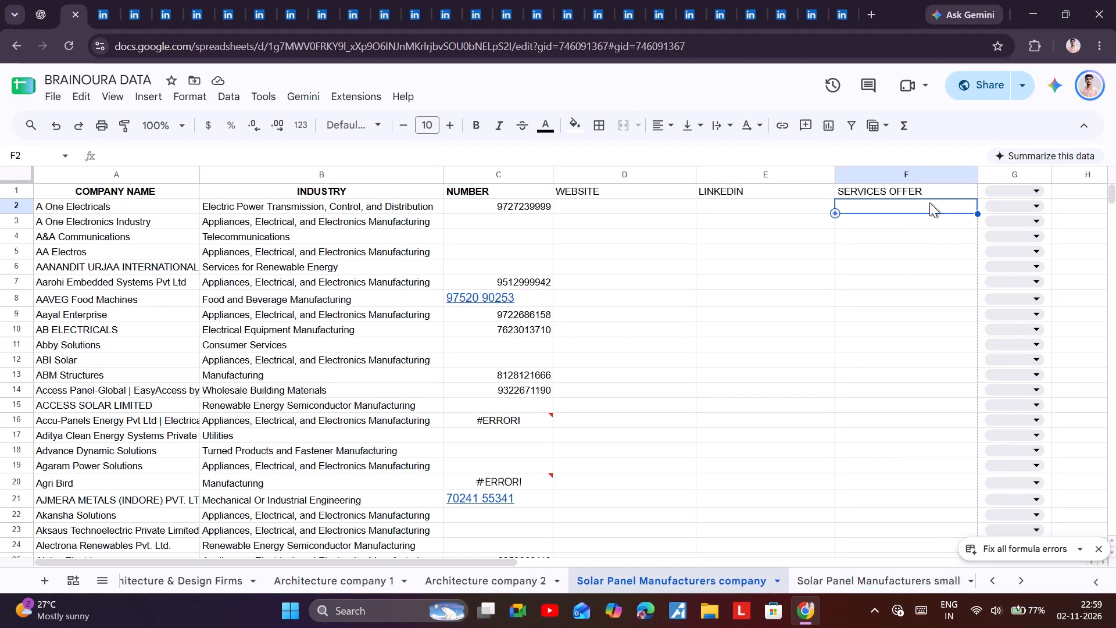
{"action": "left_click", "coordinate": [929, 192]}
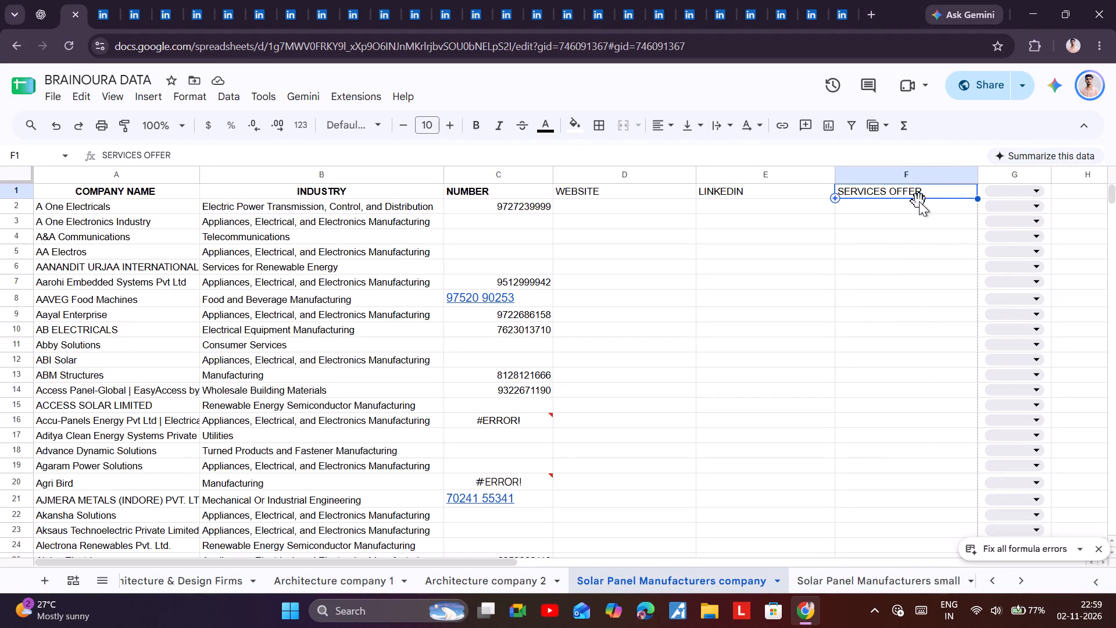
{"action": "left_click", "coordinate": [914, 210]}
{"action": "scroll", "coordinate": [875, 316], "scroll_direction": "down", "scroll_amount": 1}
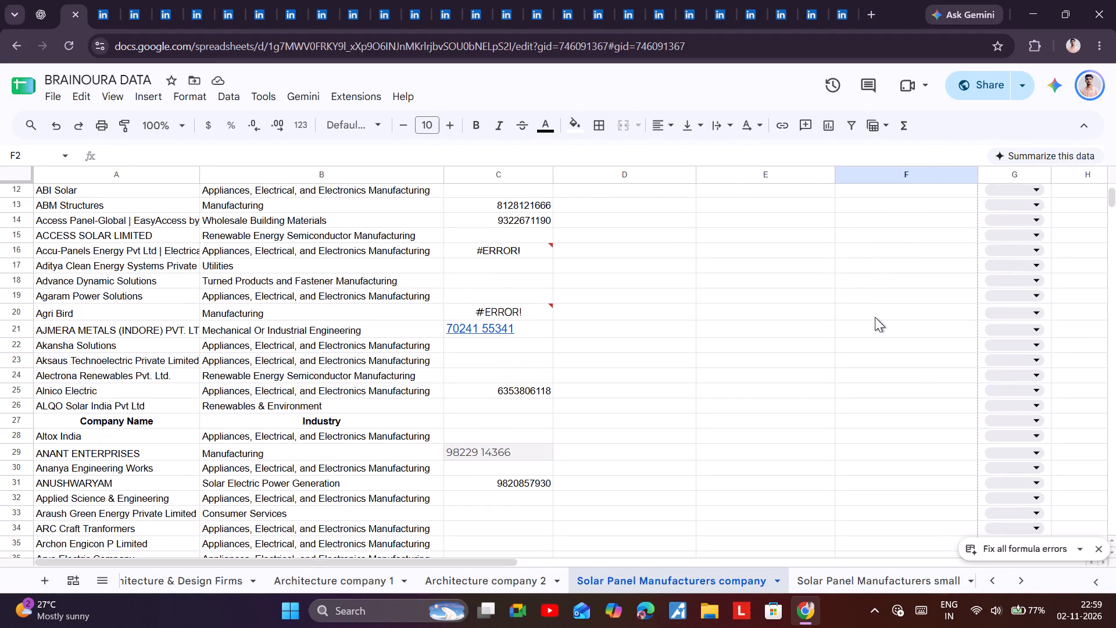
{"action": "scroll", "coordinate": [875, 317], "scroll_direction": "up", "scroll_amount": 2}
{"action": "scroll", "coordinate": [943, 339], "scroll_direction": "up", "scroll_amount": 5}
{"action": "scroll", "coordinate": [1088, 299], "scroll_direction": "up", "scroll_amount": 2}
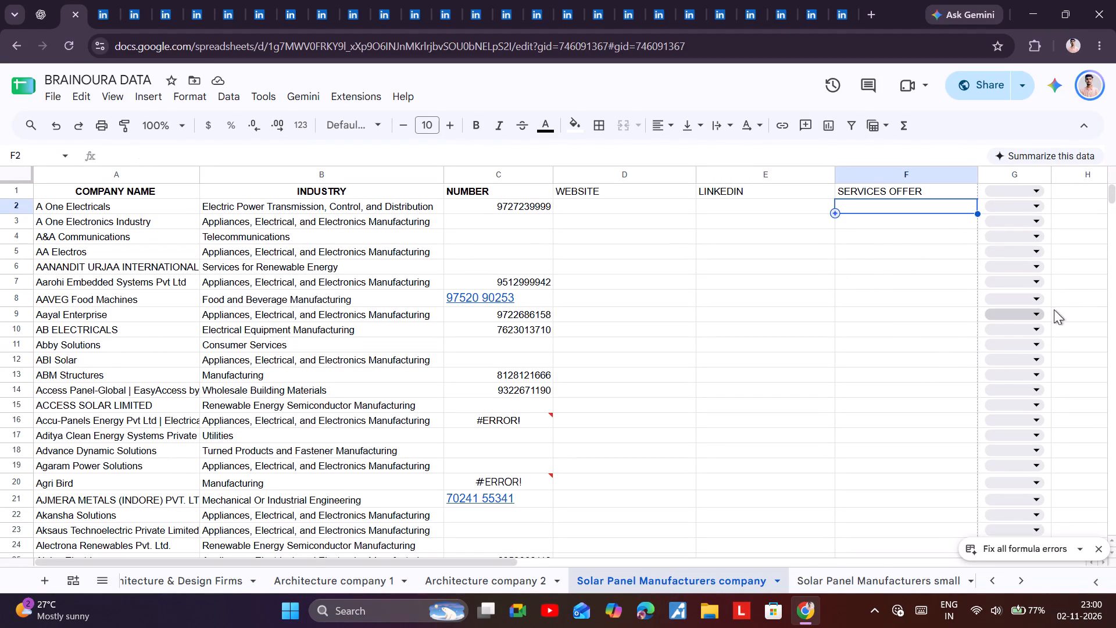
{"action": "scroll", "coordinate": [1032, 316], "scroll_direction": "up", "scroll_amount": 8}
Inspect the data validation rule behind the dropdown in cell G1 and leave it unchanged.
{"action": "left_click", "coordinate": [1041, 195]}
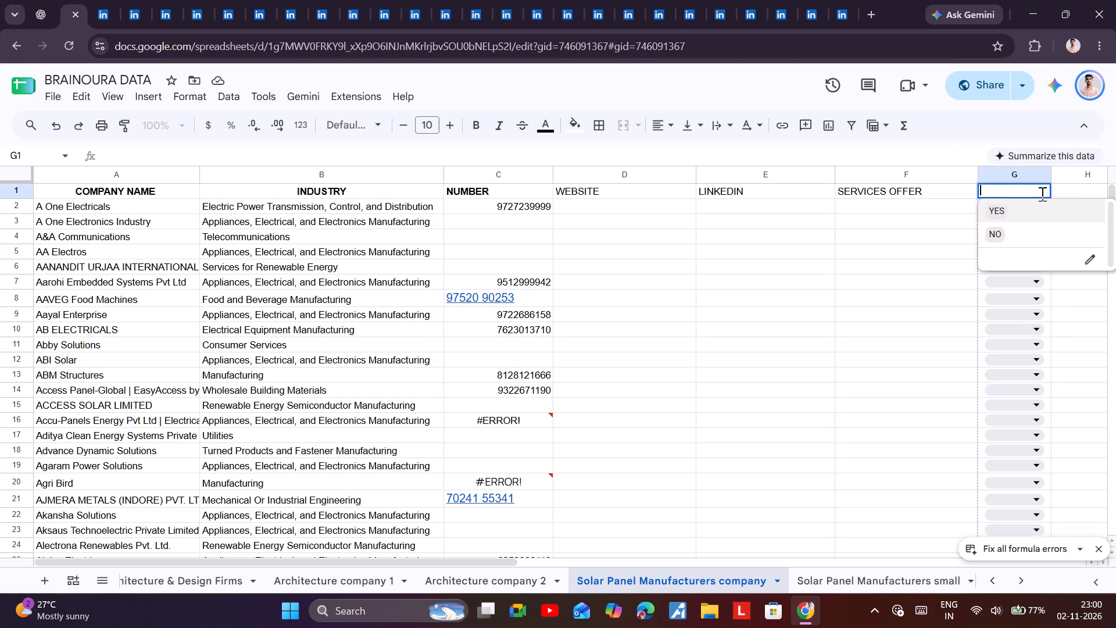
{"action": "left_click", "coordinate": [1092, 252]}
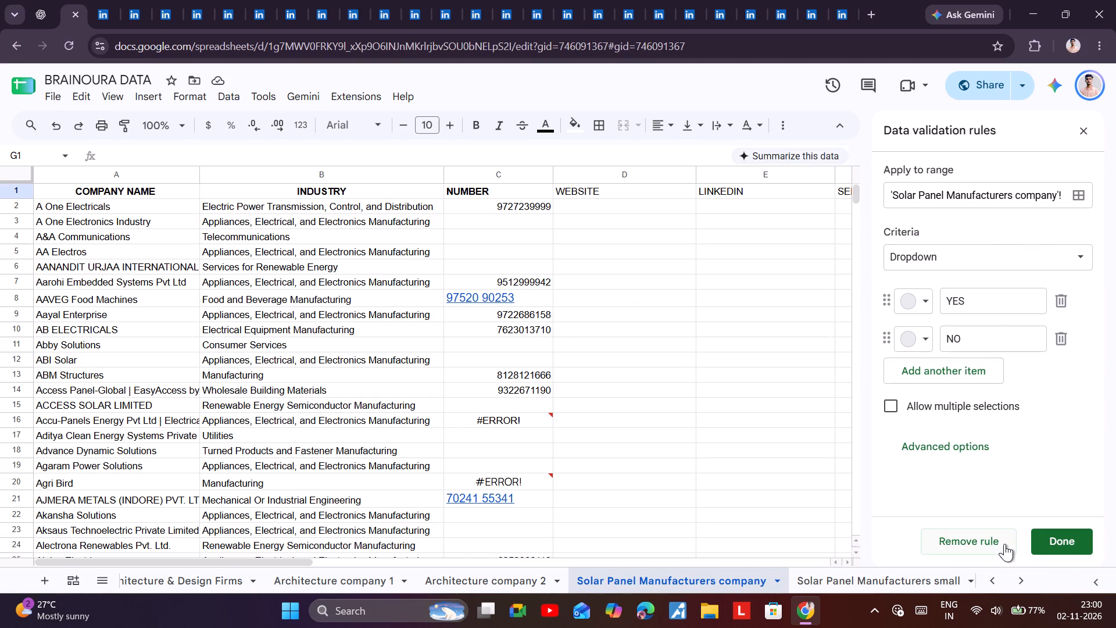
{"action": "left_click", "coordinate": [808, 400]}
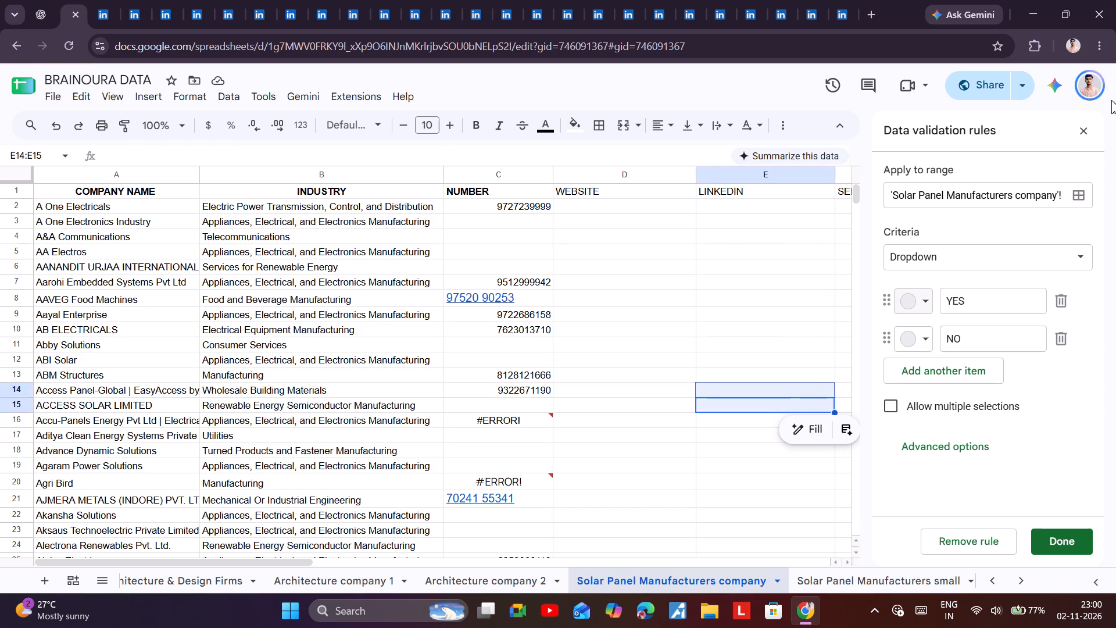
{"action": "left_click", "coordinate": [1078, 133]}
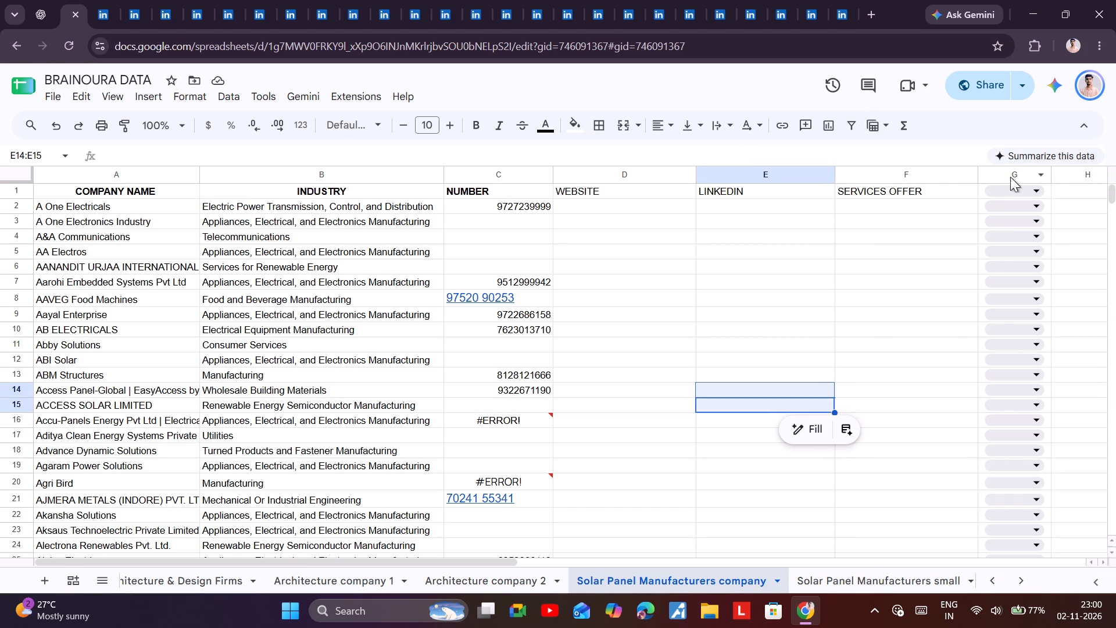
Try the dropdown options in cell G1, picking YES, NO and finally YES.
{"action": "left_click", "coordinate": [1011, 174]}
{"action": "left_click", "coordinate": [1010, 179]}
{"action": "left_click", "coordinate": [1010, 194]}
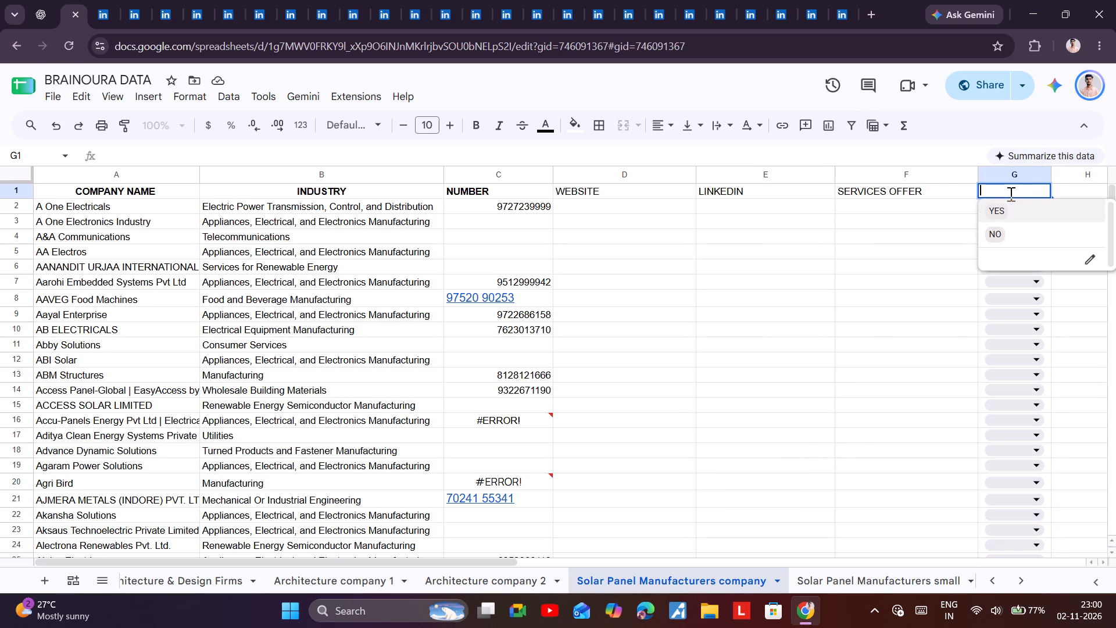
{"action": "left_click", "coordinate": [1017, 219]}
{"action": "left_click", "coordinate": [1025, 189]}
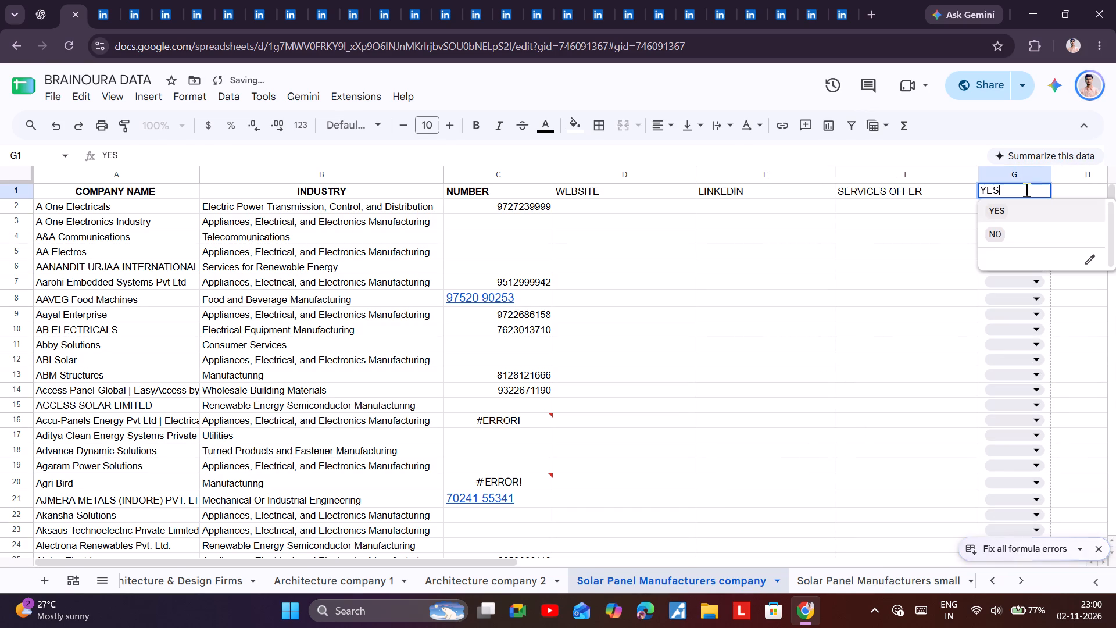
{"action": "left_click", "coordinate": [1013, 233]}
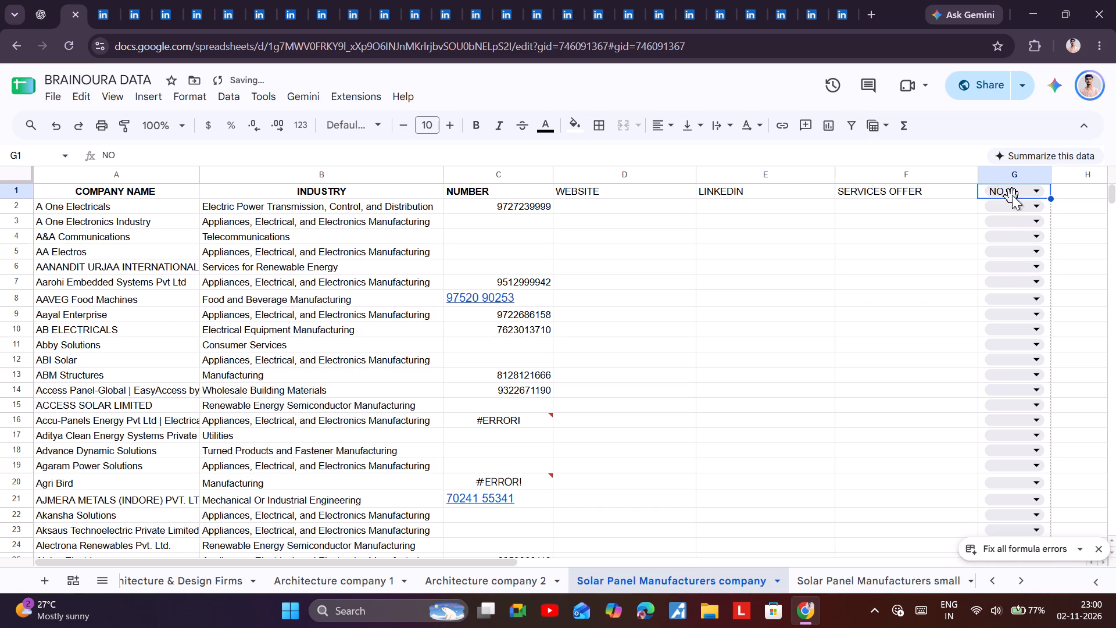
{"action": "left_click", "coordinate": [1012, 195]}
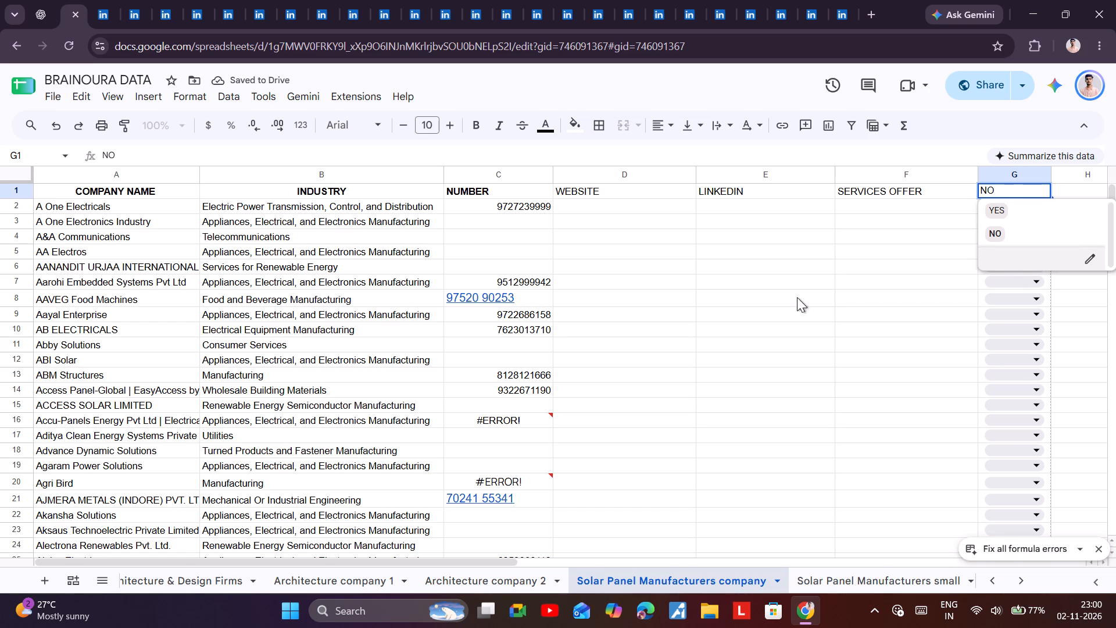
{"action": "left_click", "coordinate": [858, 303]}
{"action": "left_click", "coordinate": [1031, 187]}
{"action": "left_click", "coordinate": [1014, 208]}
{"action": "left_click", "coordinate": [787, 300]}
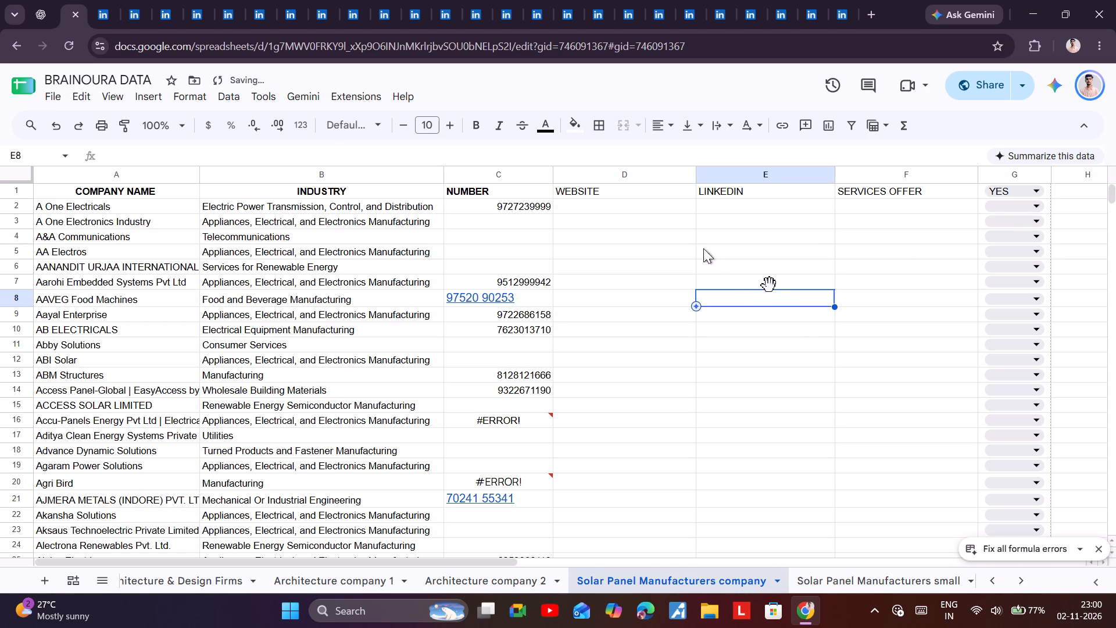
Look through the company rows to the end of the list and beyond, checking how far column G's dropdowns extend.
{"action": "scroll", "coordinate": [620, 244], "scroll_direction": "down", "scroll_amount": 6}
{"action": "scroll", "coordinate": [620, 244], "scroll_direction": "up", "scroll_amount": 6}
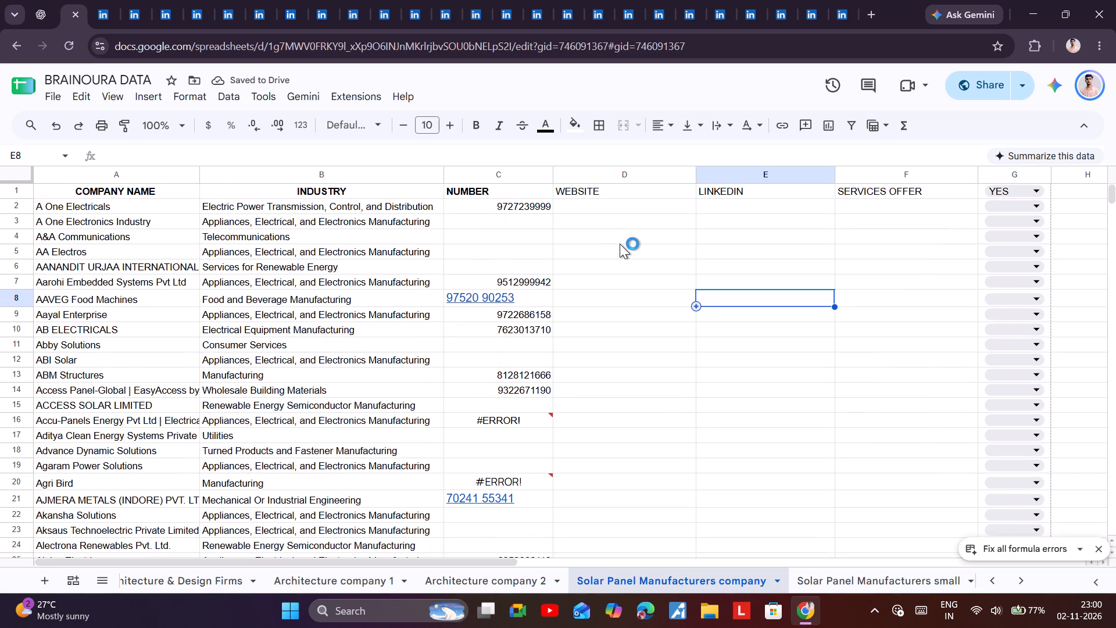
{"action": "scroll", "coordinate": [620, 244], "scroll_direction": "up", "scroll_amount": 2}
{"action": "scroll", "coordinate": [623, 243], "scroll_direction": "down", "scroll_amount": 12}
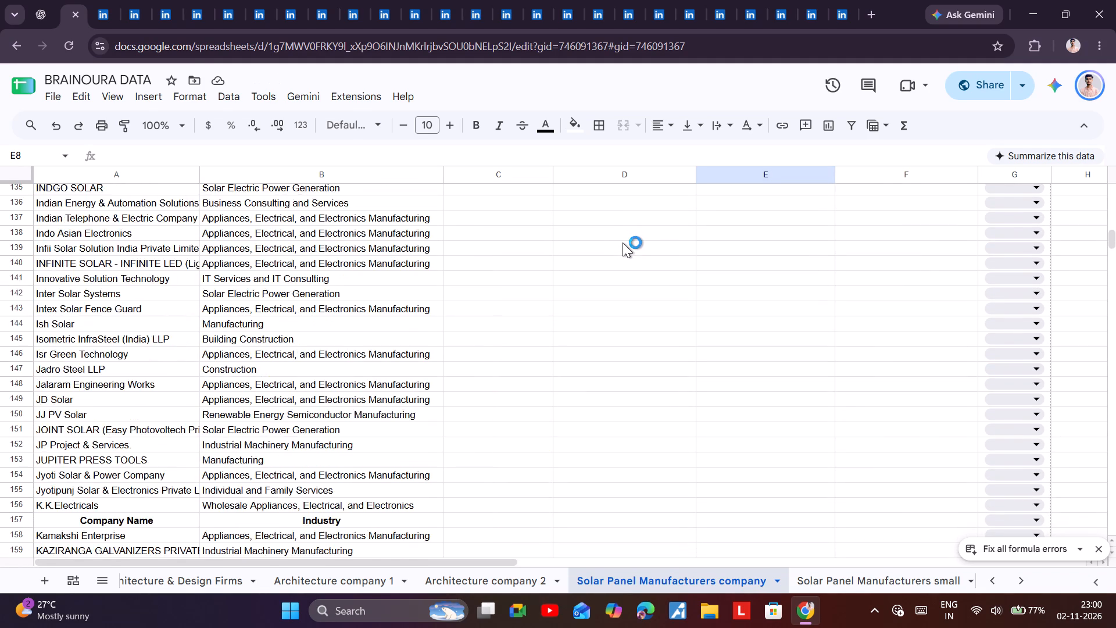
{"action": "scroll", "coordinate": [623, 242], "scroll_direction": "down", "scroll_amount": 20}
{"action": "scroll", "coordinate": [623, 242], "scroll_direction": "down", "scroll_amount": 2}
{"action": "scroll", "coordinate": [623, 242], "scroll_direction": "up", "scroll_amount": 1}
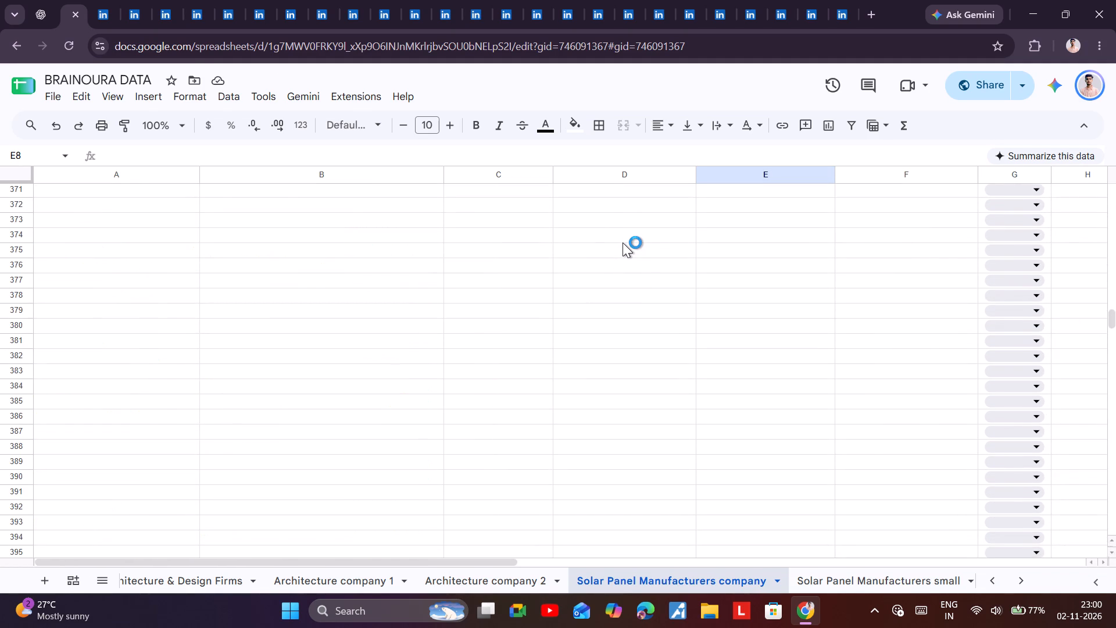
{"action": "scroll", "coordinate": [623, 242], "scroll_direction": "up", "scroll_amount": 18}
{"action": "scroll", "coordinate": [623, 242], "scroll_direction": "up", "scroll_amount": 6}
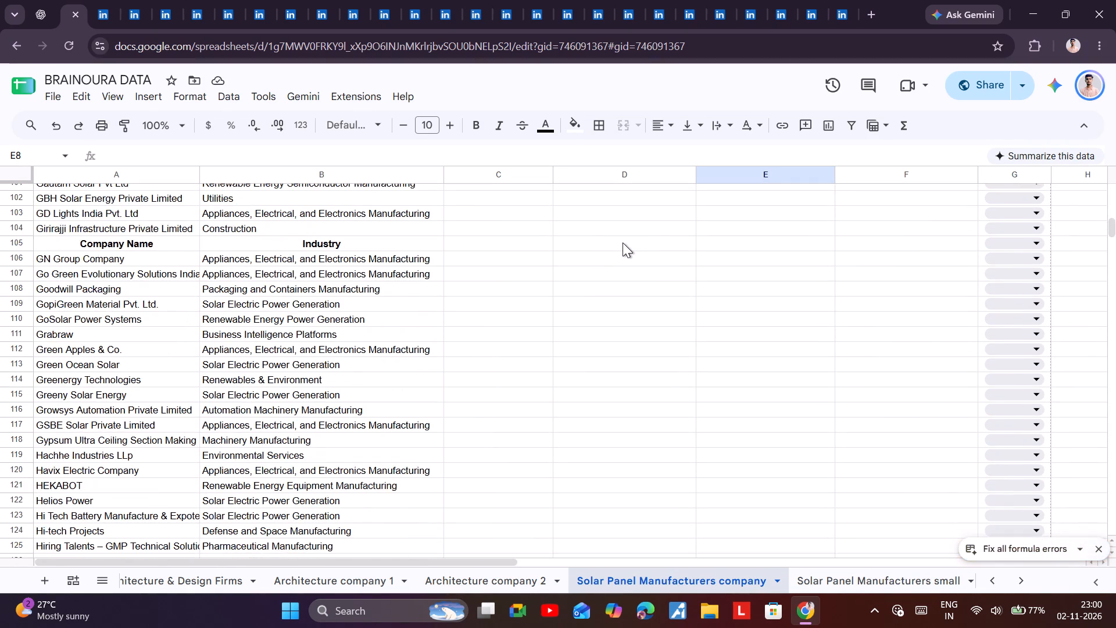
{"action": "scroll", "coordinate": [623, 242], "scroll_direction": "up", "scroll_amount": 14}
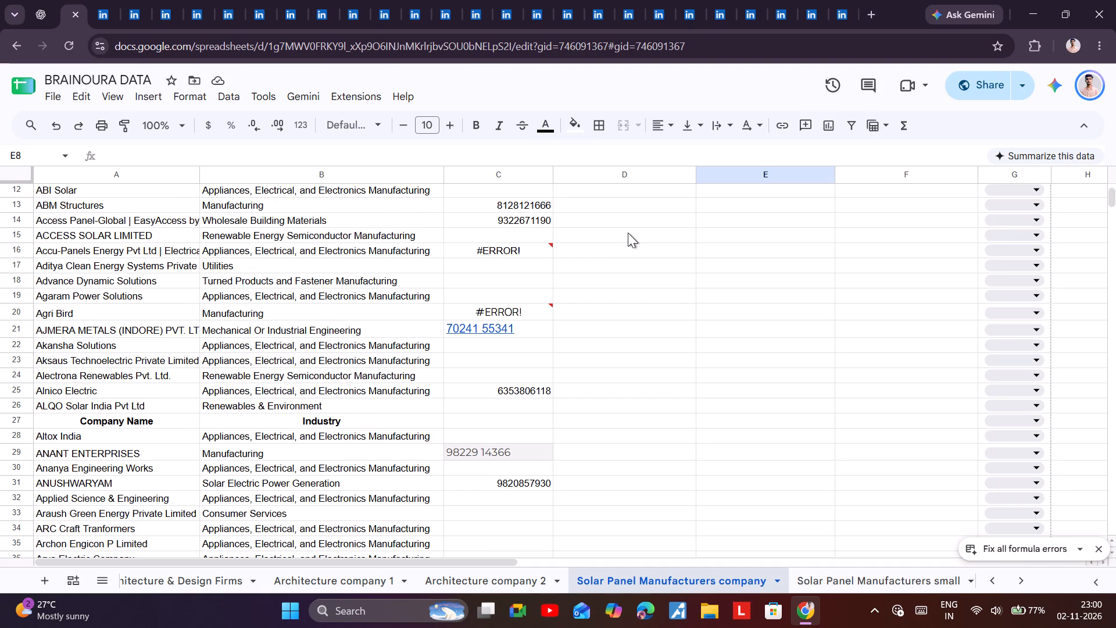
{"action": "scroll", "coordinate": [428, 332], "scroll_direction": "down", "scroll_amount": 15}
{"action": "scroll", "coordinate": [428, 329], "scroll_direction": "down", "scroll_amount": 15}
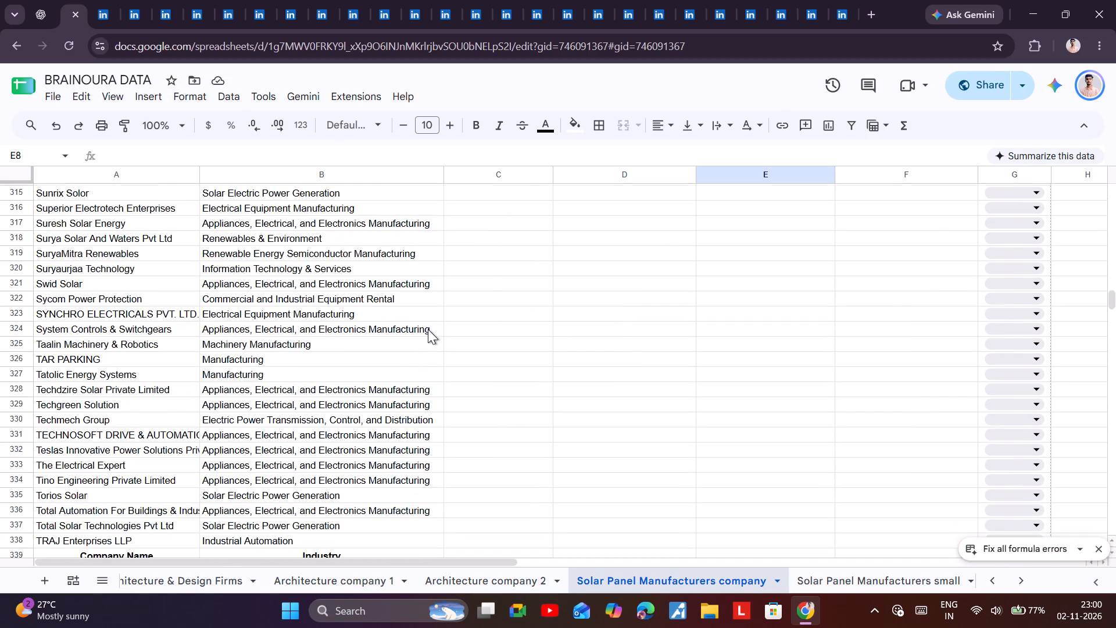
{"action": "scroll", "coordinate": [428, 329], "scroll_direction": "down", "scroll_amount": 1}
{"action": "scroll", "coordinate": [428, 329], "scroll_direction": "up", "scroll_amount": 1}
{"action": "scroll", "coordinate": [427, 329], "scroll_direction": "down", "scroll_amount": 8}
{"action": "scroll", "coordinate": [427, 329], "scroll_direction": "up", "scroll_amount": 7}
{"action": "scroll", "coordinate": [427, 329], "scroll_direction": "down", "scroll_amount": 6}
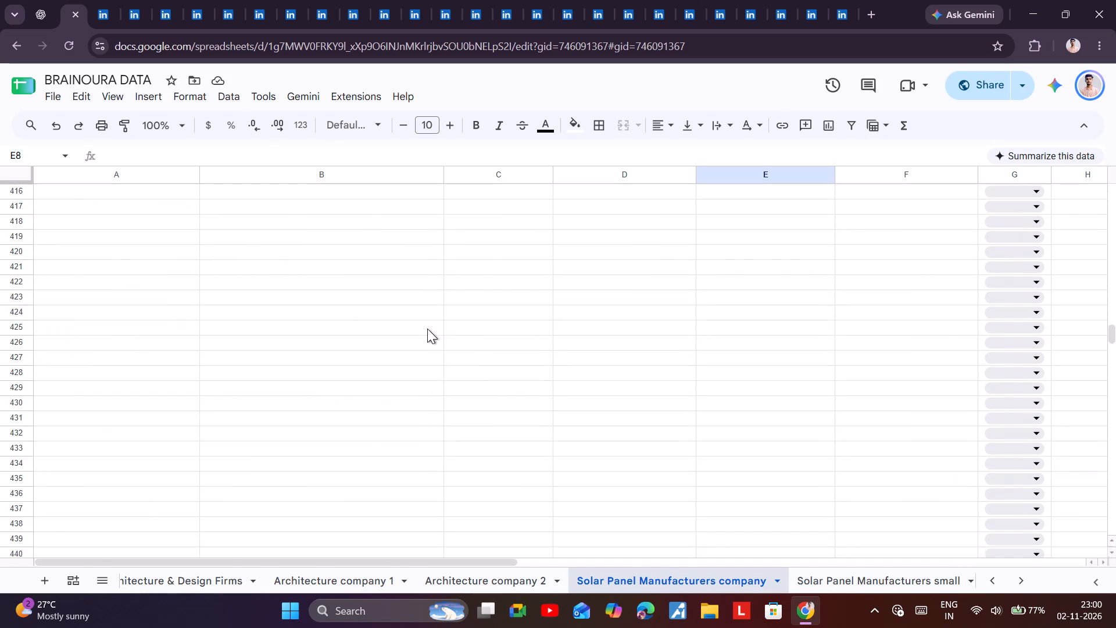
{"action": "scroll", "coordinate": [427, 329], "scroll_direction": "down", "scroll_amount": 10}
{"action": "scroll", "coordinate": [427, 327], "scroll_direction": "up", "scroll_amount": 17}
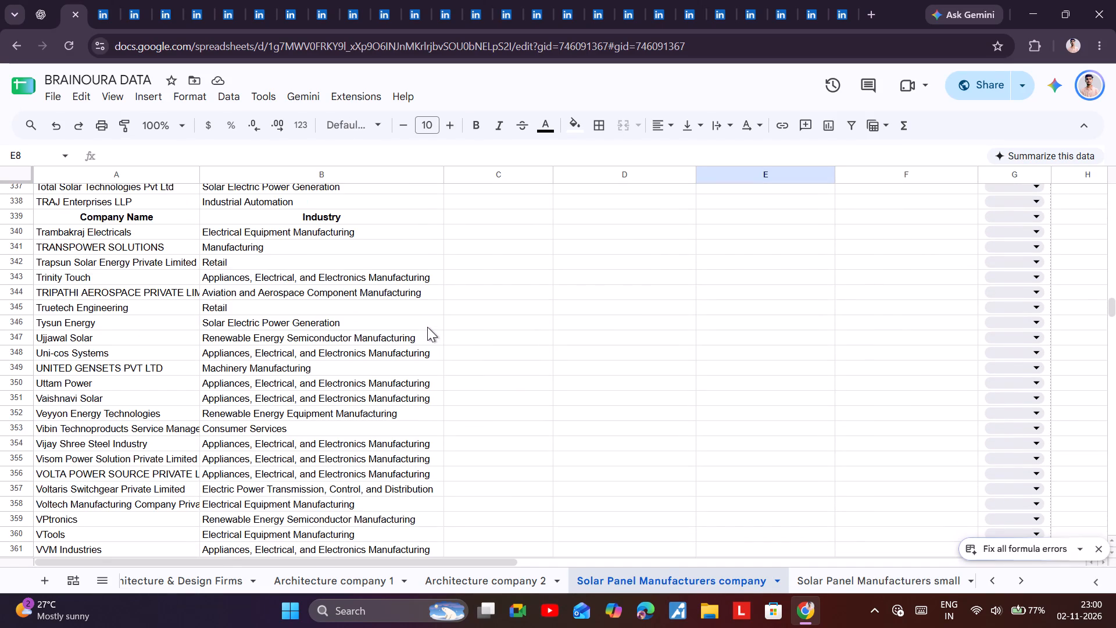
{"action": "scroll", "coordinate": [427, 327], "scroll_direction": "up", "scroll_amount": 18}
{"action": "scroll", "coordinate": [427, 322], "scroll_direction": "up", "scroll_amount": 20}
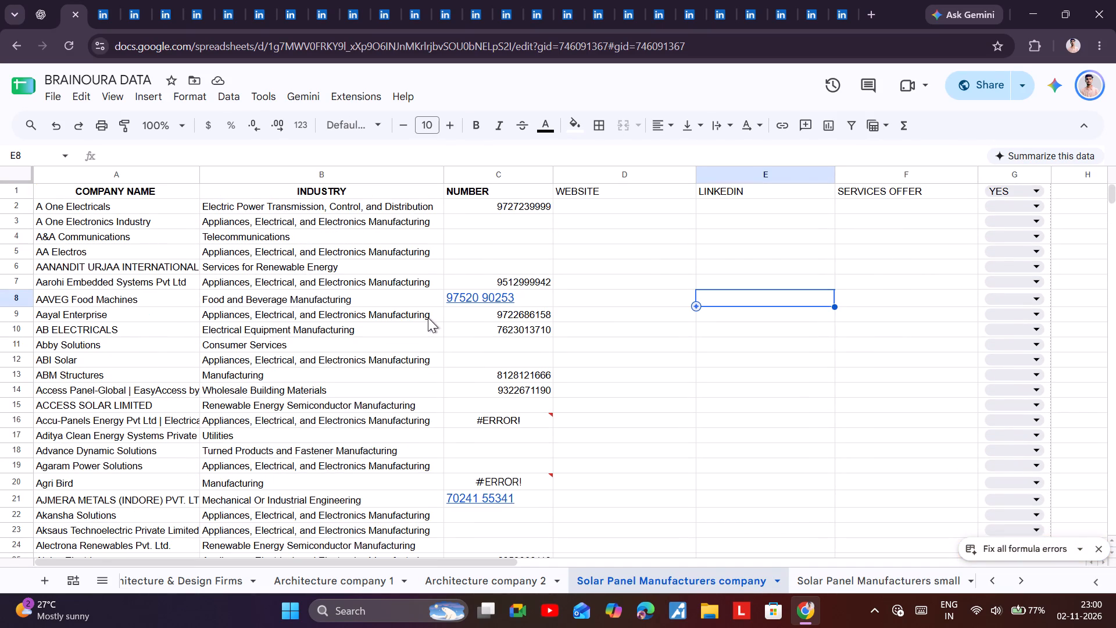
{"action": "scroll", "coordinate": [428, 317], "scroll_direction": "up", "scroll_amount": 5}
Remove the YES/NO dropdown validation rule from the whole of column G.
{"action": "left_click", "coordinate": [1010, 179]}
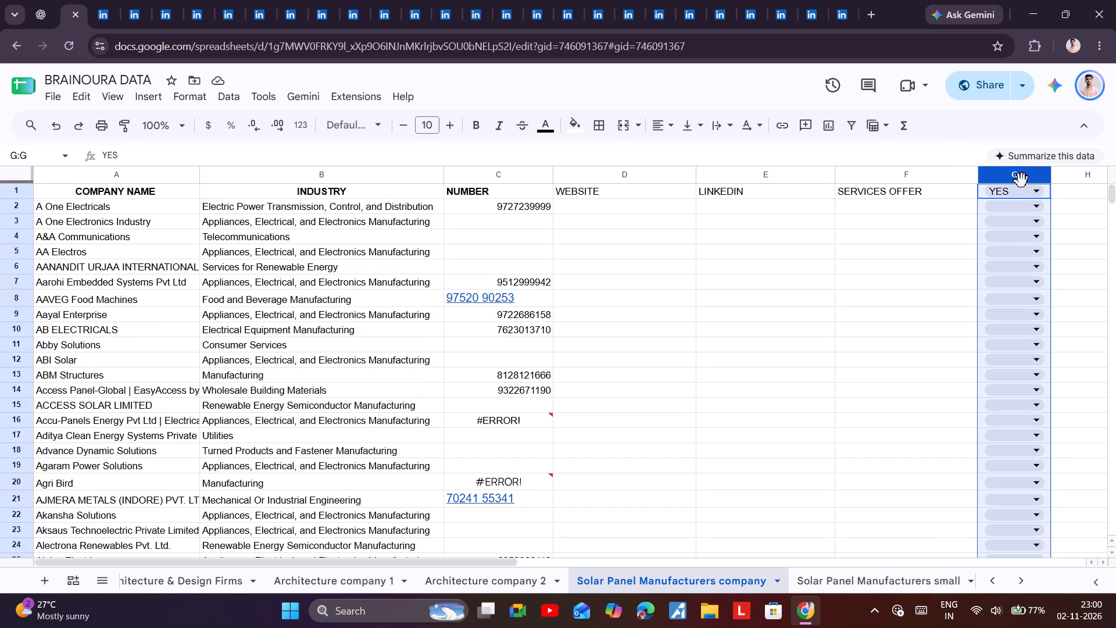
{"action": "key", "text": "space"}
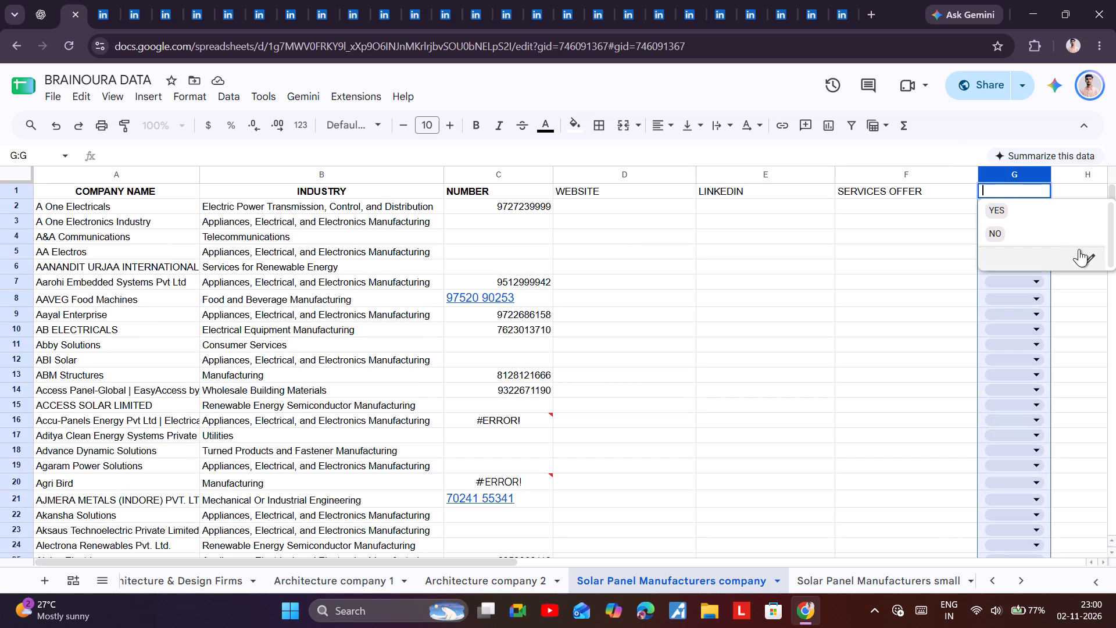
{"action": "left_click", "coordinate": [1086, 254]}
{"action": "left_click", "coordinate": [1004, 543]}
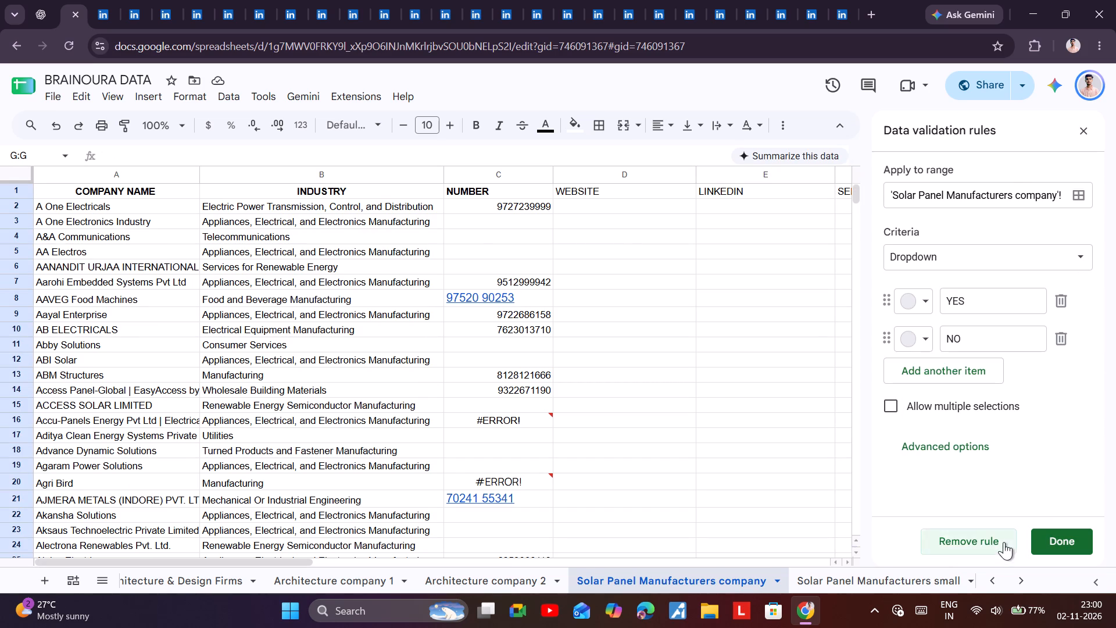
{"action": "left_click", "coordinate": [1093, 122]}
{"action": "left_click", "coordinate": [789, 296]}
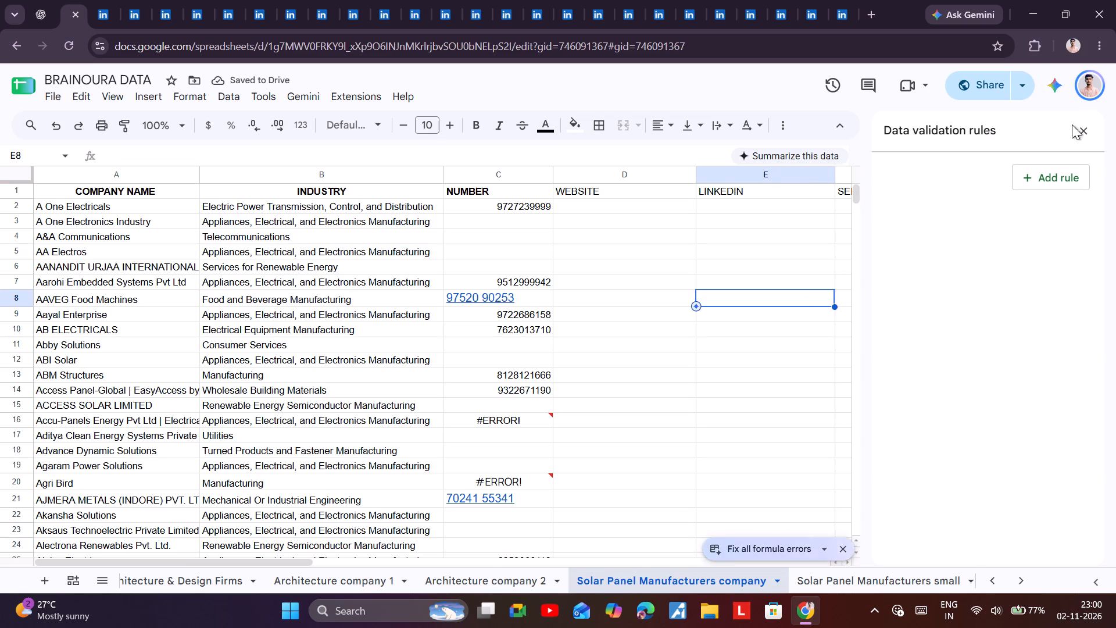
{"action": "left_click", "coordinate": [1083, 127]}
Replace the content of cell G1 with the heading REPLY.
{"action": "left_click", "coordinate": [1004, 190]}
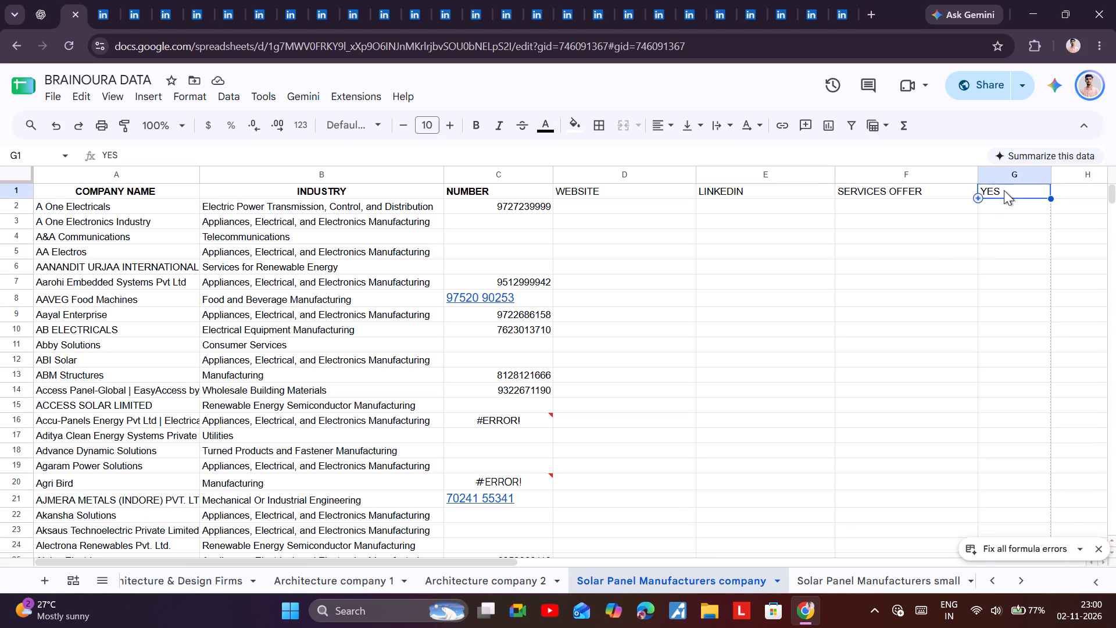
{"action": "key", "text": "BackSpace"}
{"action": "type", "text": "REPLY"}
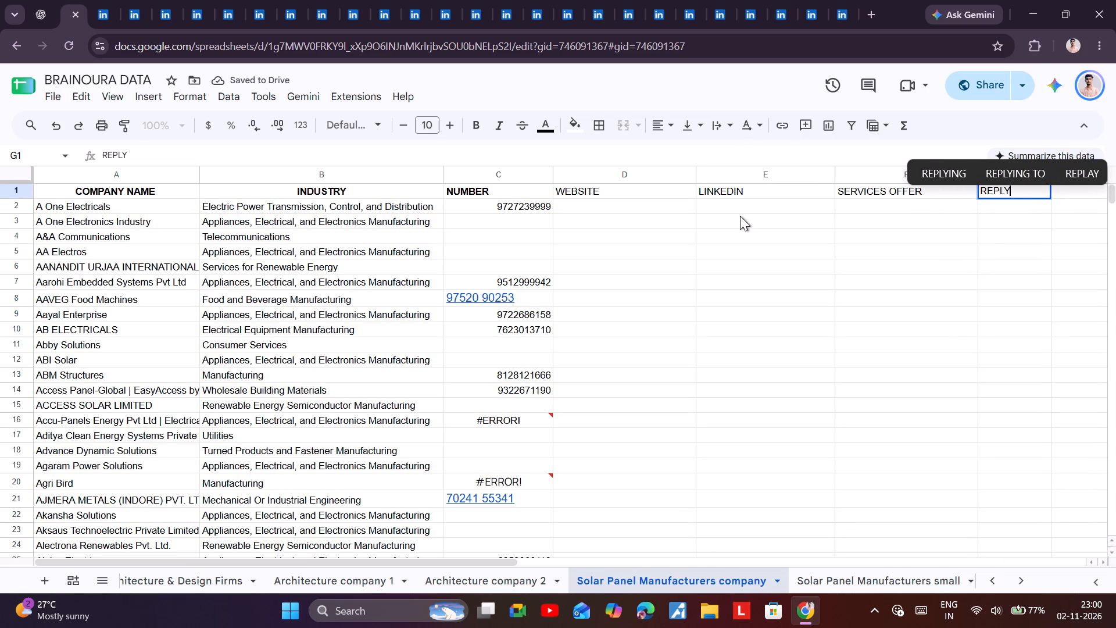
{"action": "left_click", "coordinate": [740, 216]}
Make all headings in row 1 bold.
{"action": "left_click", "coordinate": [628, 195]}
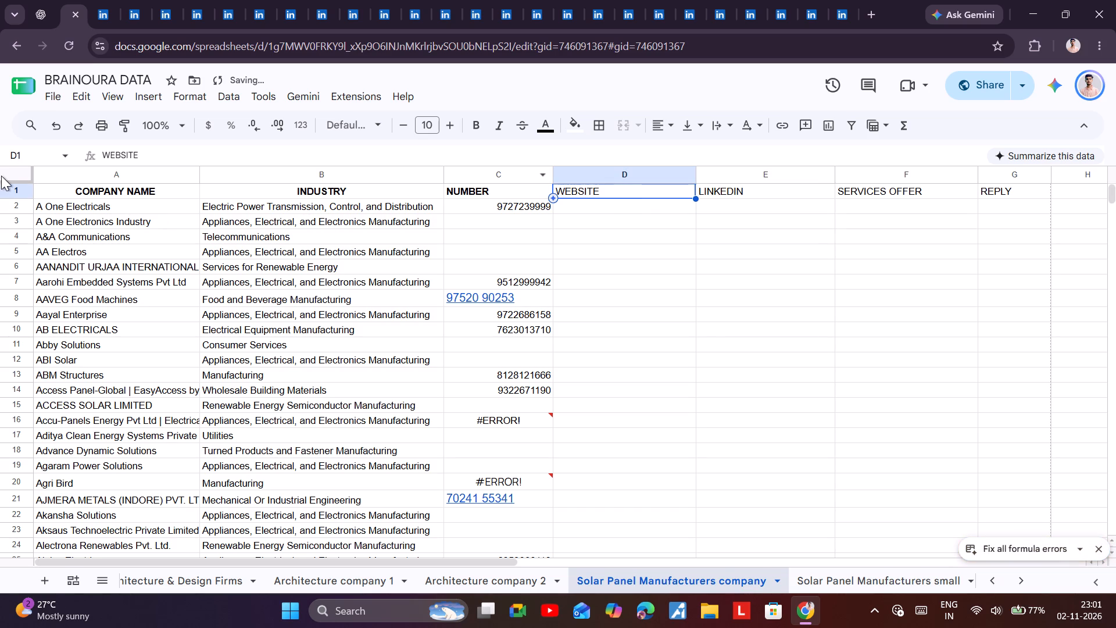
{"action": "left_click", "coordinate": [12, 185]}
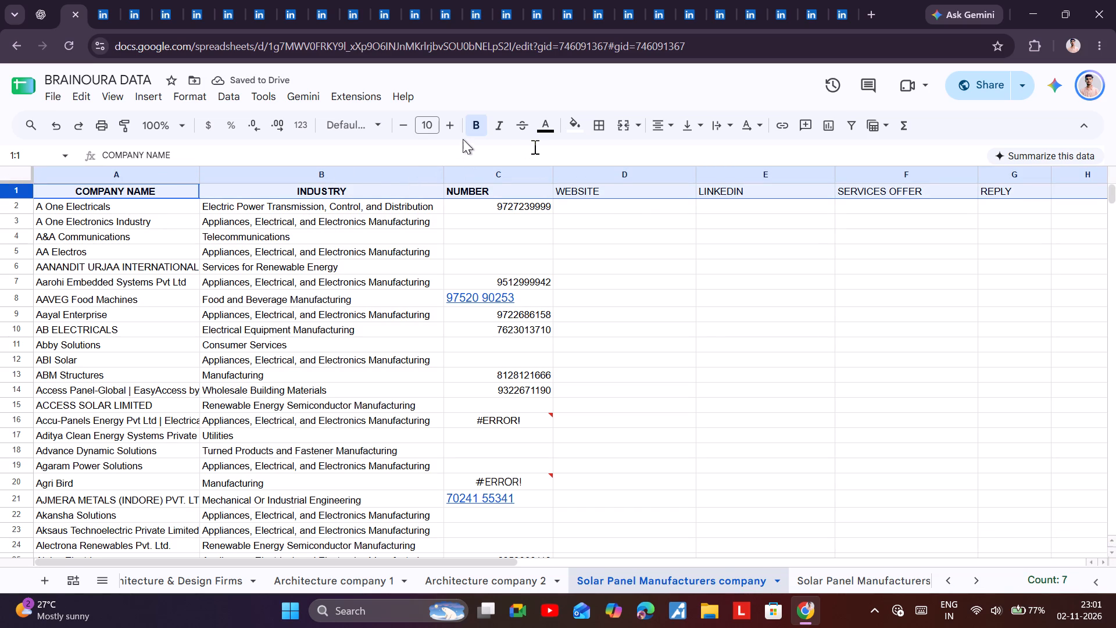
{"action": "left_click", "coordinate": [470, 127]}
{"action": "left_click", "coordinate": [473, 127]}
{"action": "left_click", "coordinate": [757, 256]}
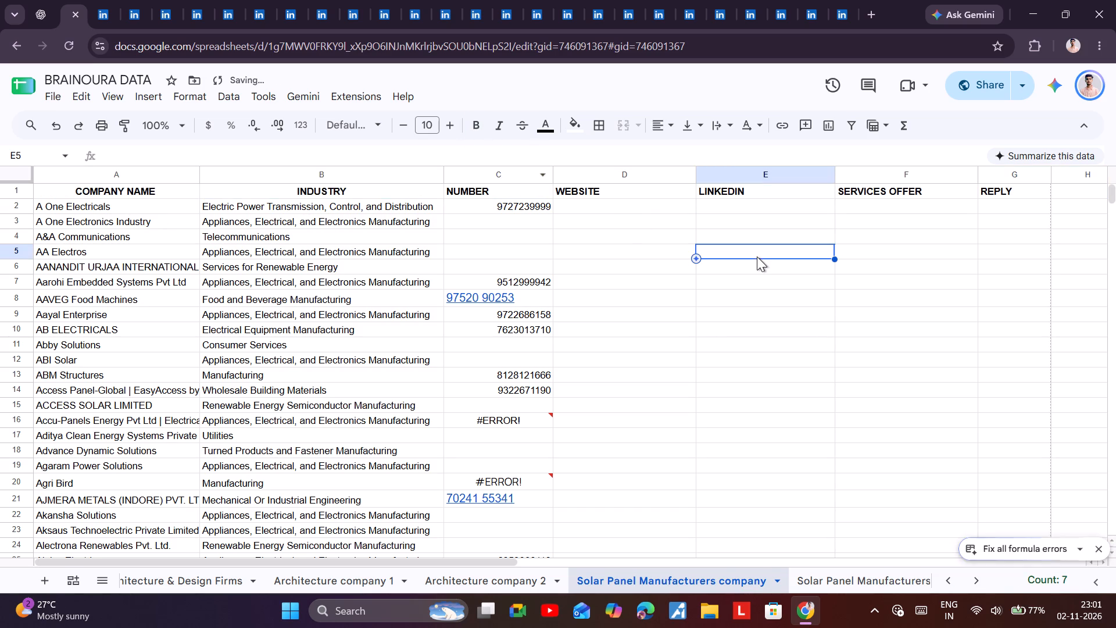
Look through the company list down to its last entry and select the first empty cell below it in column A.
{"action": "scroll", "coordinate": [699, 334], "scroll_direction": "down", "scroll_amount": 8}
{"action": "scroll", "coordinate": [698, 333], "scroll_direction": "up", "scroll_amount": 7}
{"action": "scroll", "coordinate": [698, 333], "scroll_direction": "down", "scroll_amount": 16}
{"action": "scroll", "coordinate": [696, 330], "scroll_direction": "down", "scroll_amount": 13}
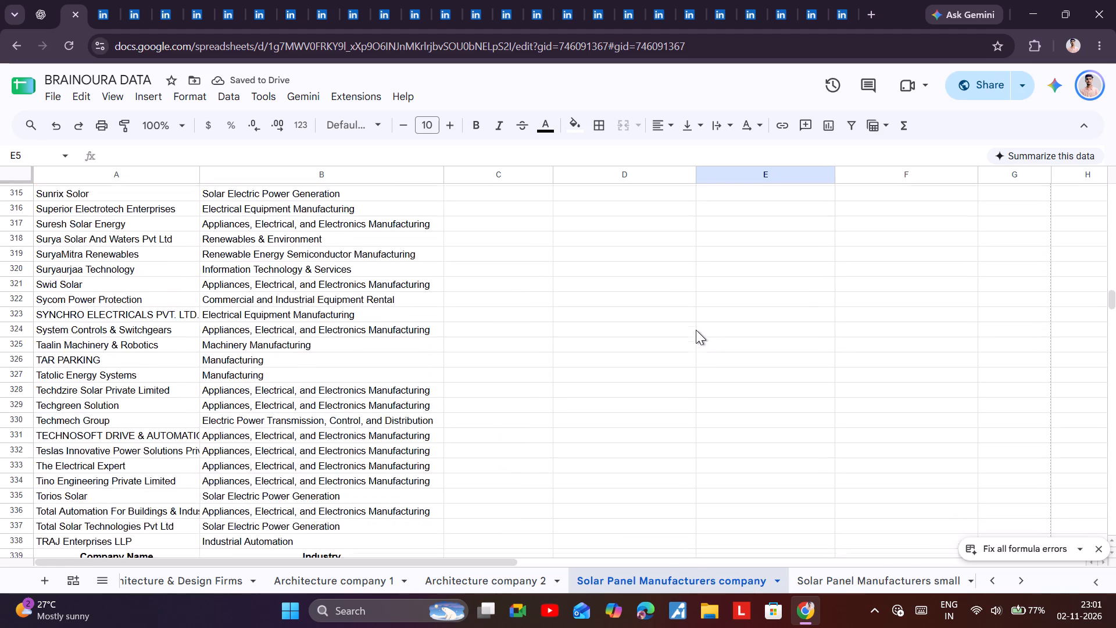
{"action": "scroll", "coordinate": [696, 330], "scroll_direction": "down", "scroll_amount": 4}
{"action": "scroll", "coordinate": [696, 329], "scroll_direction": "up", "scroll_amount": 2}
{"action": "left_click", "coordinate": [84, 313]}
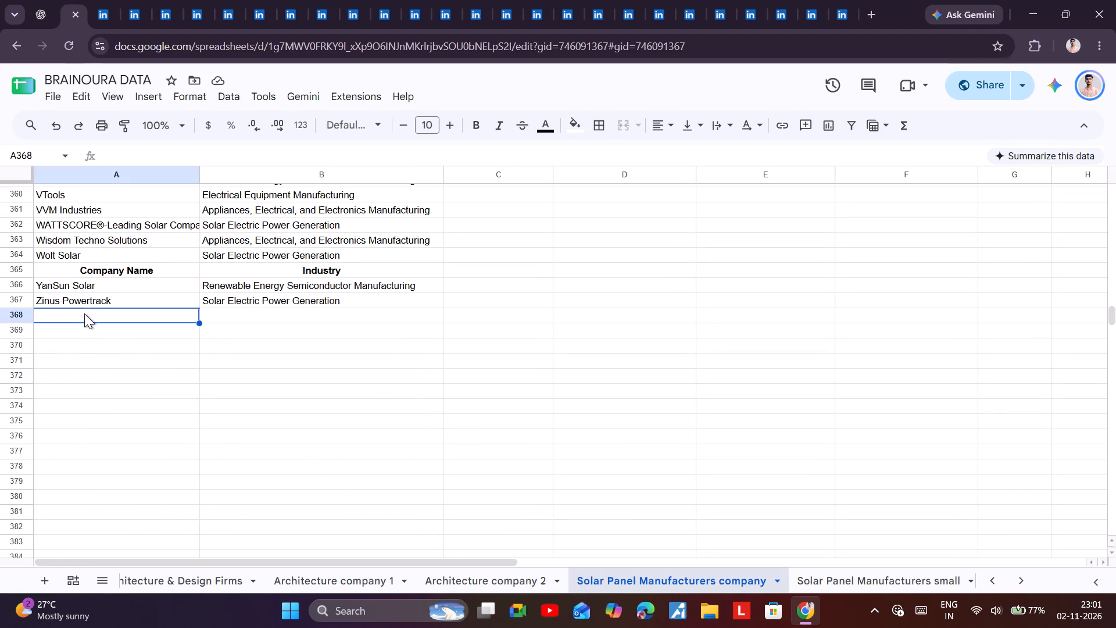
Close the open LinkedIn profile tabs one after another, working backward from the last one toward the BRAINOURA DATA spreadsheet.
{"action": "triple_click", "coordinate": [845, 12]}
{"action": "triple_click", "coordinate": [845, 12]}
{"action": "triple_click", "coordinate": [845, 11]}
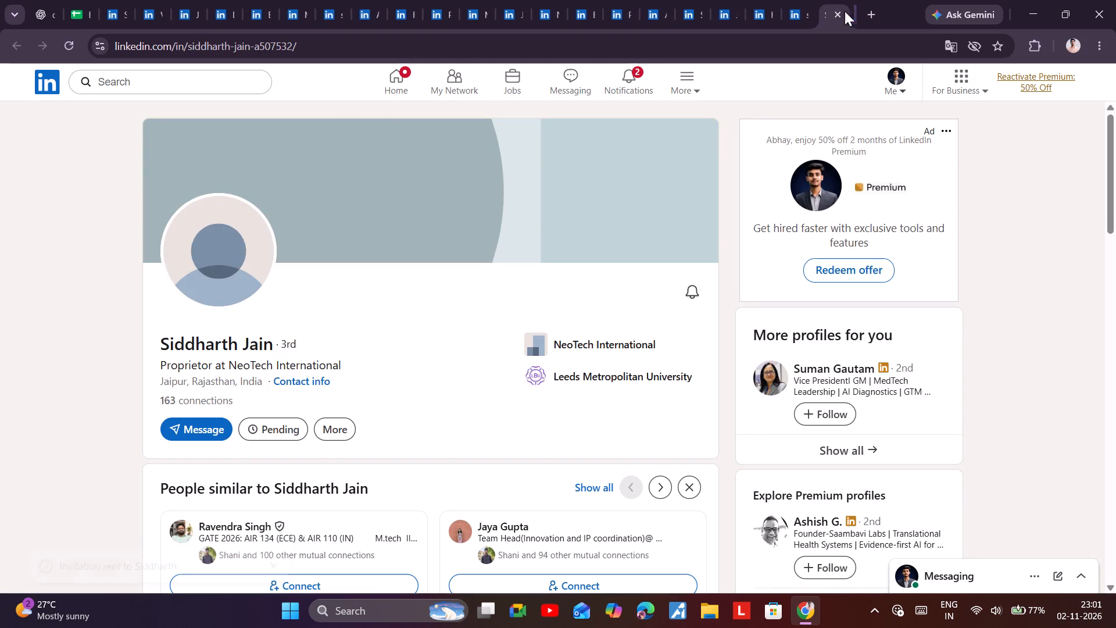
{"action": "triple_click", "coordinate": [845, 11]}
{"action": "triple_click", "coordinate": [845, 11]}
{"action": "triple_click", "coordinate": [845, 11]}
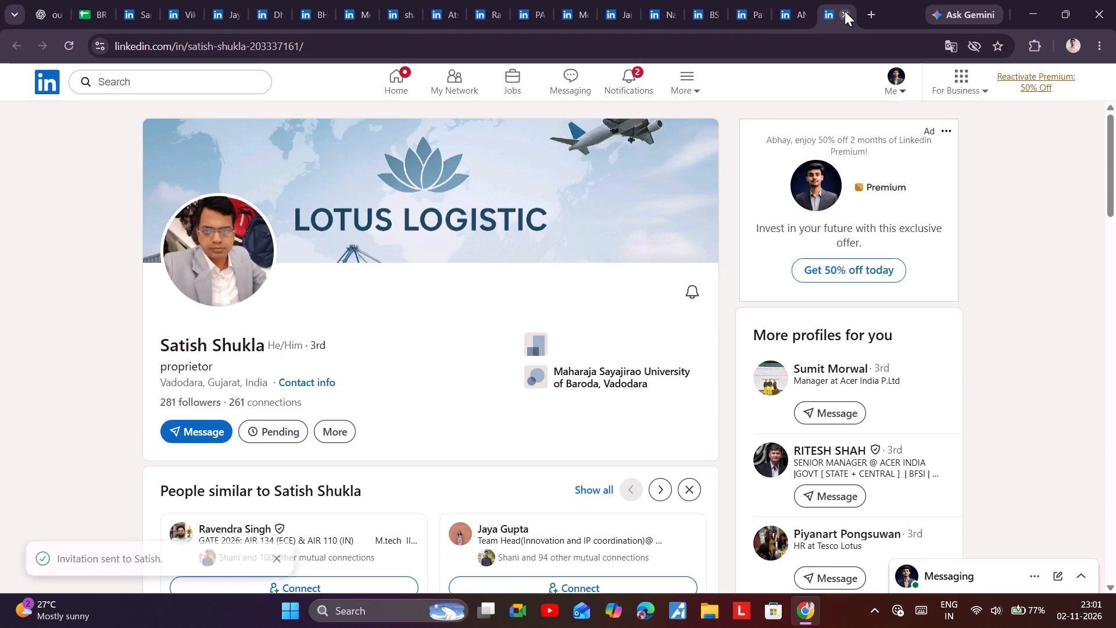
{"action": "triple_click", "coordinate": [845, 11]}
{"action": "triple_click", "coordinate": [845, 11]}
{"action": "double_click", "coordinate": [845, 11]}
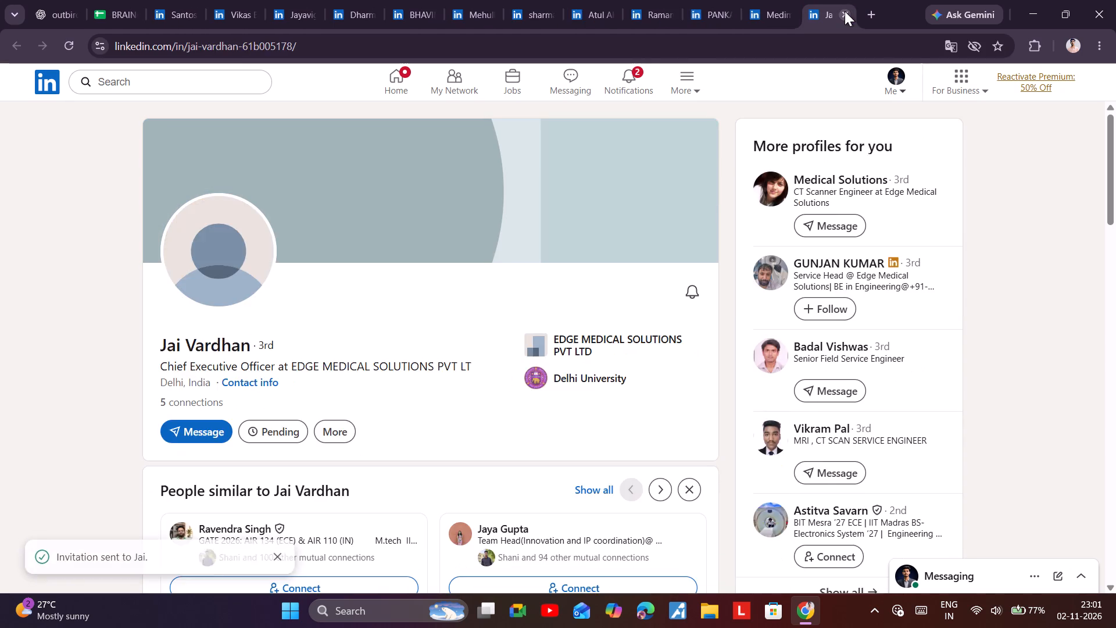
{"action": "triple_click", "coordinate": [845, 11]}
{"action": "triple_click", "coordinate": [845, 11]}
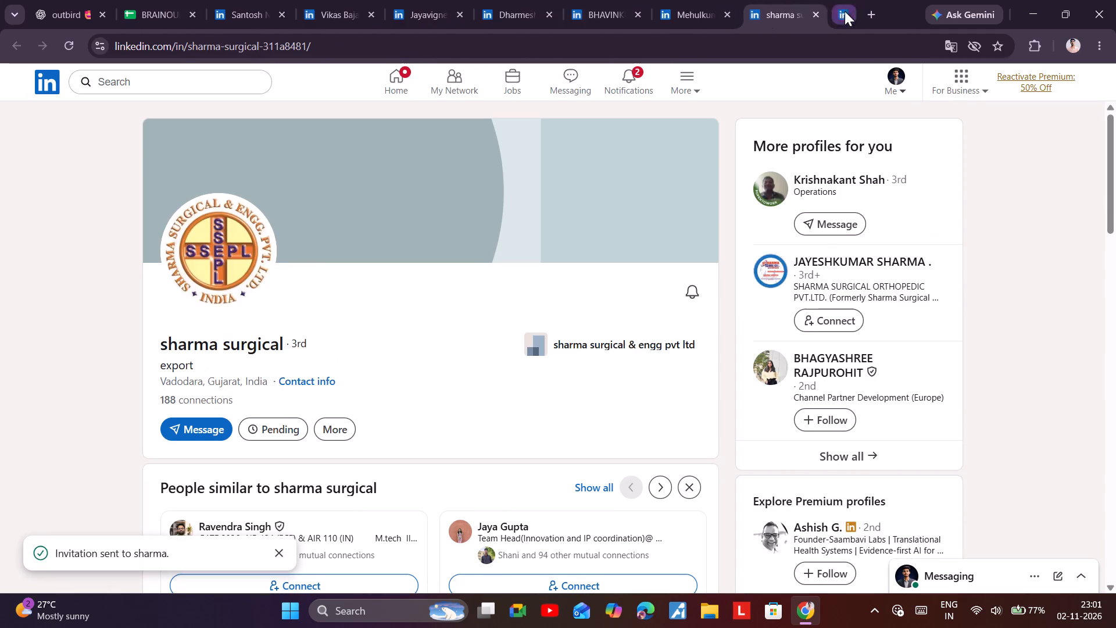
{"action": "triple_click", "coordinate": [845, 11]}
{"action": "triple_click", "coordinate": [845, 11]}
{"action": "triple_click", "coordinate": [845, 11]}
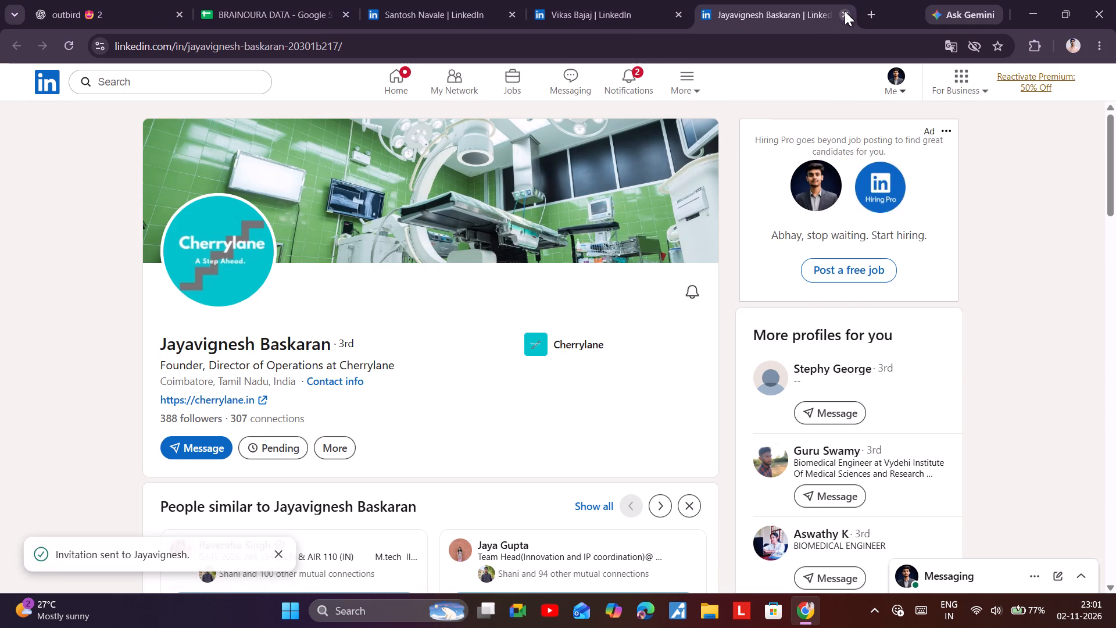
{"action": "double_click", "coordinate": [845, 11]}
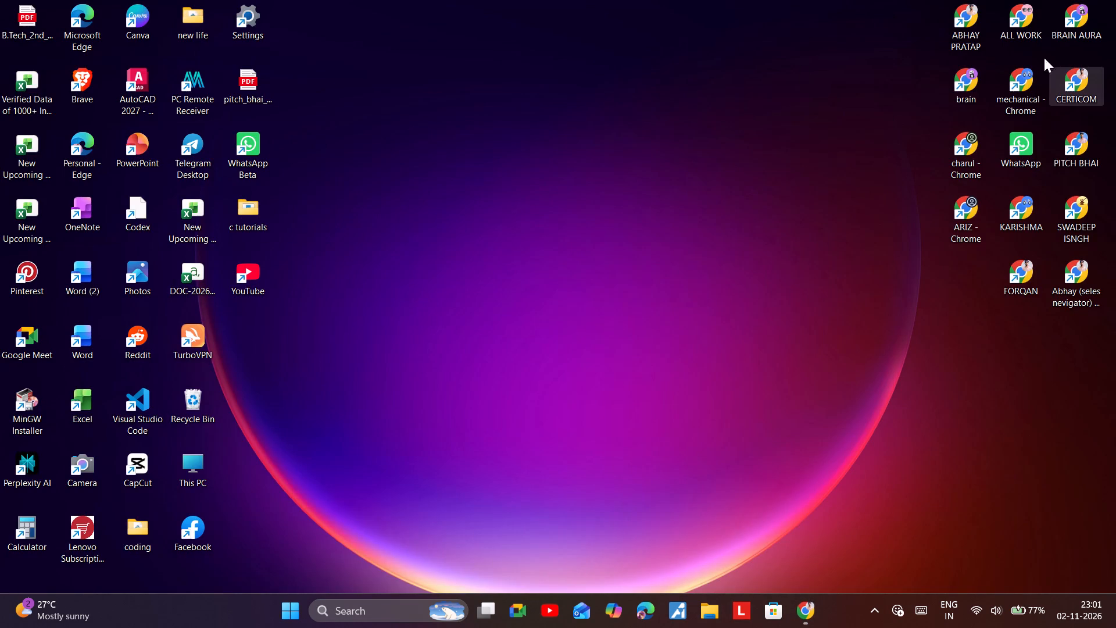
Open the charul Chrome profile from its desktop shortcut in a new browser window.
{"action": "double_click", "coordinate": [965, 165]}
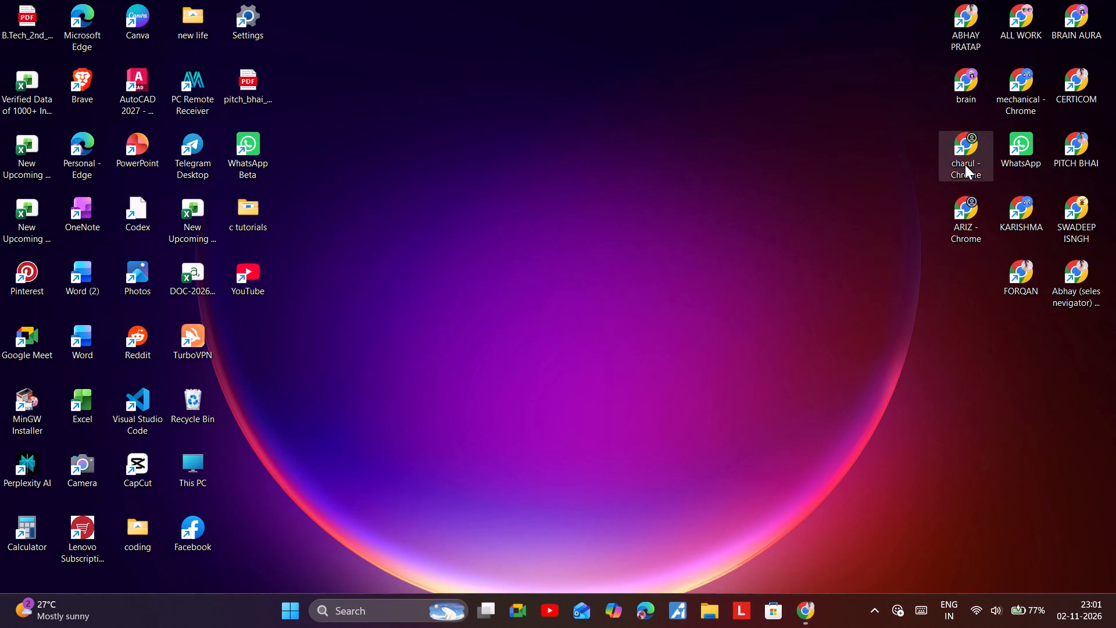
{"action": "left_click", "coordinate": [895, 25]}
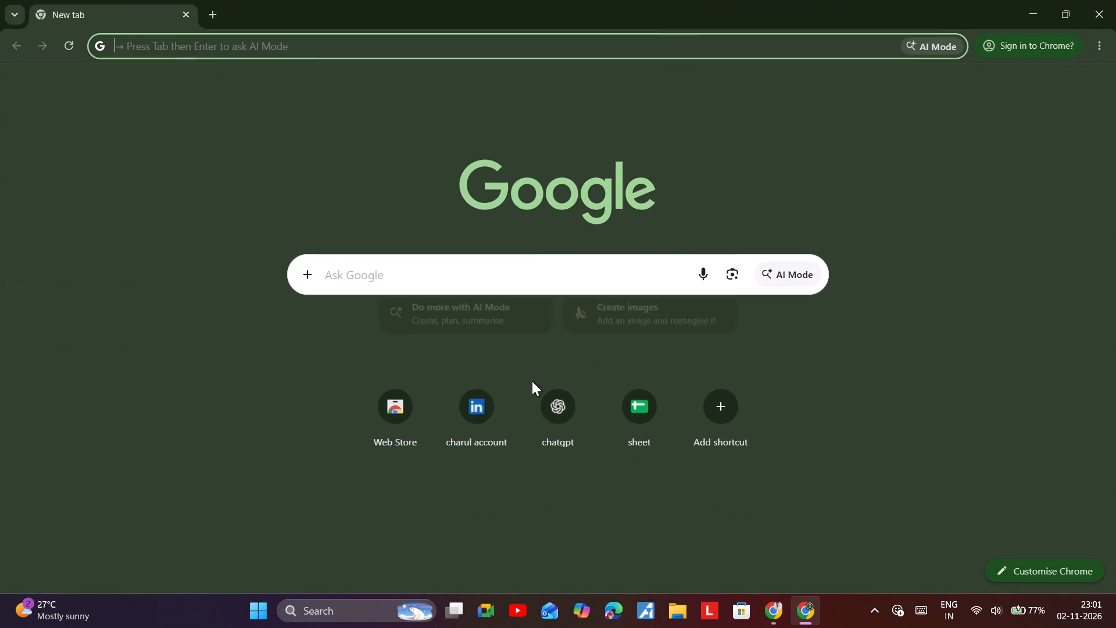
Open Windows search and launch an item from it.
{"action": "left_click", "coordinate": [241, 626]}
{"action": "left_click", "coordinate": [262, 619]}
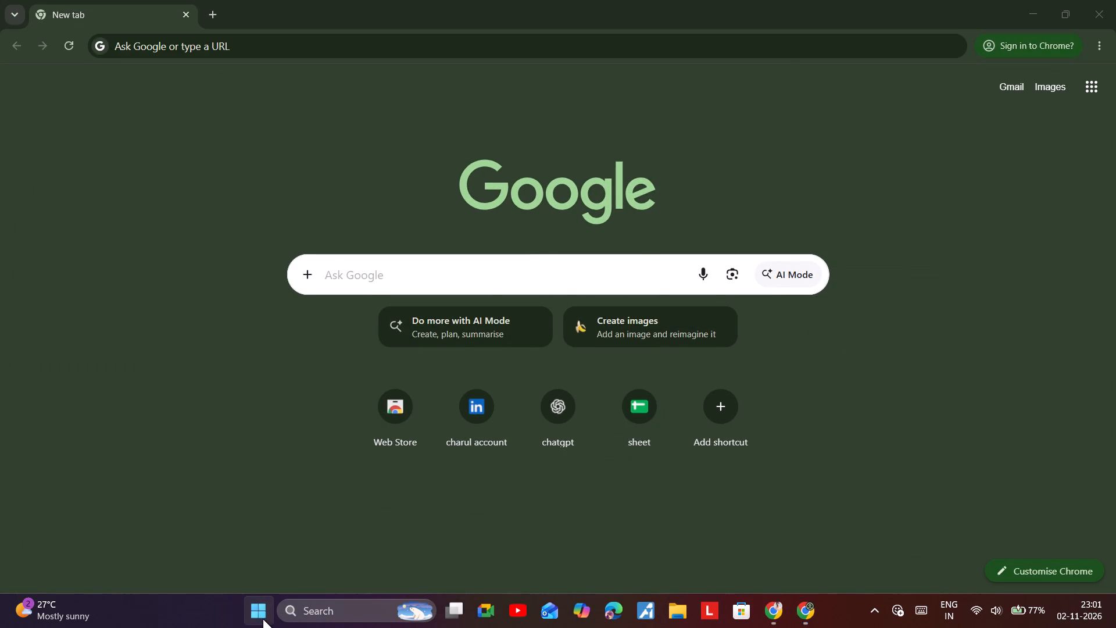
{"action": "left_click", "coordinate": [466, 87]}
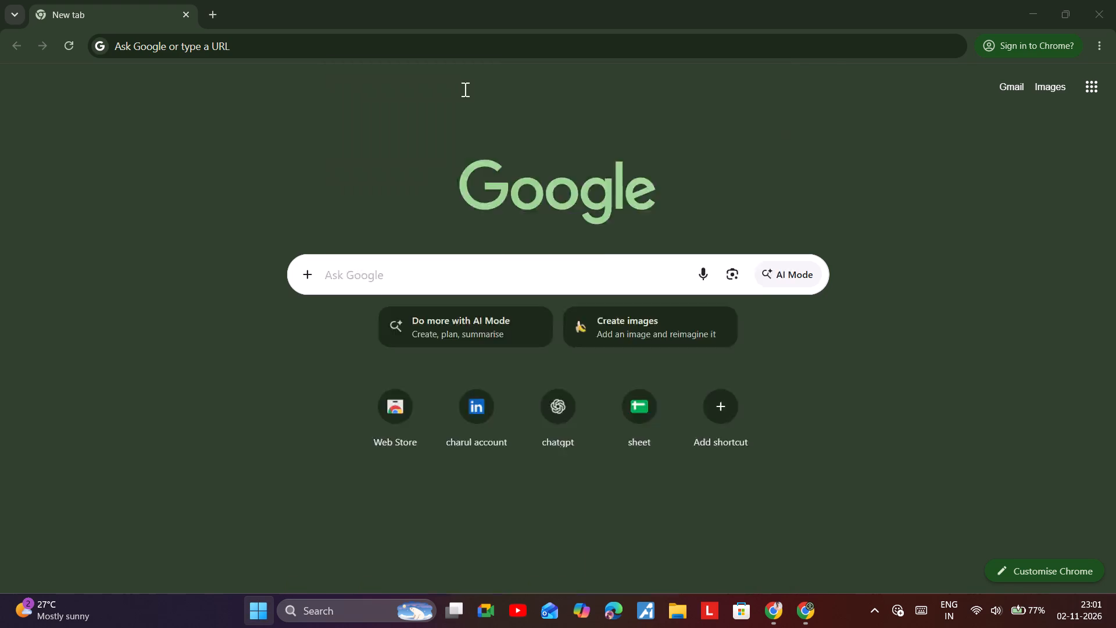
{"action": "left_click", "coordinate": [348, 181]}
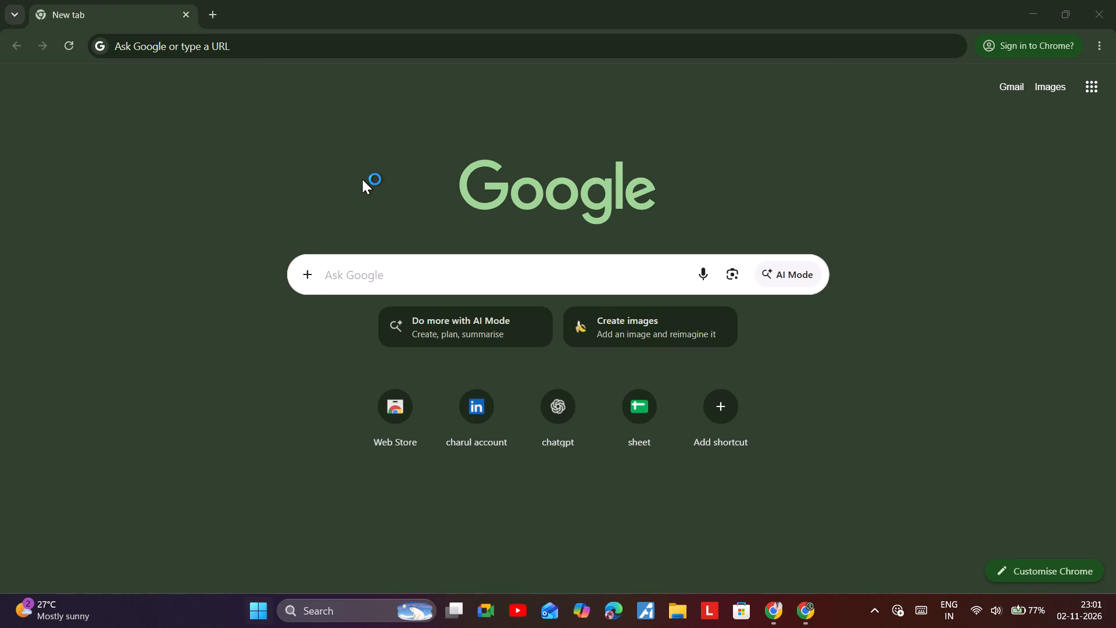
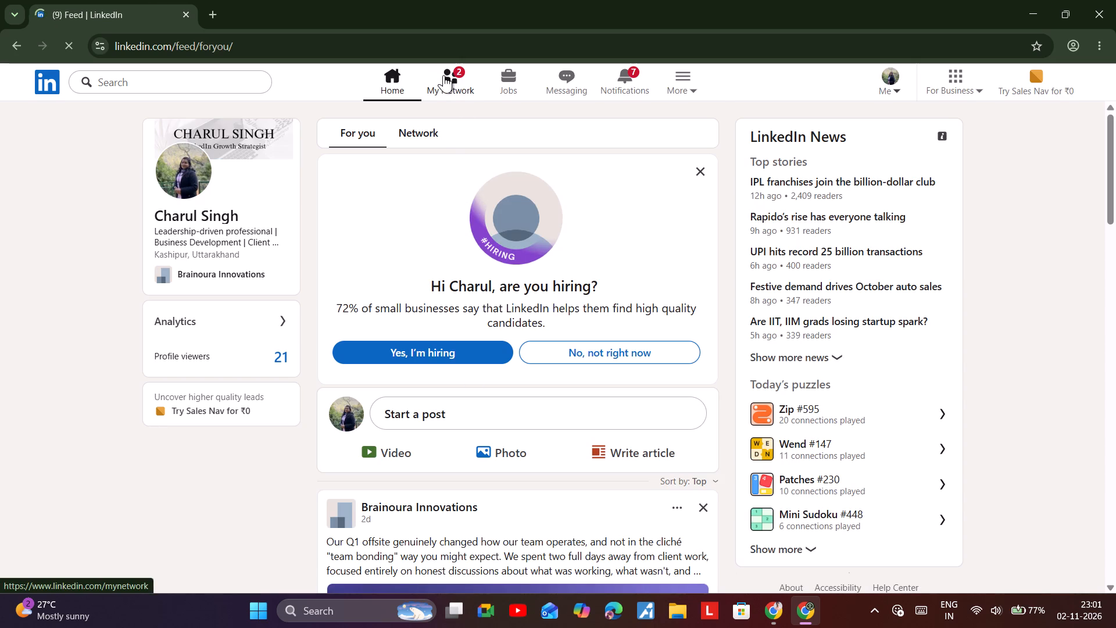
Accept the pending connection invitation in My Network.
{"action": "left_click", "coordinate": [444, 75]}
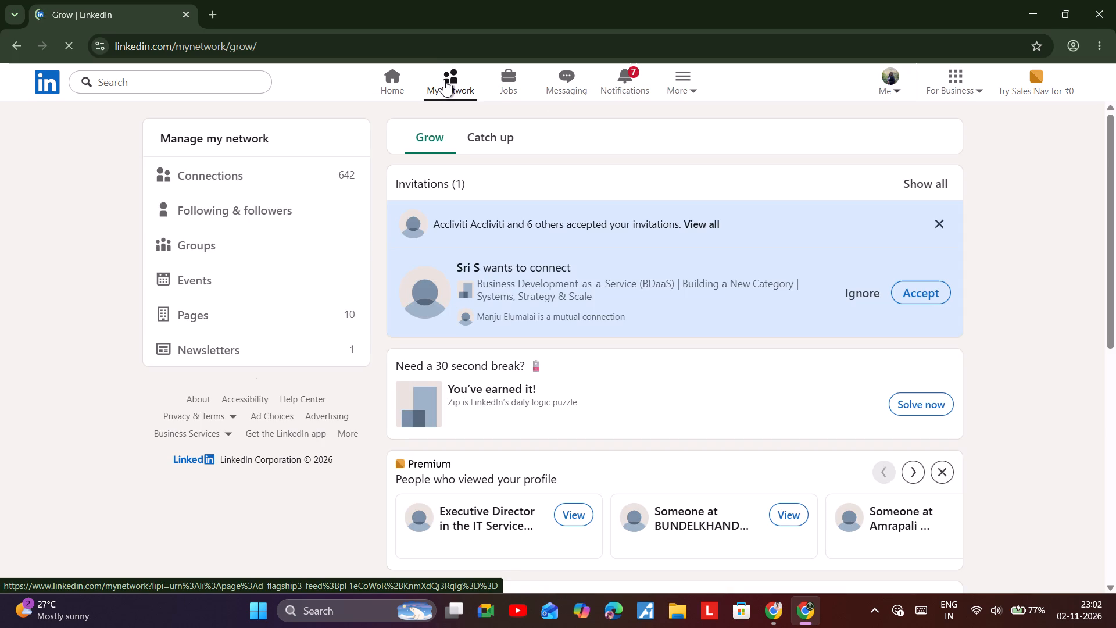
{"action": "left_click", "coordinate": [933, 296]}
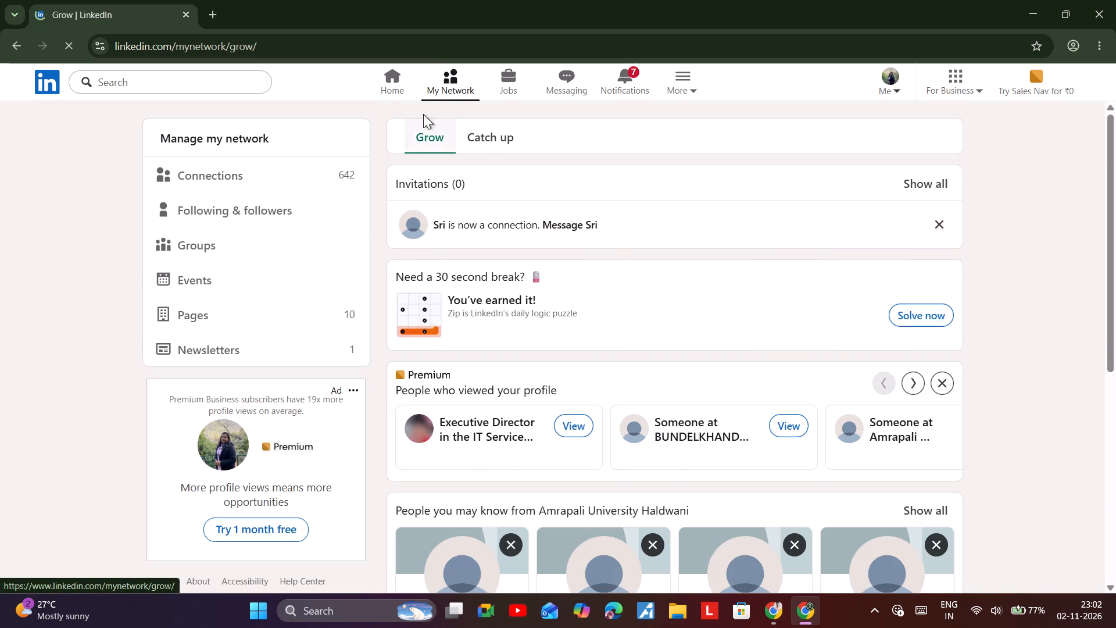
Return to the LinkedIn home feed and dismiss the "are you hiring?" card.
{"action": "left_click", "coordinate": [388, 80]}
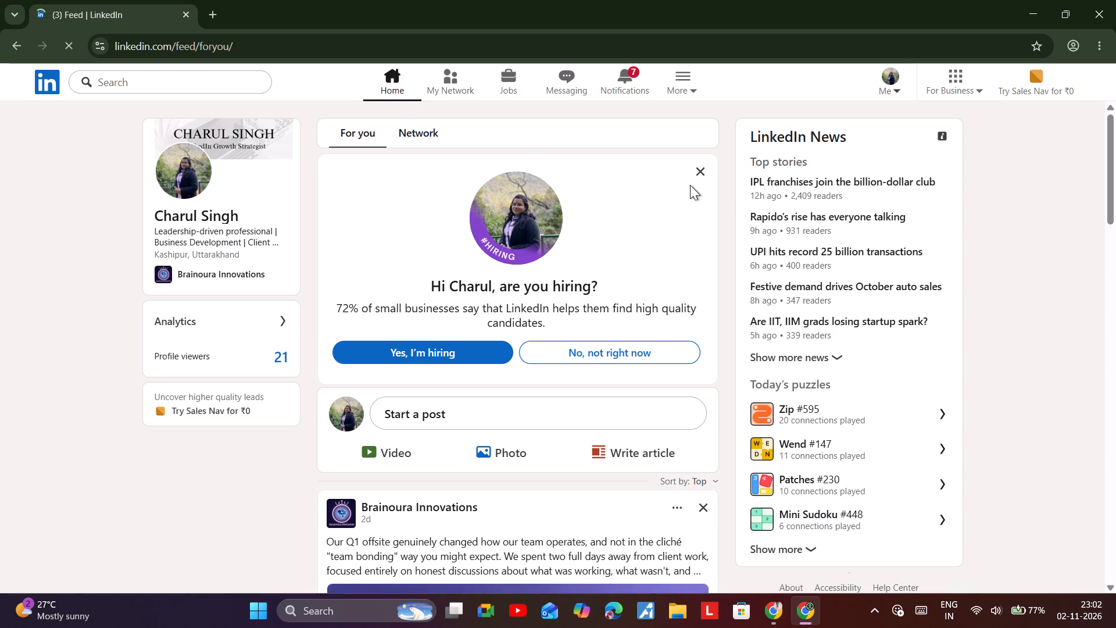
{"action": "left_click", "coordinate": [701, 165]}
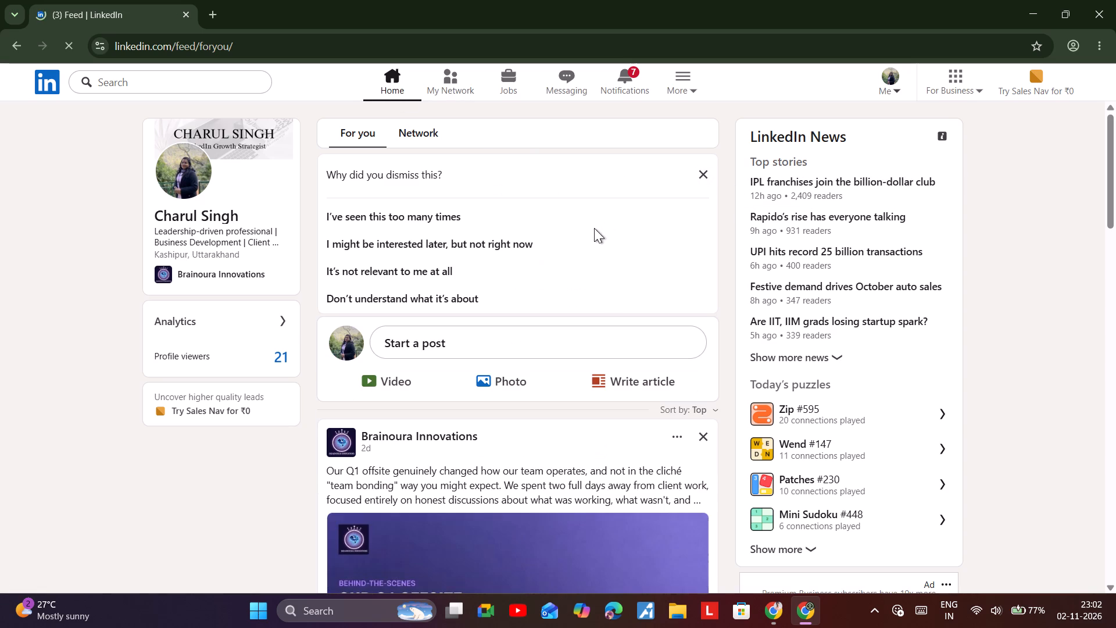
Look through the first posts of the LinkedIn home feed.
{"action": "scroll", "coordinate": [570, 270], "scroll_direction": "down", "scroll_amount": 3}
{"action": "scroll", "coordinate": [570, 272], "scroll_direction": "up", "scroll_amount": 1}
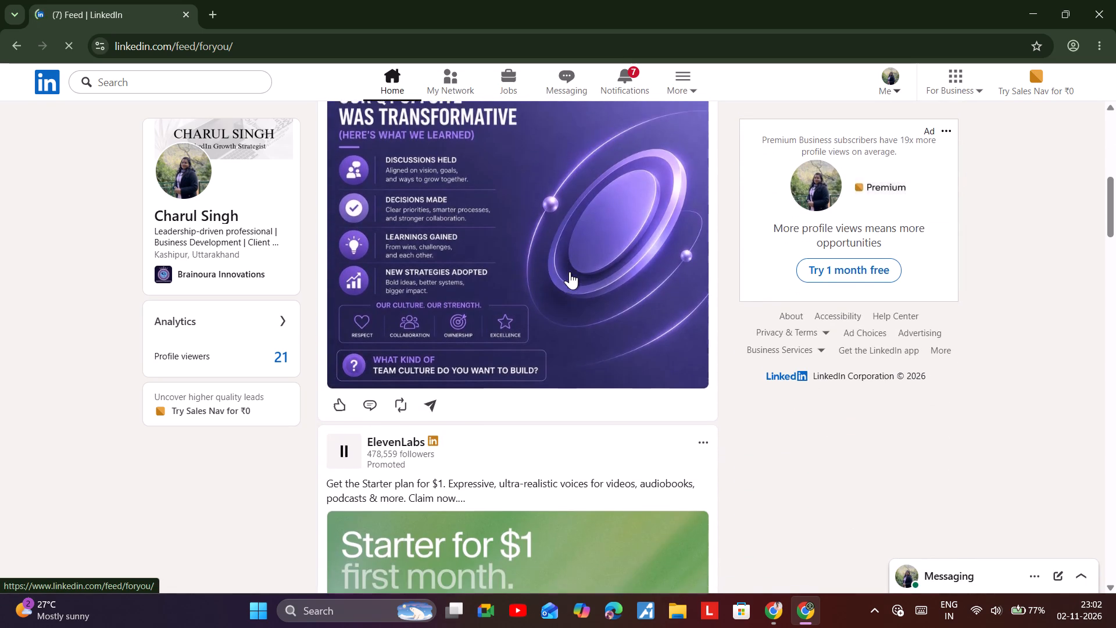
{"action": "scroll", "coordinate": [570, 272], "scroll_direction": "up", "scroll_amount": 2}
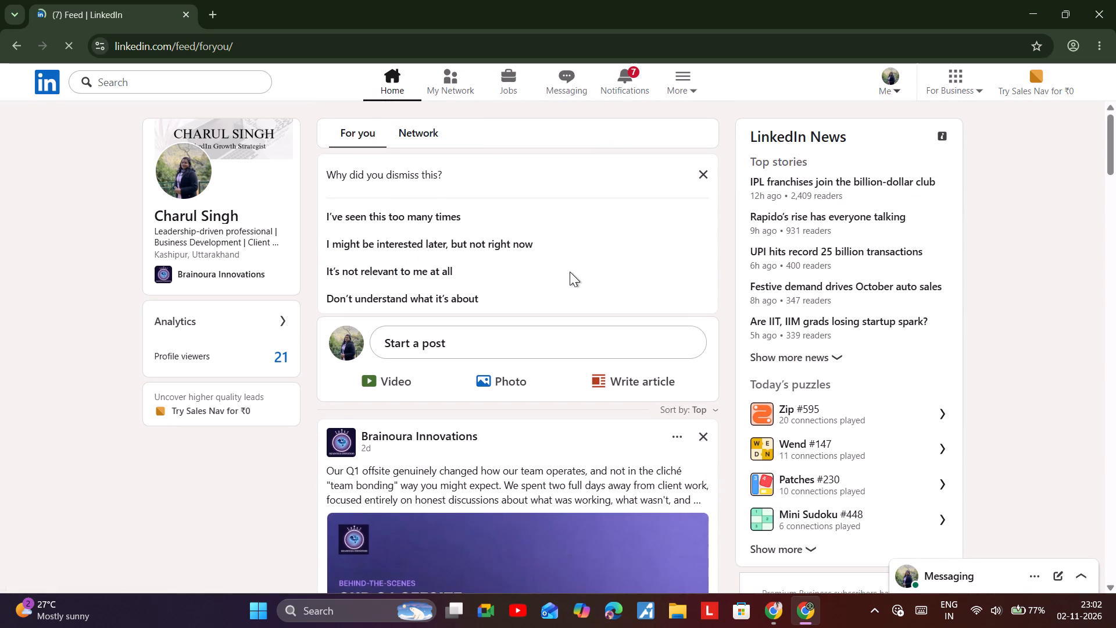
{"action": "scroll", "coordinate": [570, 299], "scroll_direction": "down", "scroll_amount": 2}
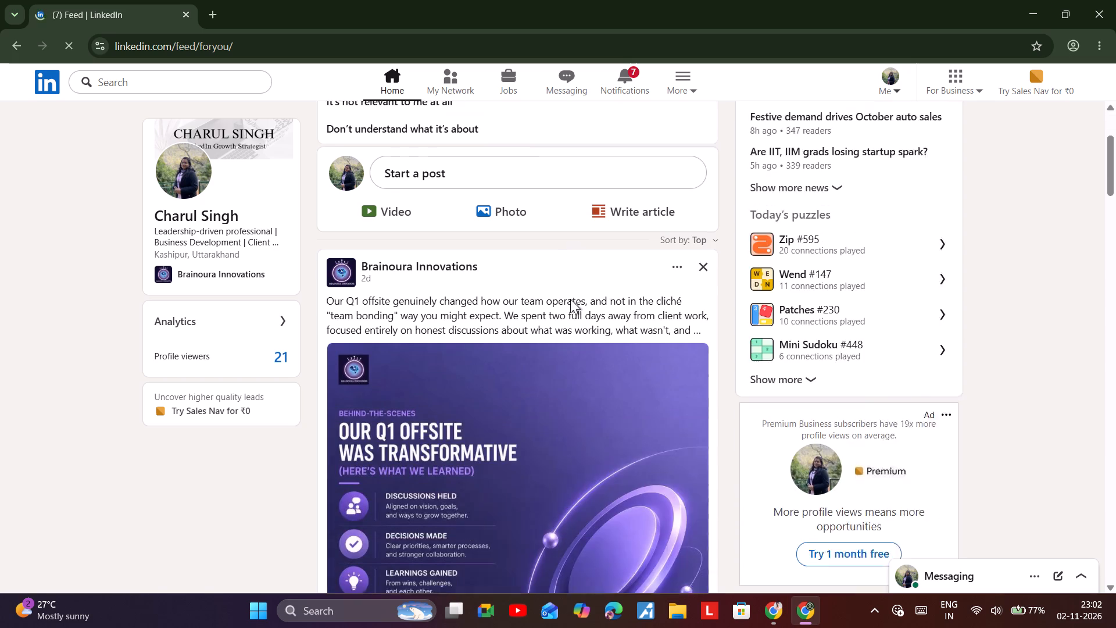
{"action": "scroll", "coordinate": [570, 299], "scroll_direction": "down", "scroll_amount": 2}
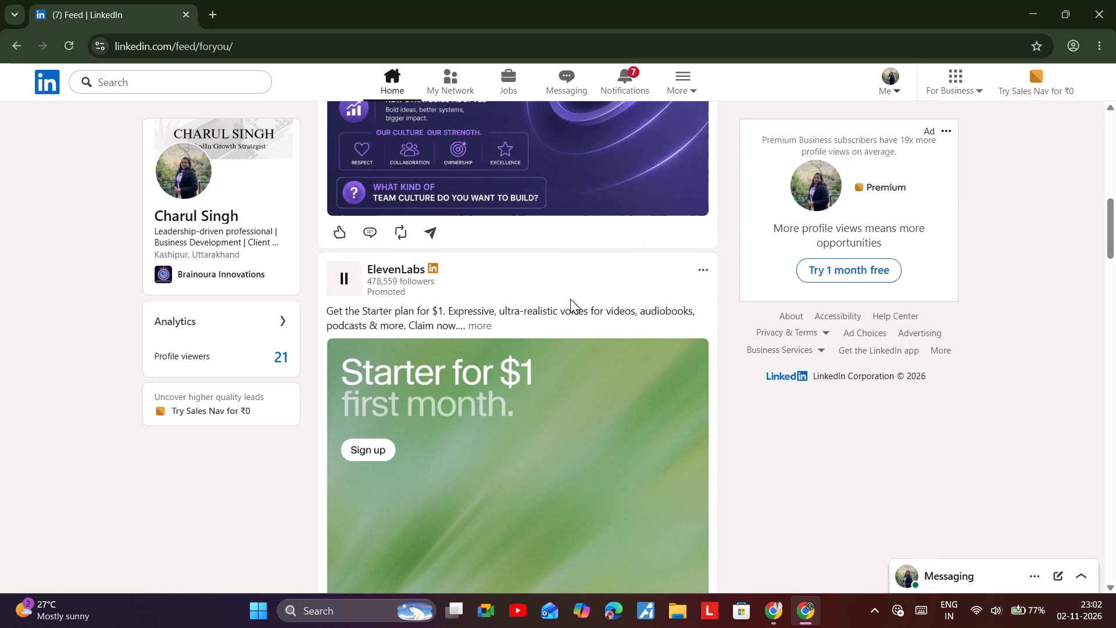
{"action": "scroll", "coordinate": [350, 182], "scroll_direction": "up", "scroll_amount": 3}
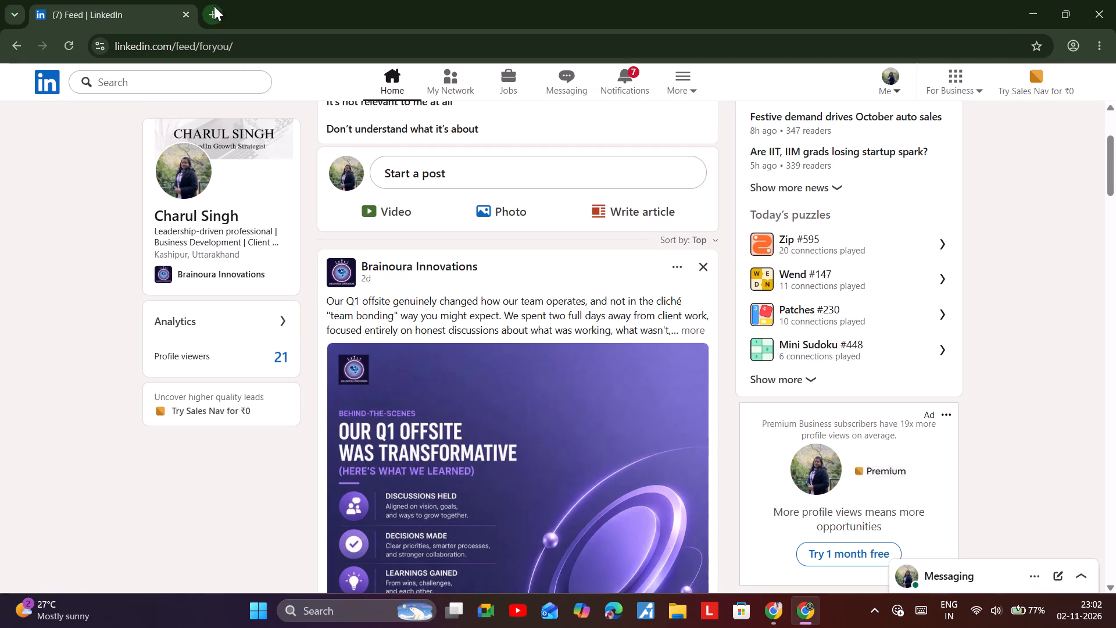
Open the Google Sheets home page in a new tab using the saved sheet shortcut.
{"action": "left_click", "coordinate": [214, 8]}
{"action": "left_click", "coordinate": [481, 402]}
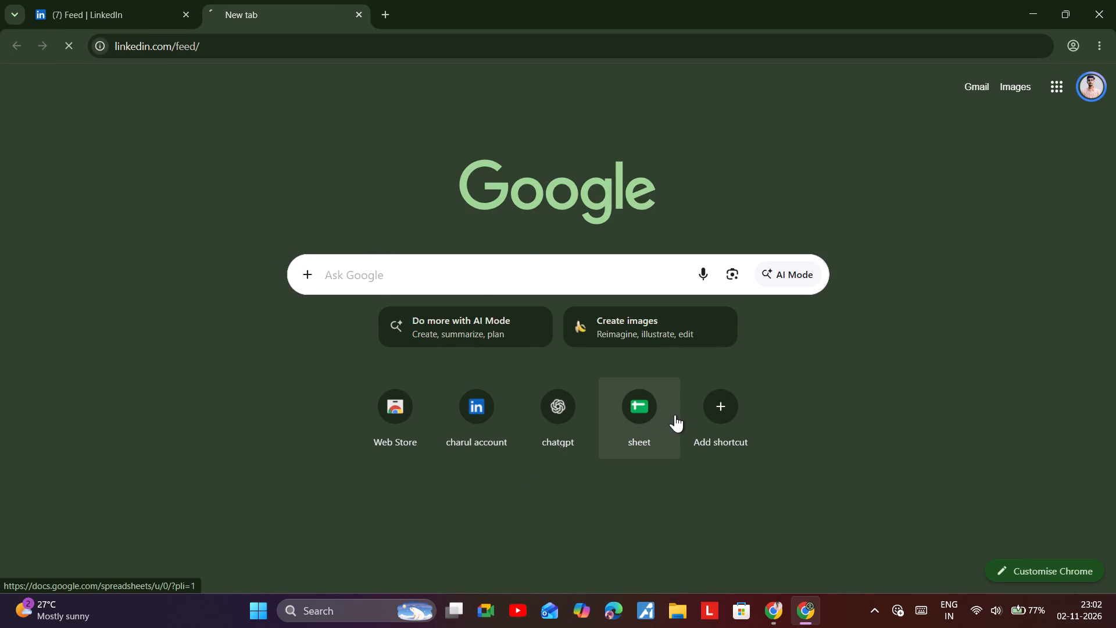
{"action": "left_click", "coordinate": [647, 417]}
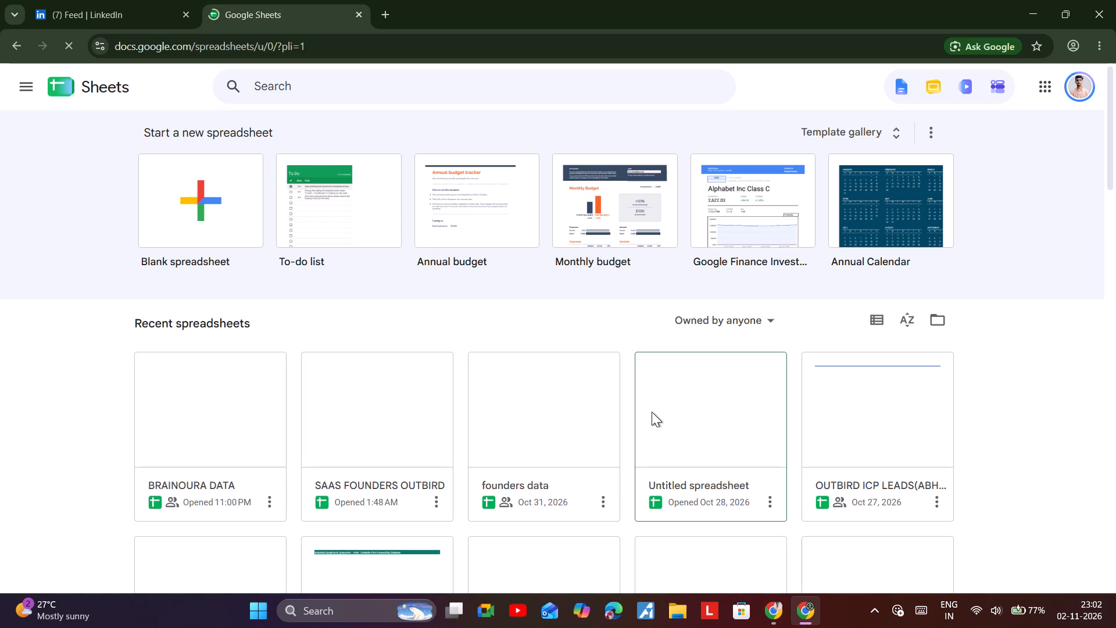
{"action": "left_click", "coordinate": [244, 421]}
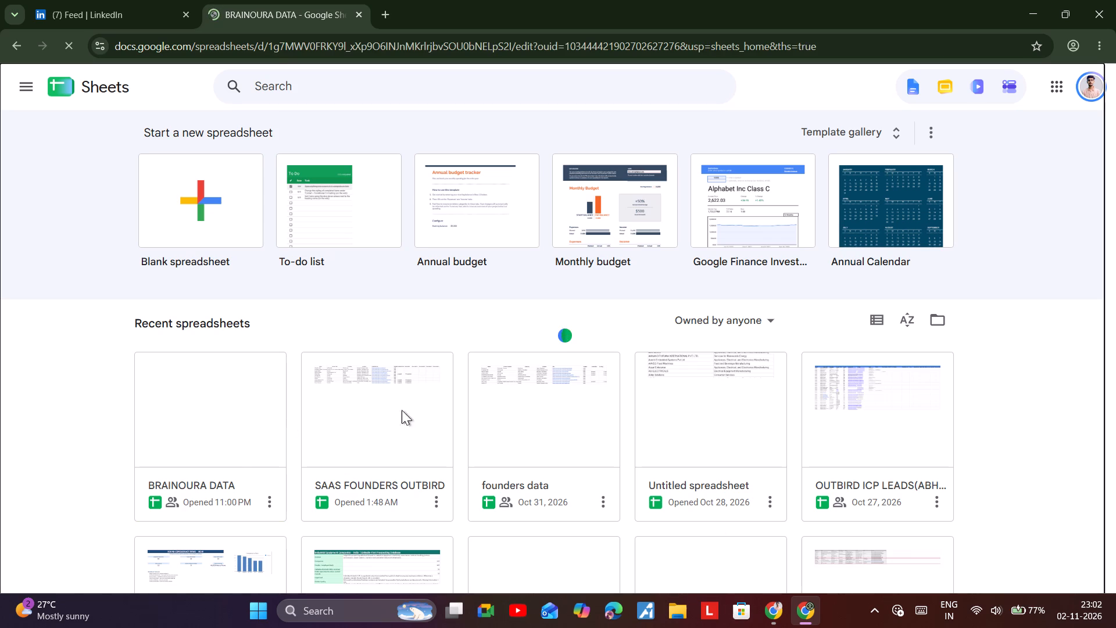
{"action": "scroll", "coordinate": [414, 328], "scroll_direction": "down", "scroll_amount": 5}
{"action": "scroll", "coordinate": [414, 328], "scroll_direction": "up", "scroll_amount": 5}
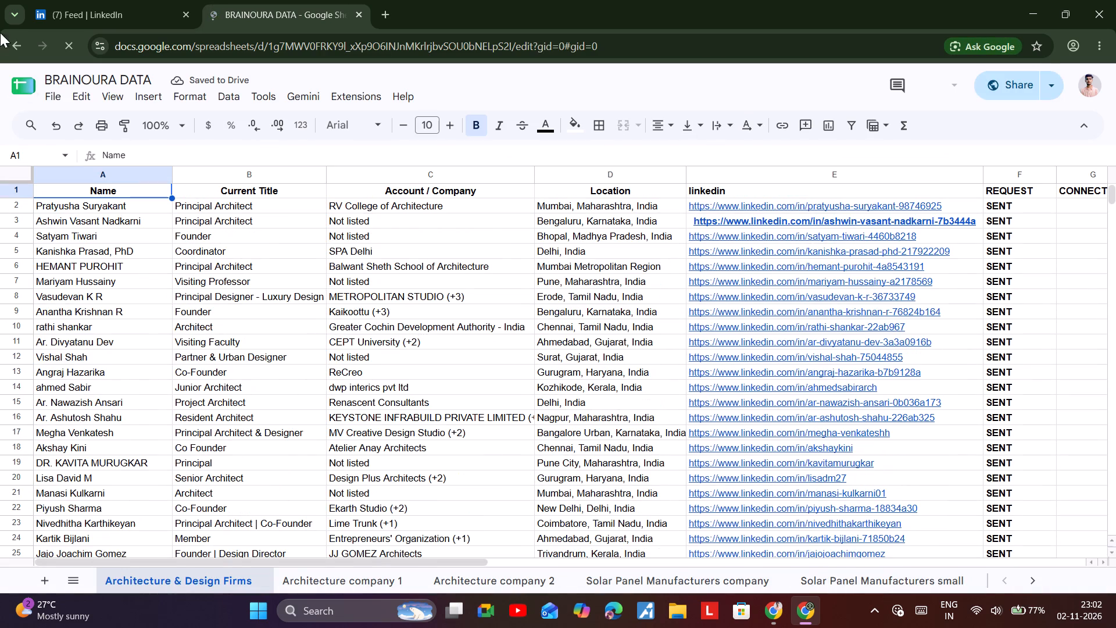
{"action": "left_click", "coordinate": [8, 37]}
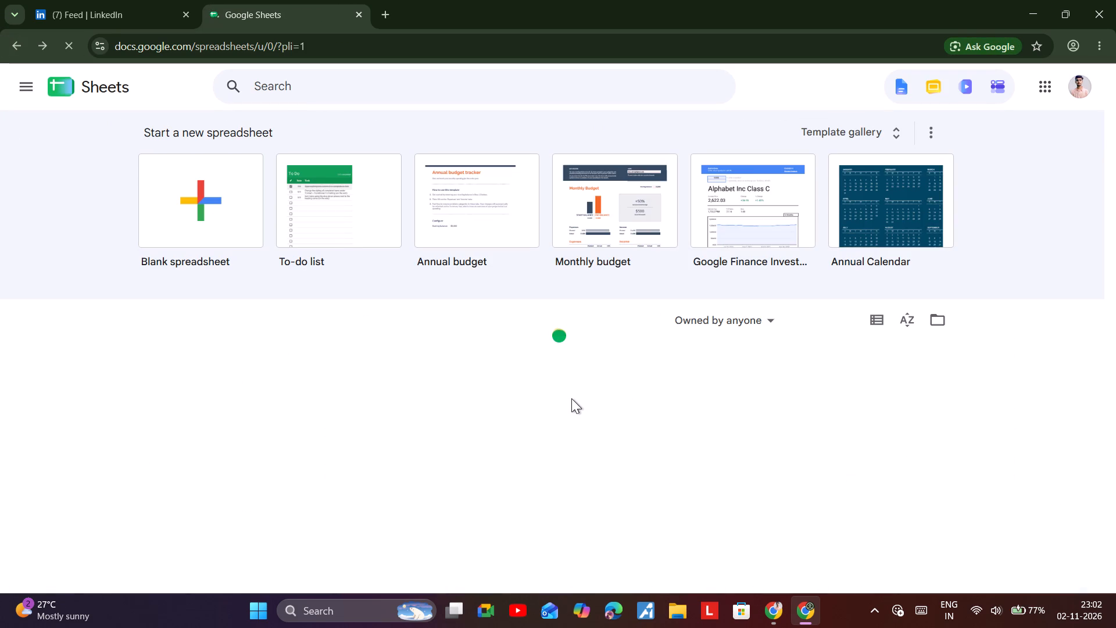
Open the founders data spreadsheet from the recent files and switch to its charul sheet.
{"action": "scroll", "coordinate": [571, 398], "scroll_direction": "down", "scroll_amount": 2}
{"action": "scroll", "coordinate": [436, 354], "scroll_direction": "up", "scroll_amount": 1}
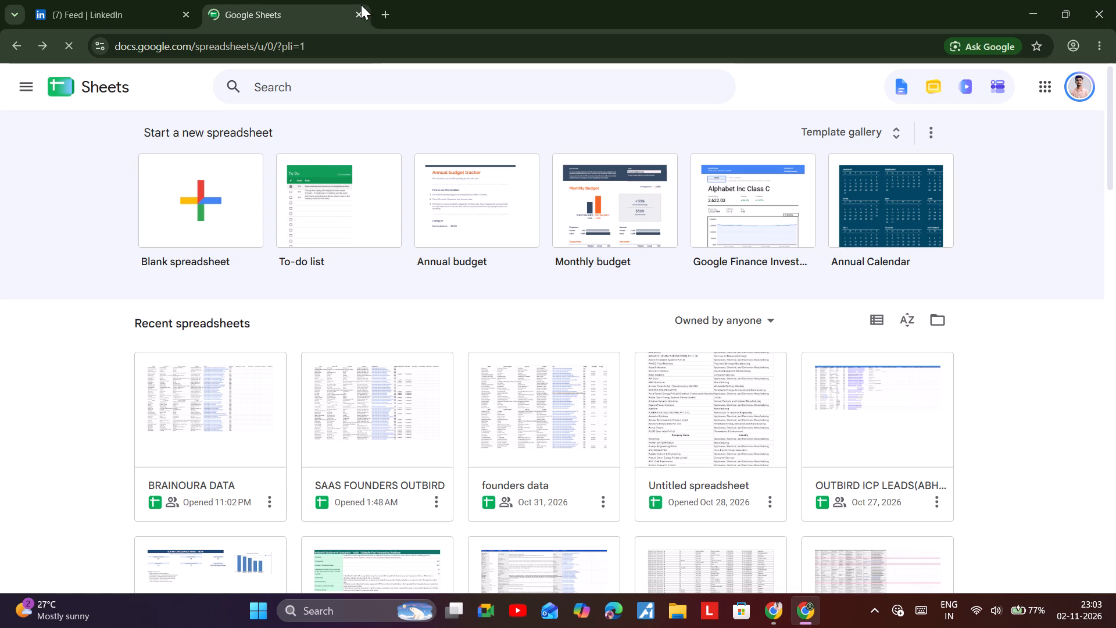
{"action": "scroll", "coordinate": [421, 433], "scroll_direction": "down", "scroll_amount": 1}
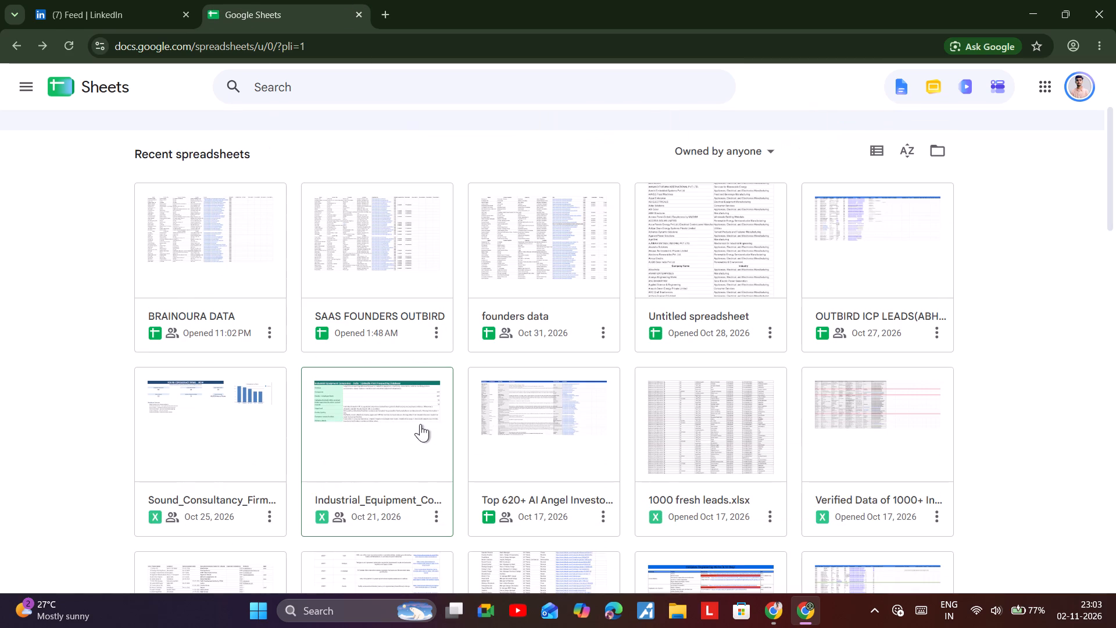
{"action": "left_click", "coordinate": [509, 301]}
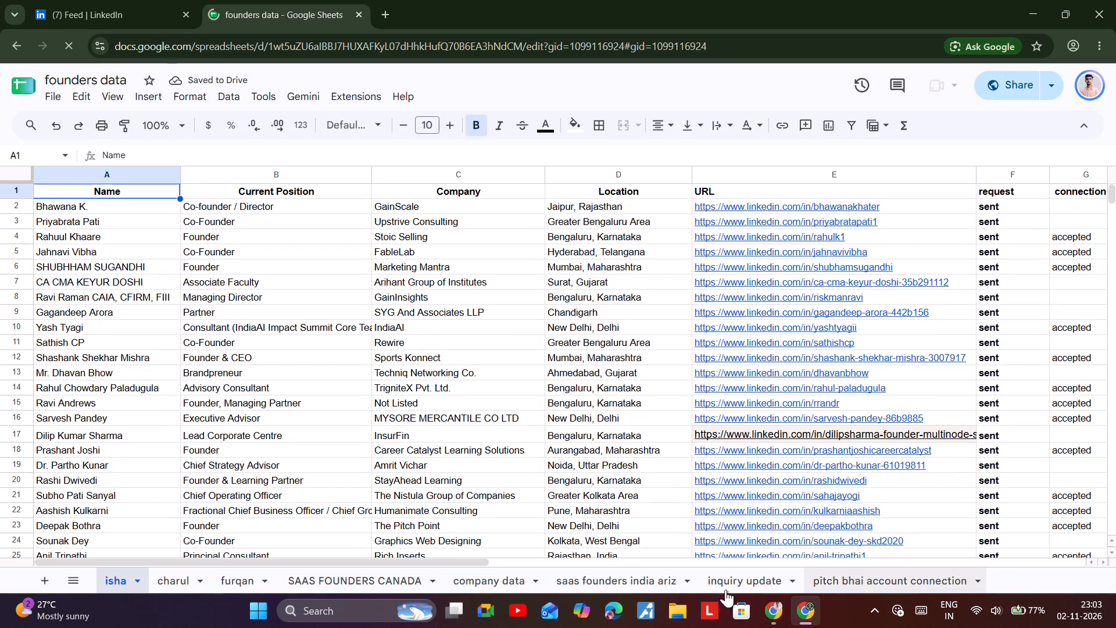
{"action": "left_click", "coordinate": [174, 576]}
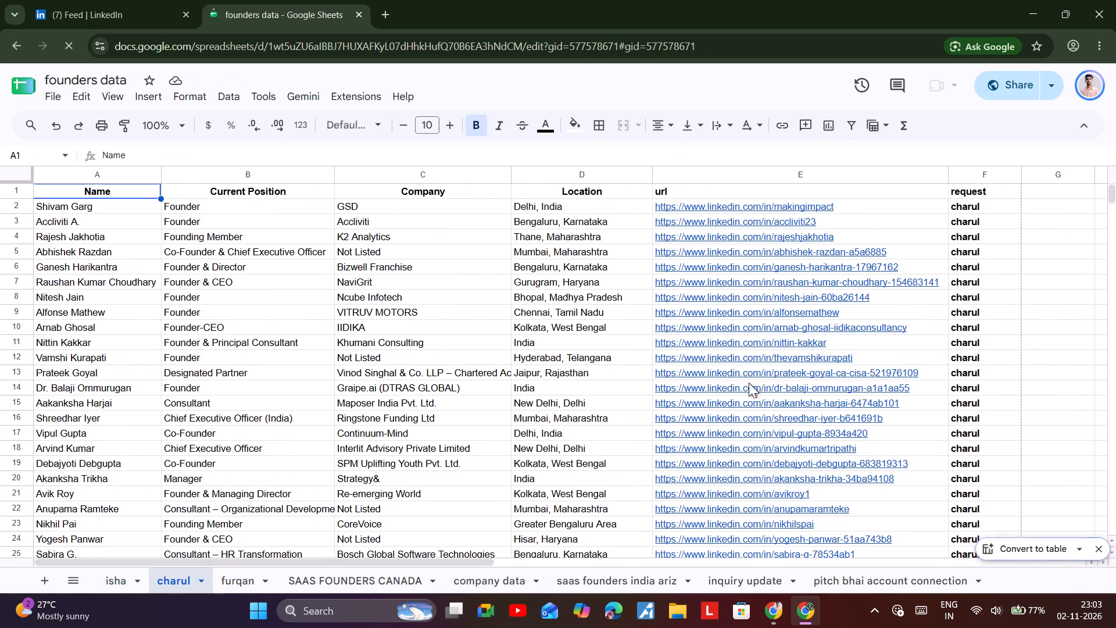
Open the LinkedIn profile linked in row 28, just below the blank row, and close the LinkedIn feed tab.
{"action": "scroll", "coordinate": [1050, 277], "scroll_direction": "down", "scroll_amount": 7}
{"action": "scroll", "coordinate": [1049, 282], "scroll_direction": "up", "scroll_amount": 8}
{"action": "scroll", "coordinate": [1047, 283], "scroll_direction": "down", "scroll_amount": 2}
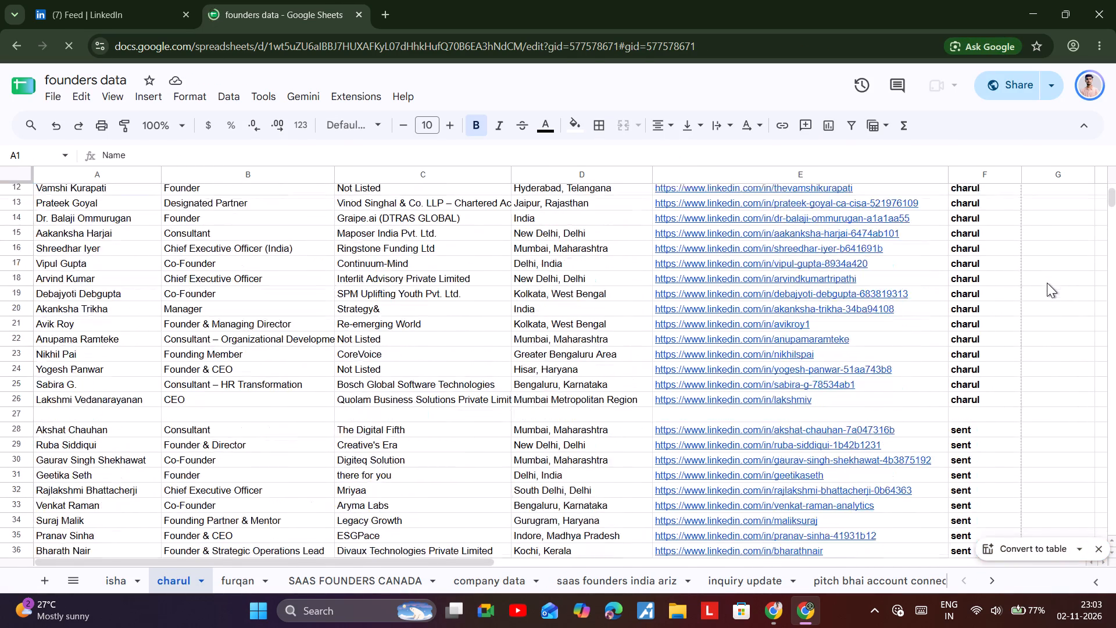
{"action": "scroll", "coordinate": [1047, 283], "scroll_direction": "down", "scroll_amount": 1}
{"action": "scroll", "coordinate": [1047, 283], "scroll_direction": "up", "scroll_amount": 1}
{"action": "left_click", "coordinate": [847, 254]}
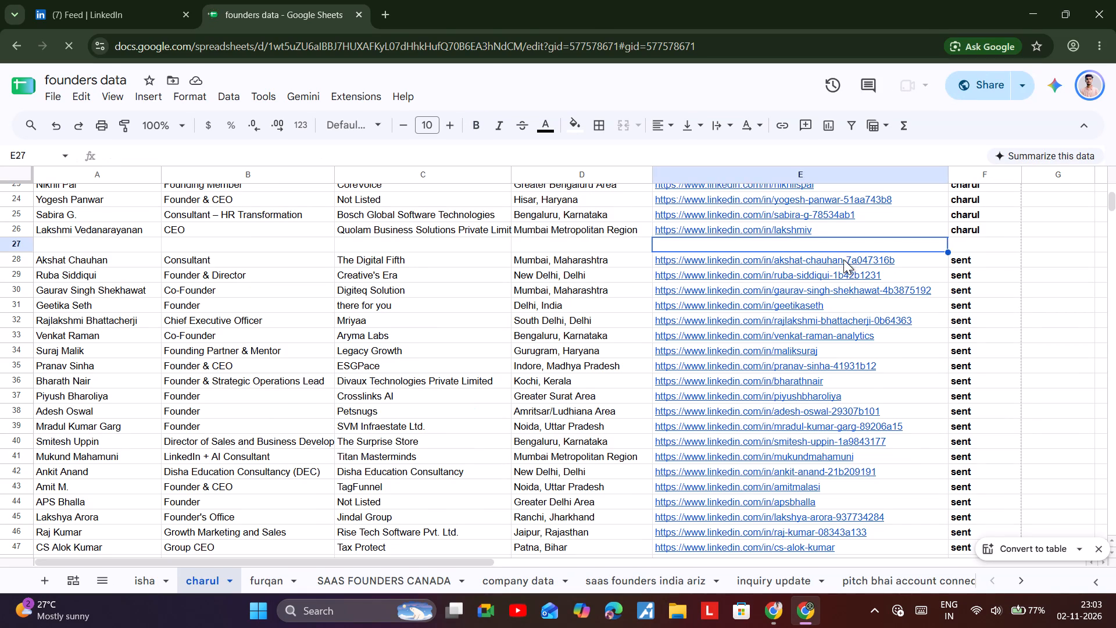
{"action": "left_click", "coordinate": [843, 259]}
{"action": "left_click", "coordinate": [806, 263]}
{"action": "left_click", "coordinate": [797, 267]}
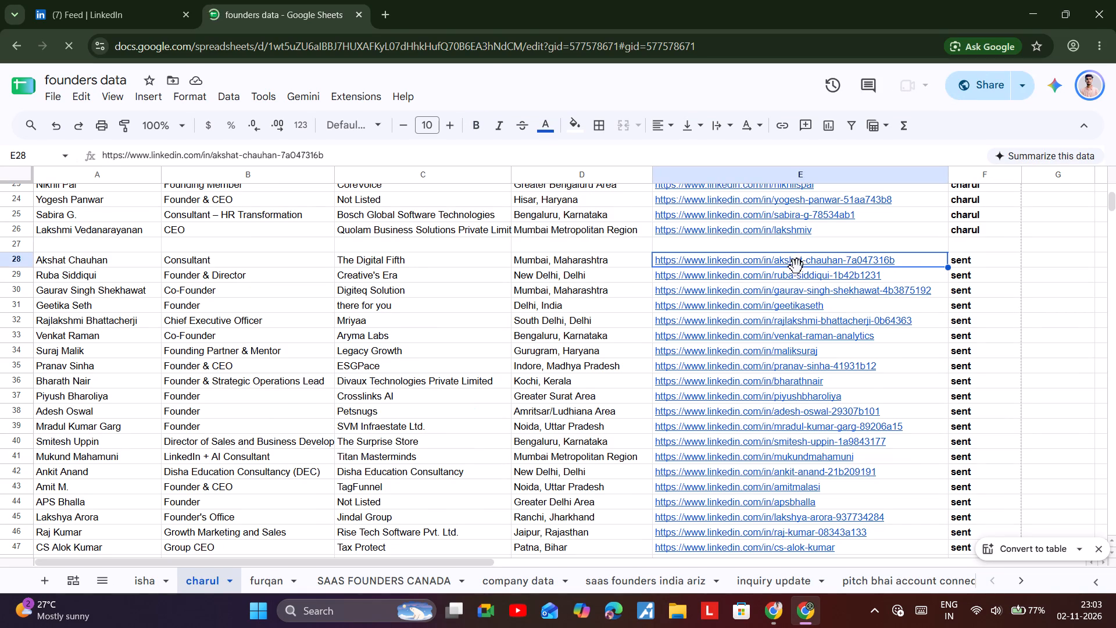
{"action": "left_click", "coordinate": [801, 263]}
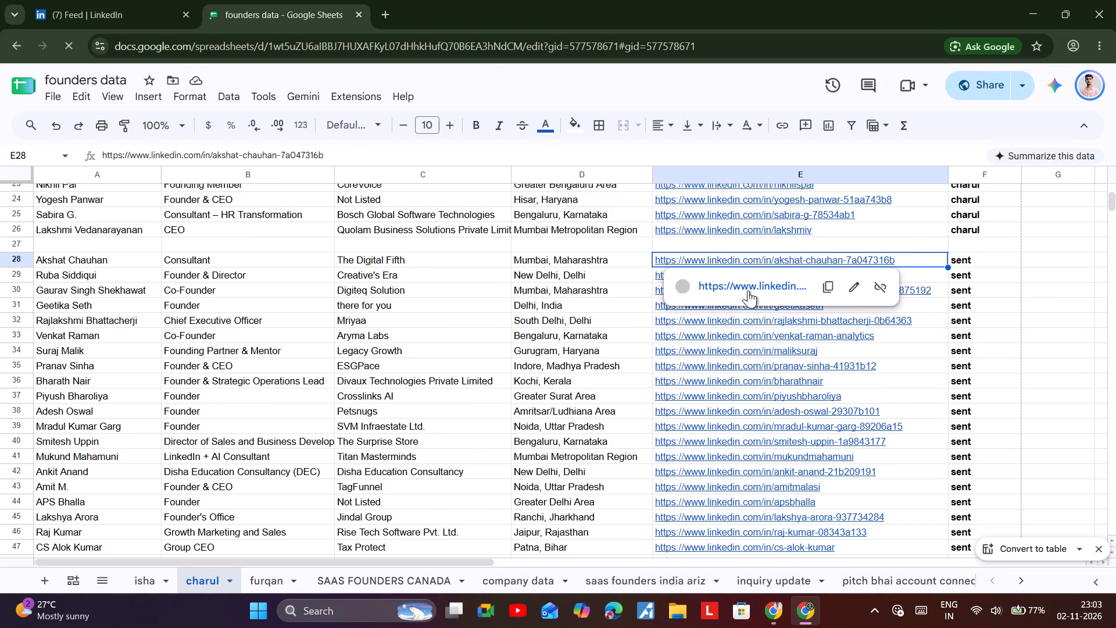
{"action": "left_click", "coordinate": [718, 289]}
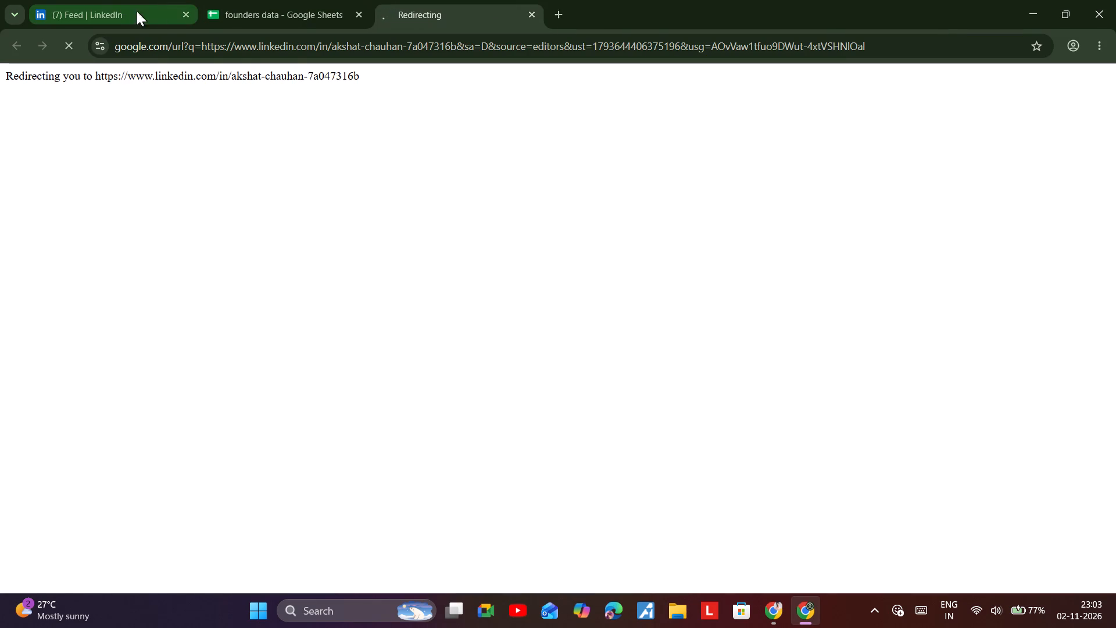
{"action": "left_click", "coordinate": [180, 14]}
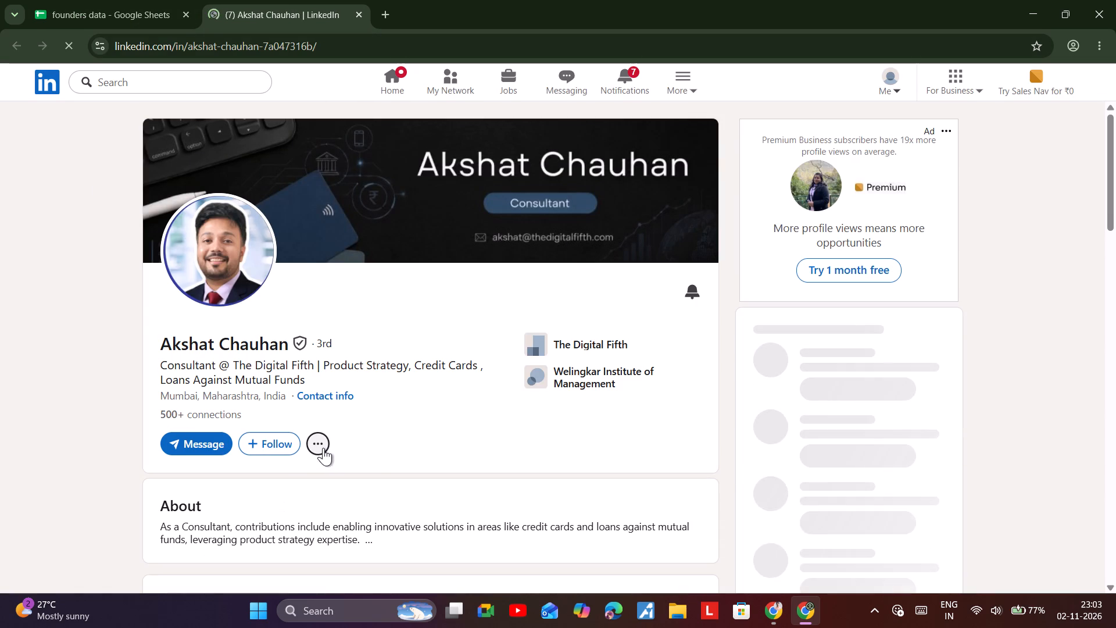
Send the row 28 contact a connection invitation without a note.
{"action": "left_click", "coordinate": [323, 448]}
{"action": "left_click", "coordinate": [347, 299]}
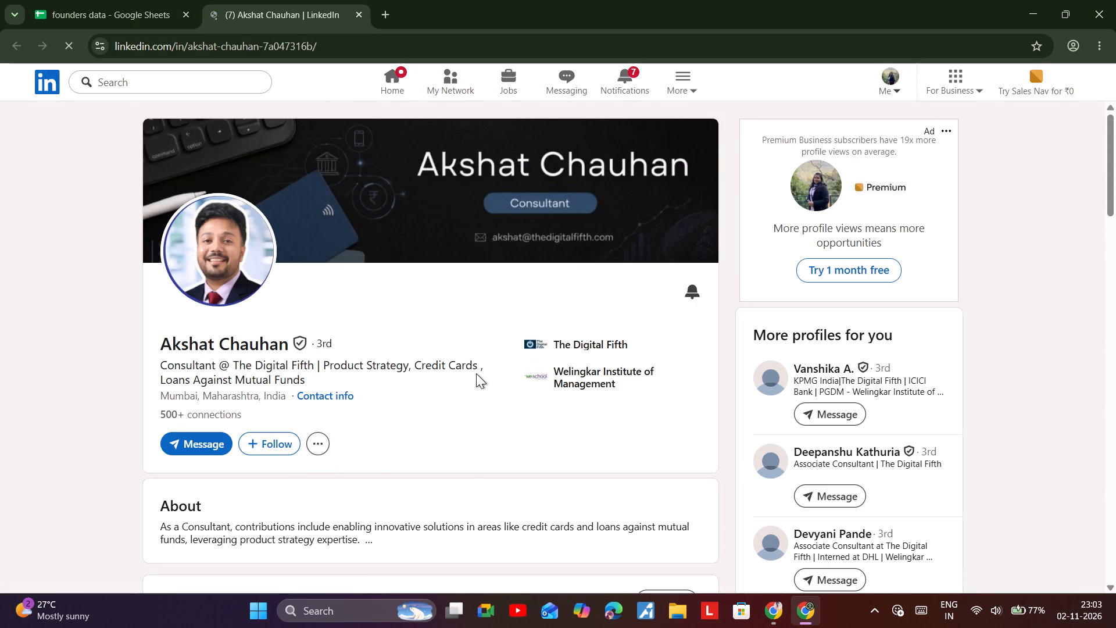
{"action": "left_click", "coordinate": [663, 220]}
Open the LinkedIn profile linked in row 29 of the charul sheet and send a connection invitation without a note.
{"action": "left_click", "coordinate": [160, 0]}
{"action": "left_click", "coordinate": [718, 276]}
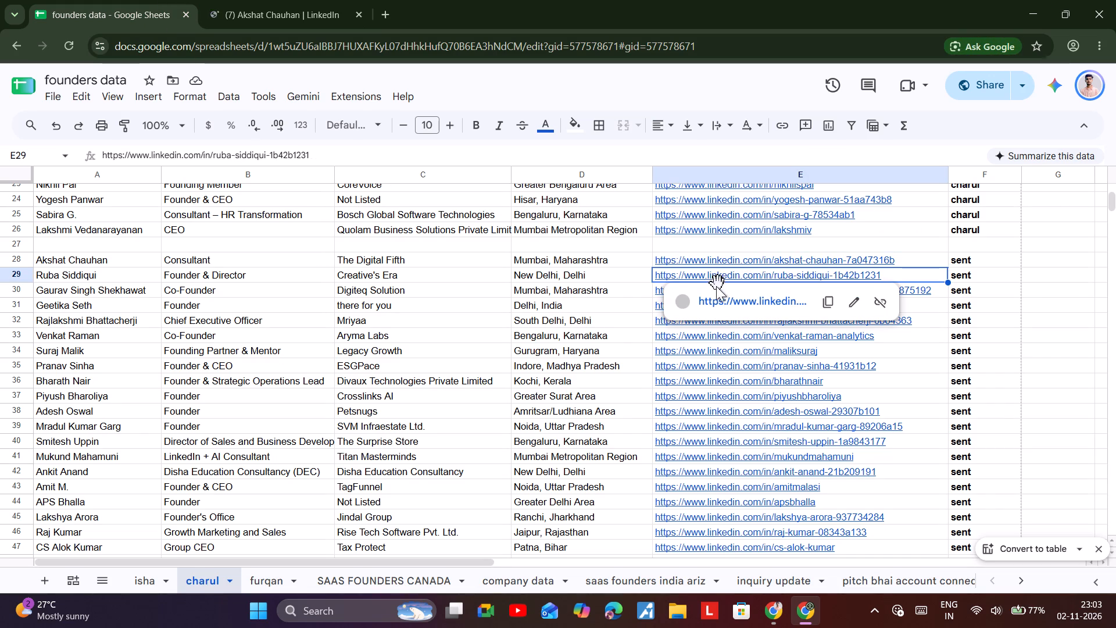
{"action": "left_click", "coordinate": [718, 306]}
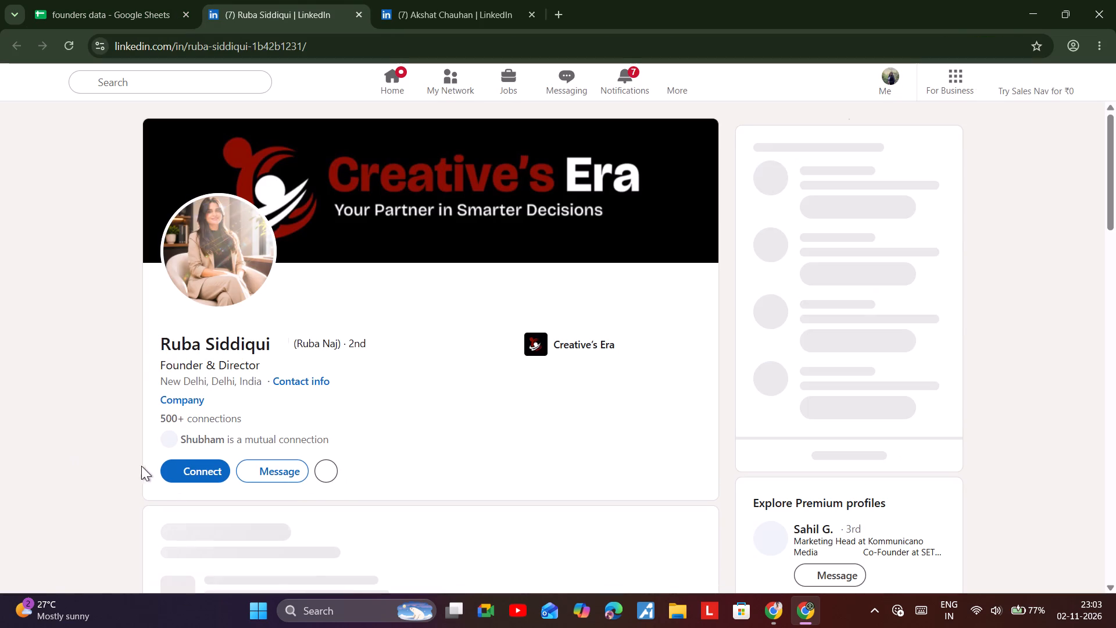
{"action": "left_click", "coordinate": [191, 473]}
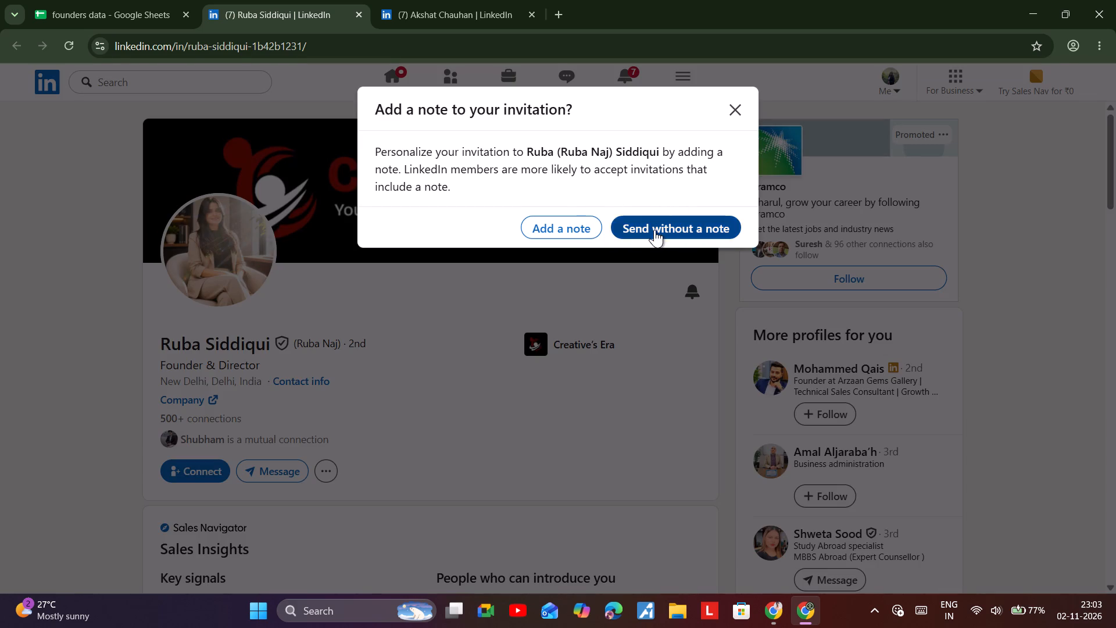
{"action": "left_click", "coordinate": [654, 229]}
Open the LinkedIn profile linked in row 30 of the charul sheet and send a connection invitation without a note.
{"action": "left_click", "coordinate": [127, 0]}
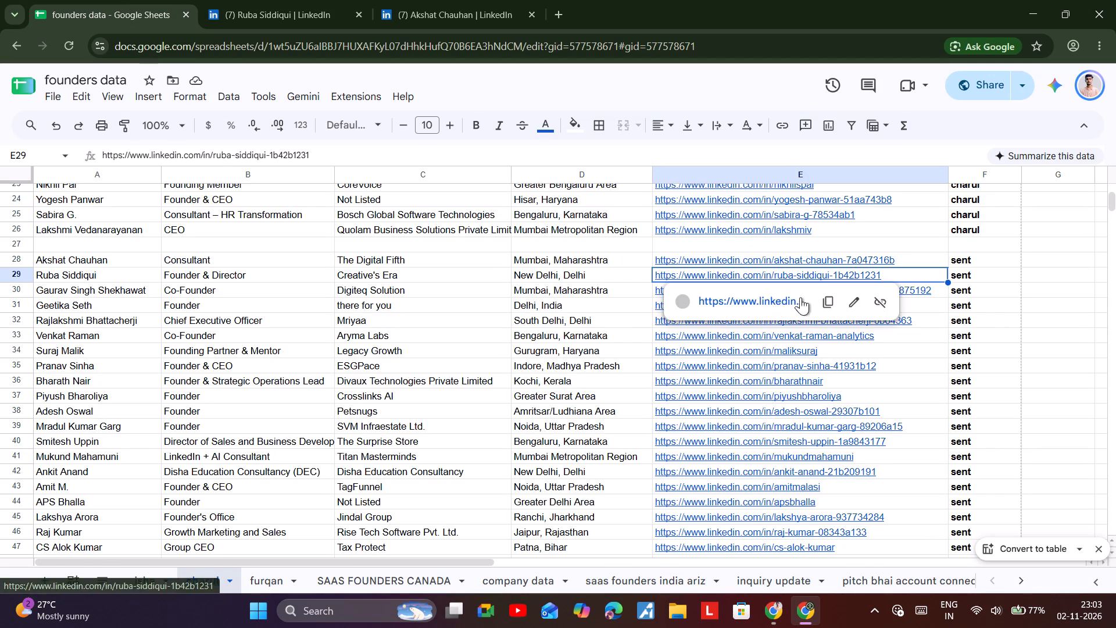
{"action": "left_click", "coordinate": [921, 285]}
{"action": "left_click", "coordinate": [741, 329]}
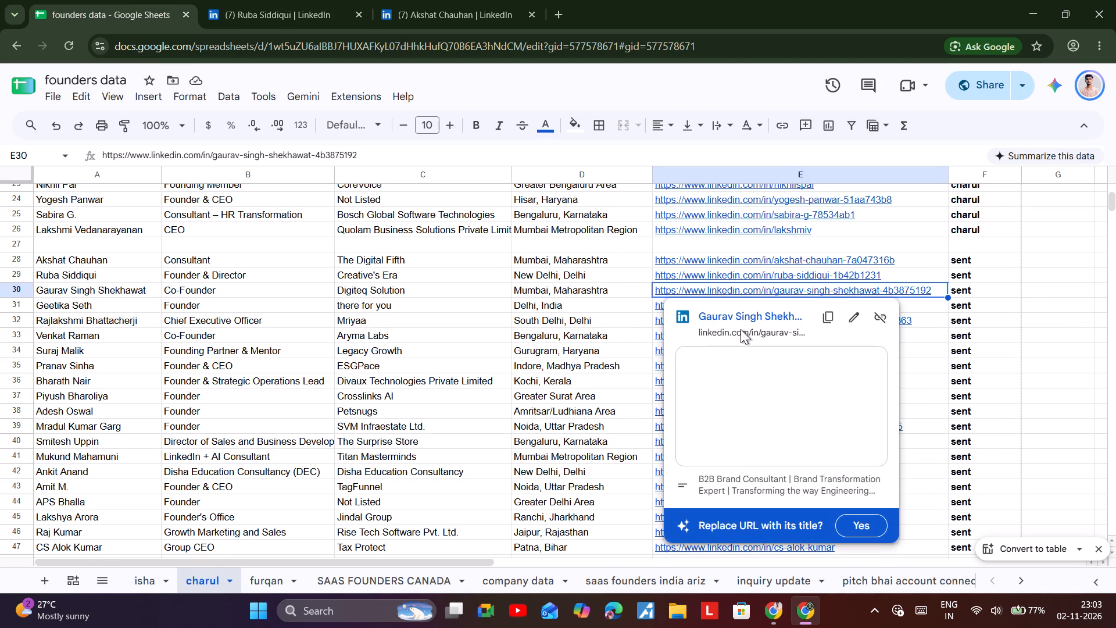
{"action": "left_click", "coordinate": [756, 309]}
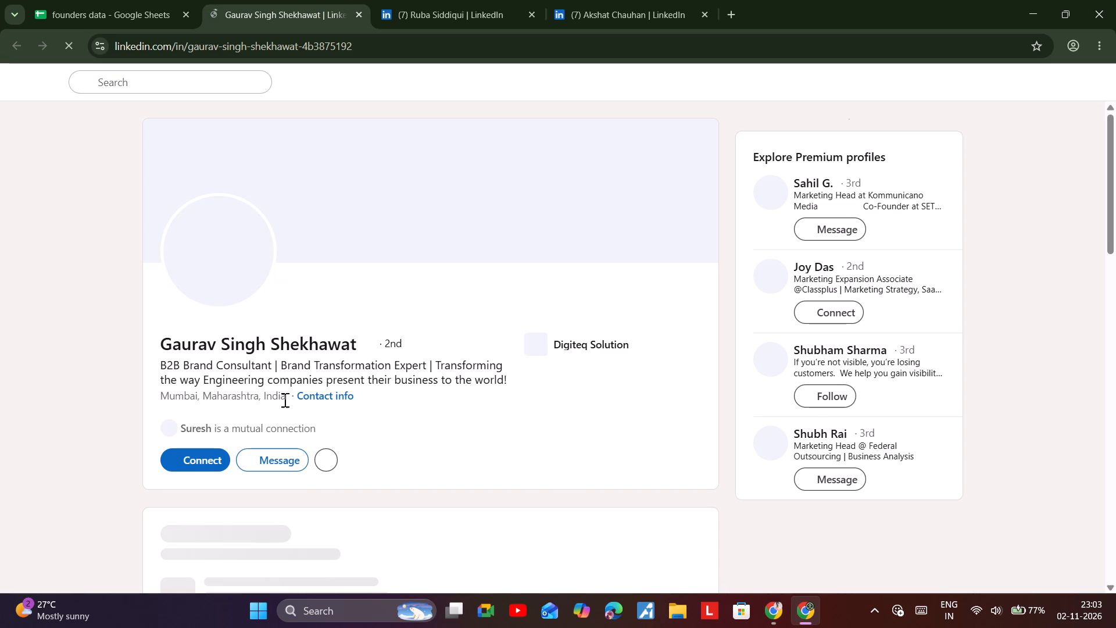
{"action": "left_click", "coordinate": [209, 454]}
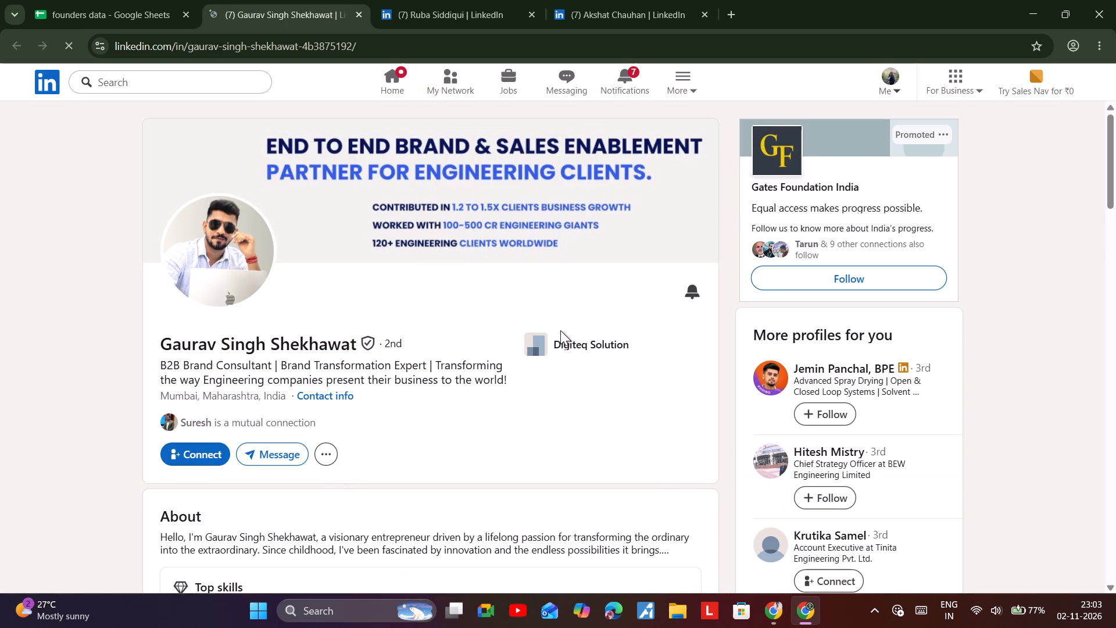
{"action": "left_click", "coordinate": [663, 230]}
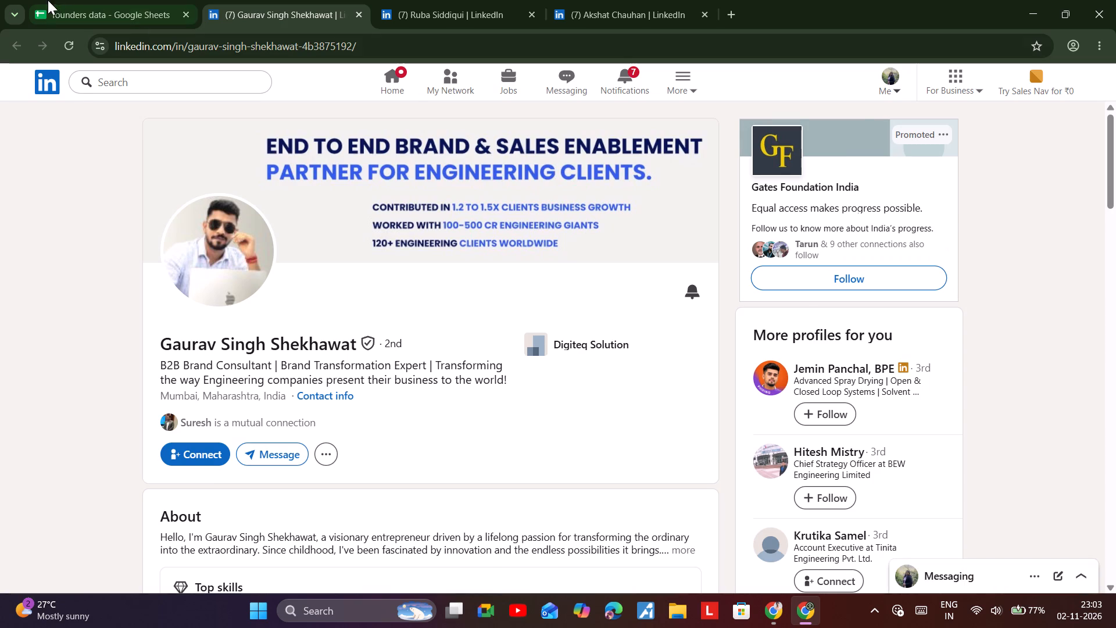
Open the LinkedIn profile linked in row 31 of the charul sheet and send a connection invitation without a note.
{"action": "left_click", "coordinate": [98, 0]}
{"action": "left_click", "coordinate": [739, 305]}
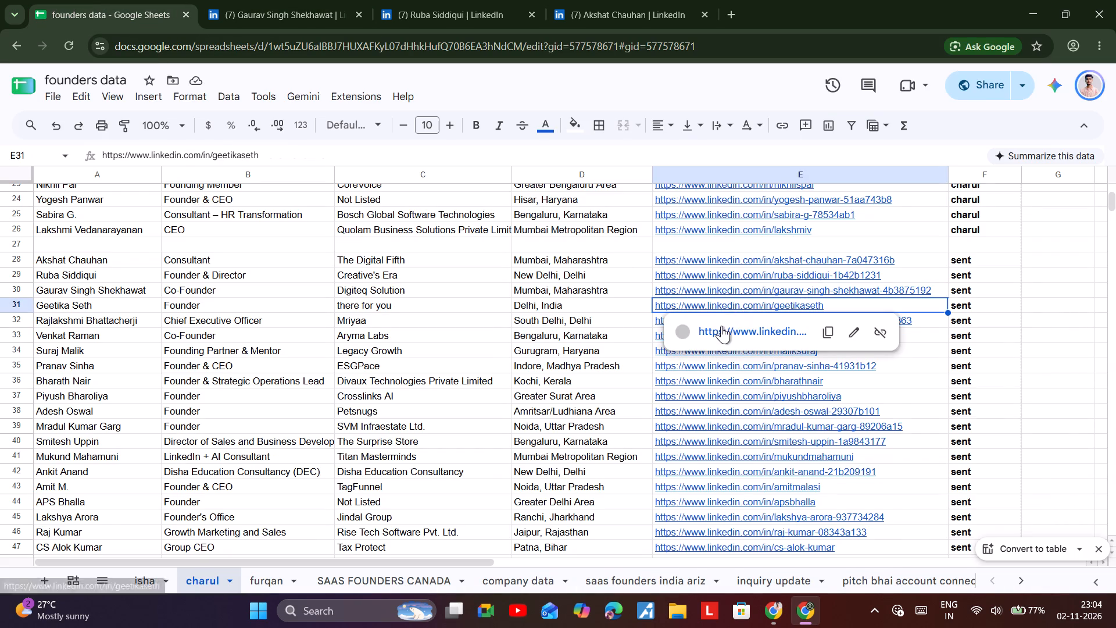
{"action": "left_click", "coordinate": [721, 331]}
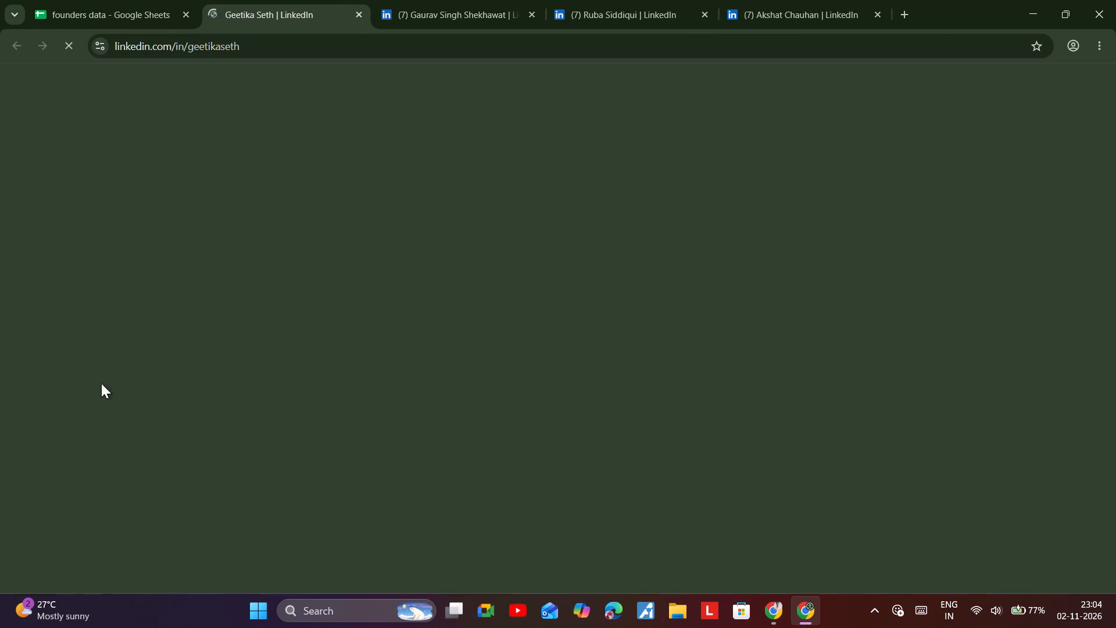
{"action": "left_click", "coordinate": [318, 462]}
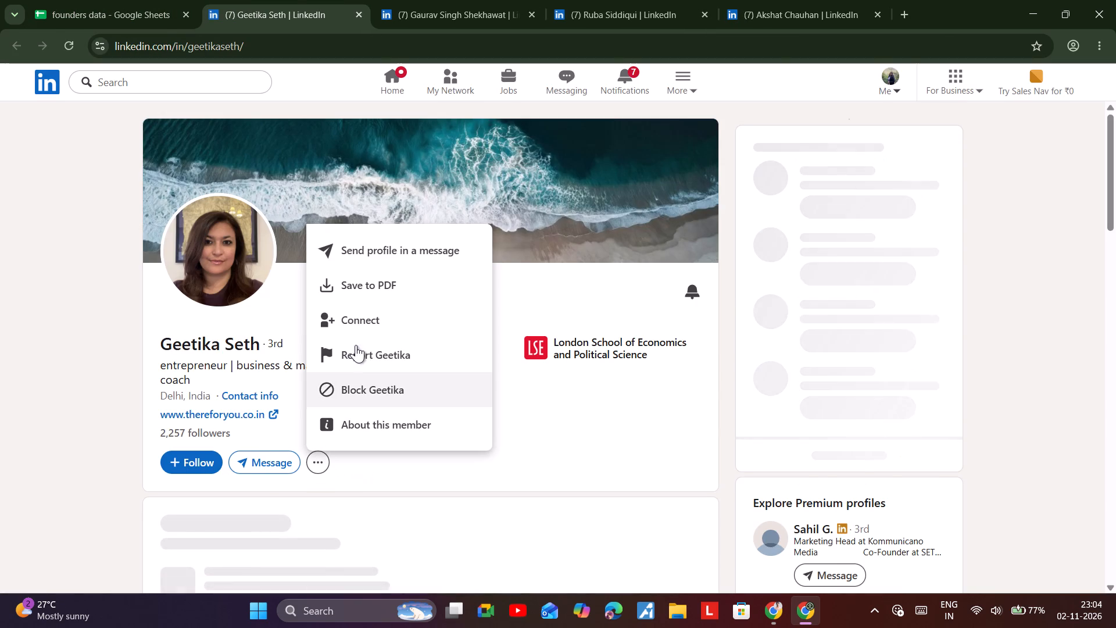
{"action": "left_click", "coordinate": [364, 324]}
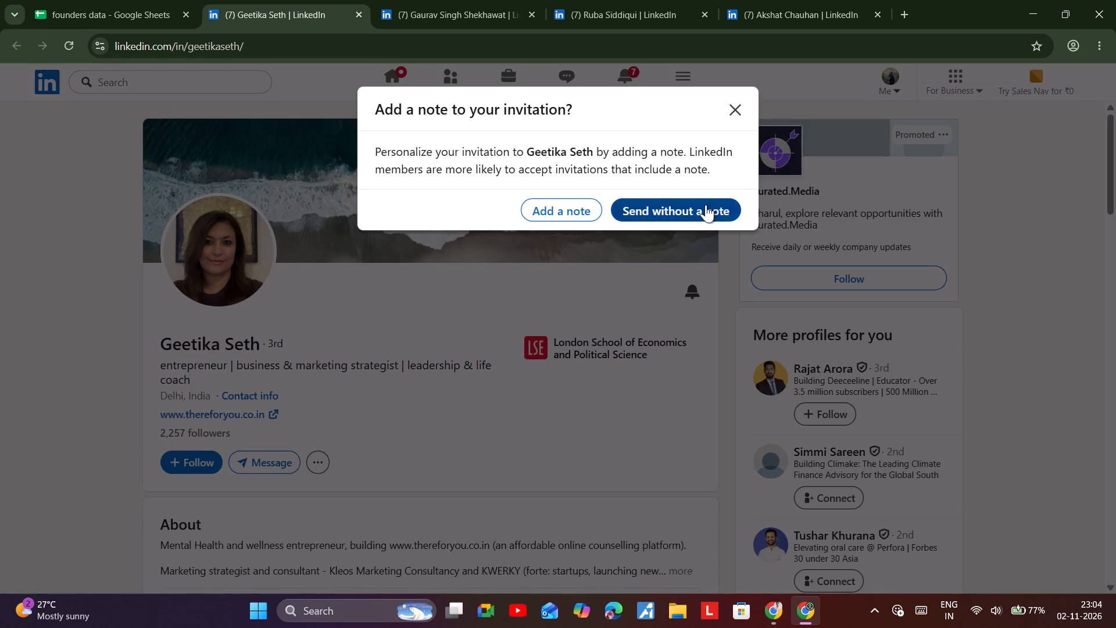
{"action": "left_click", "coordinate": [704, 205]}
Open the LinkedIn profile linked in row 32 of the charul sheet and send a connection invitation without a note.
{"action": "left_click", "coordinate": [145, 6]}
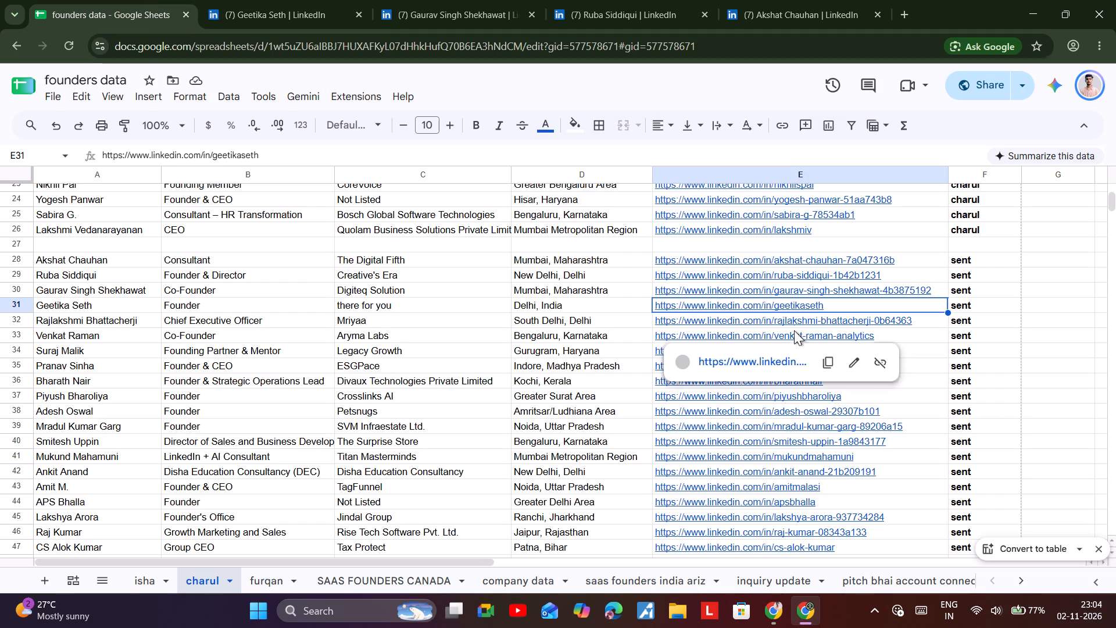
{"action": "left_click", "coordinate": [794, 319]}
{"action": "left_click", "coordinate": [744, 347]}
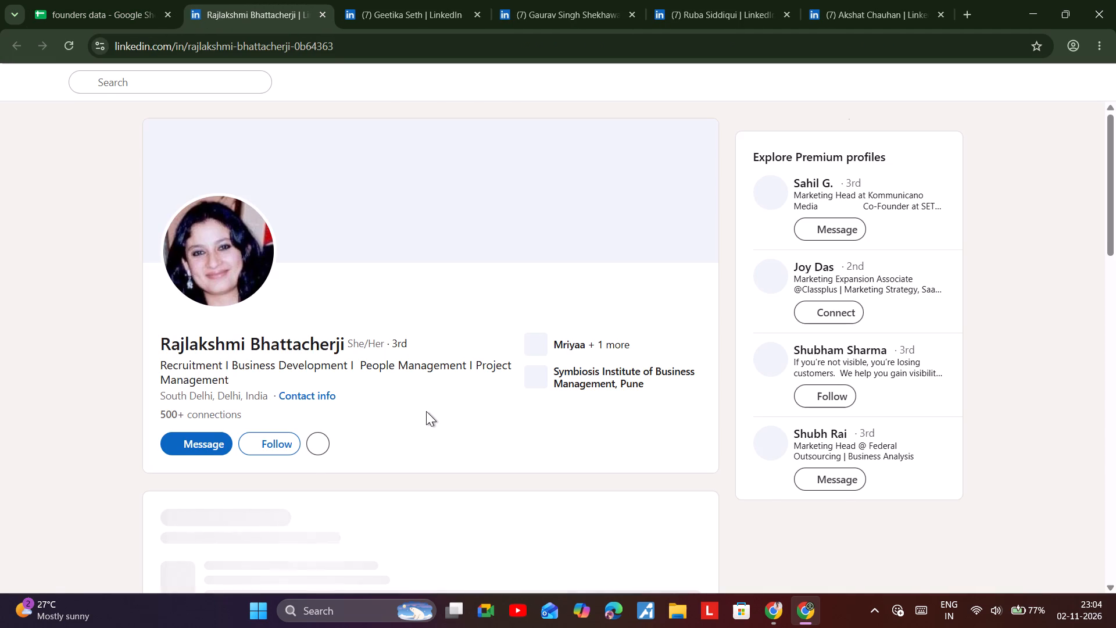
{"action": "left_click", "coordinate": [314, 444]}
{"action": "left_click", "coordinate": [379, 304]}
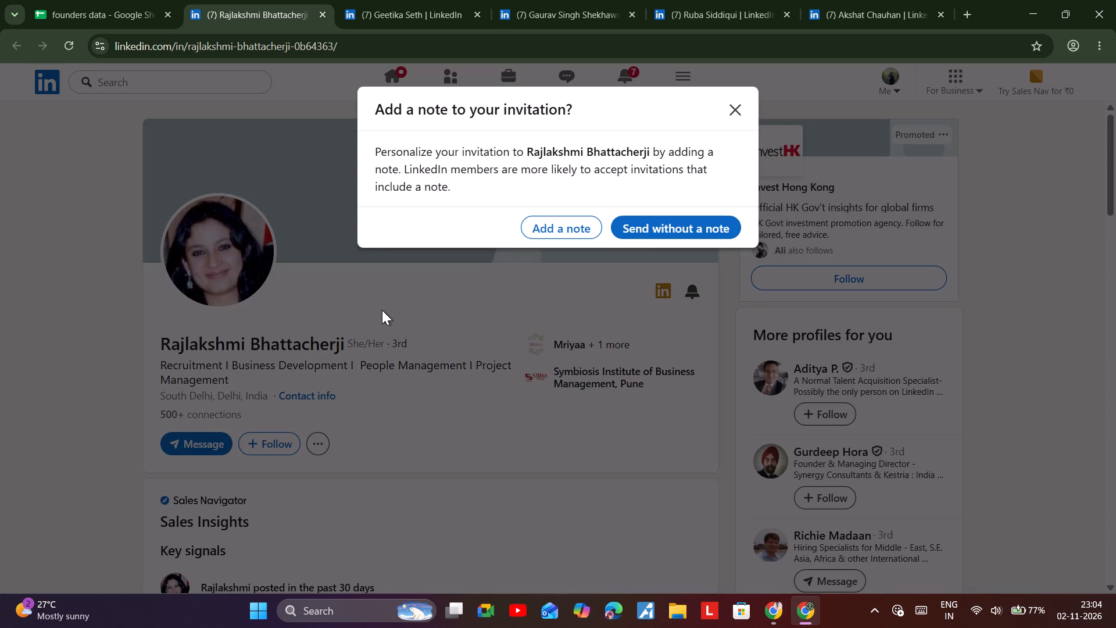
{"action": "left_click", "coordinate": [661, 230]}
Open the LinkedIn profile linked in row 33 of the charul sheet and send a connection invitation without a note.
{"action": "left_click", "coordinate": [129, 0]}
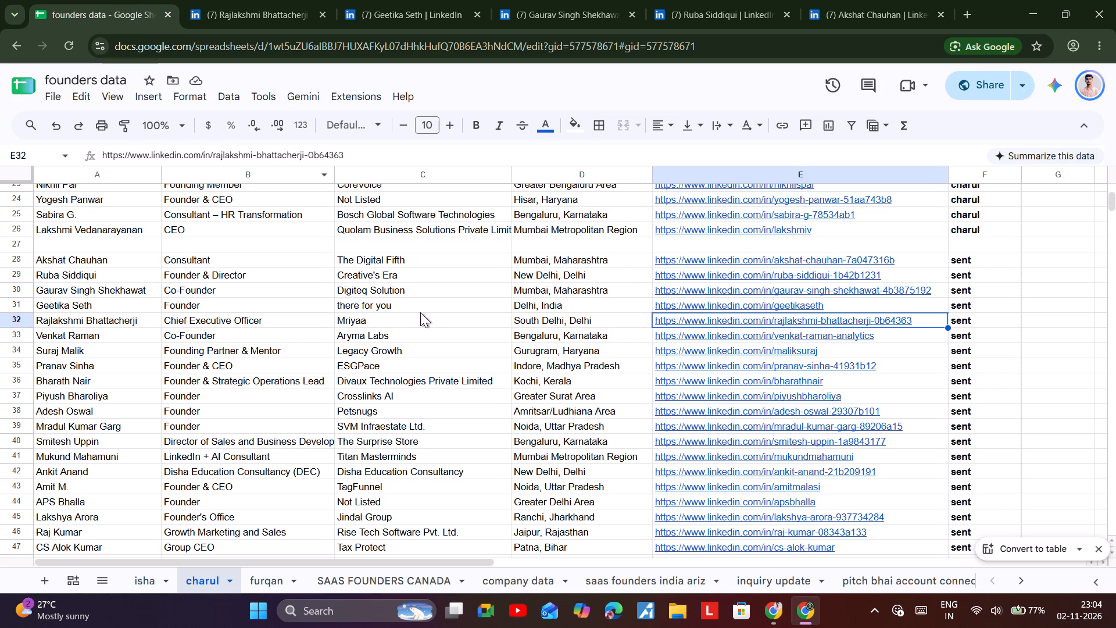
{"action": "left_click", "coordinate": [887, 334]}
{"action": "left_click", "coordinate": [766, 363]}
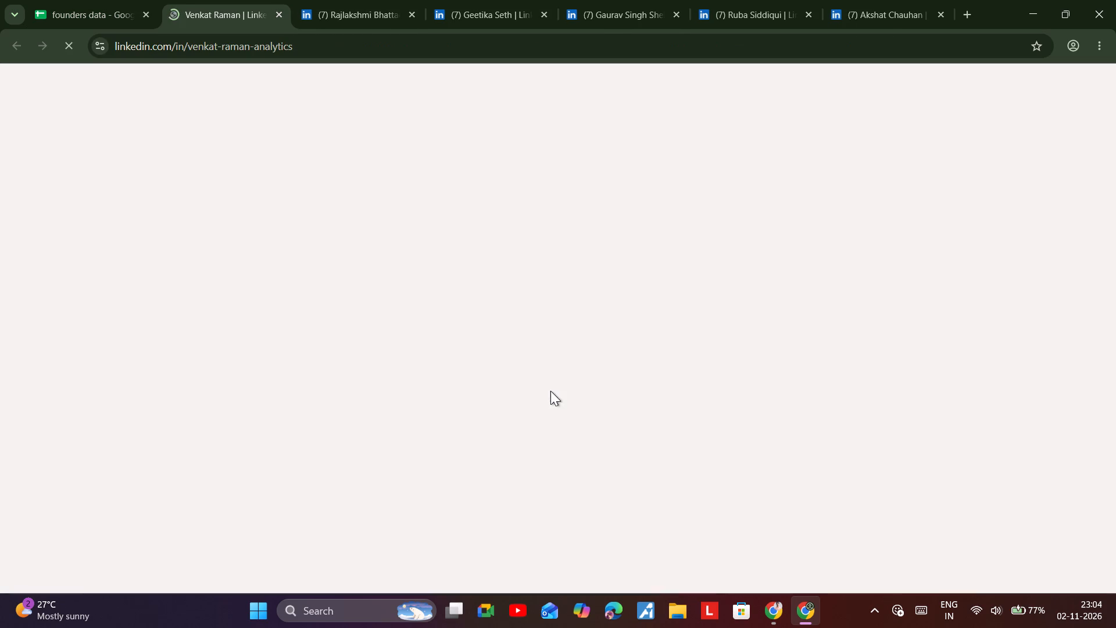
{"action": "left_click", "coordinate": [202, 484]}
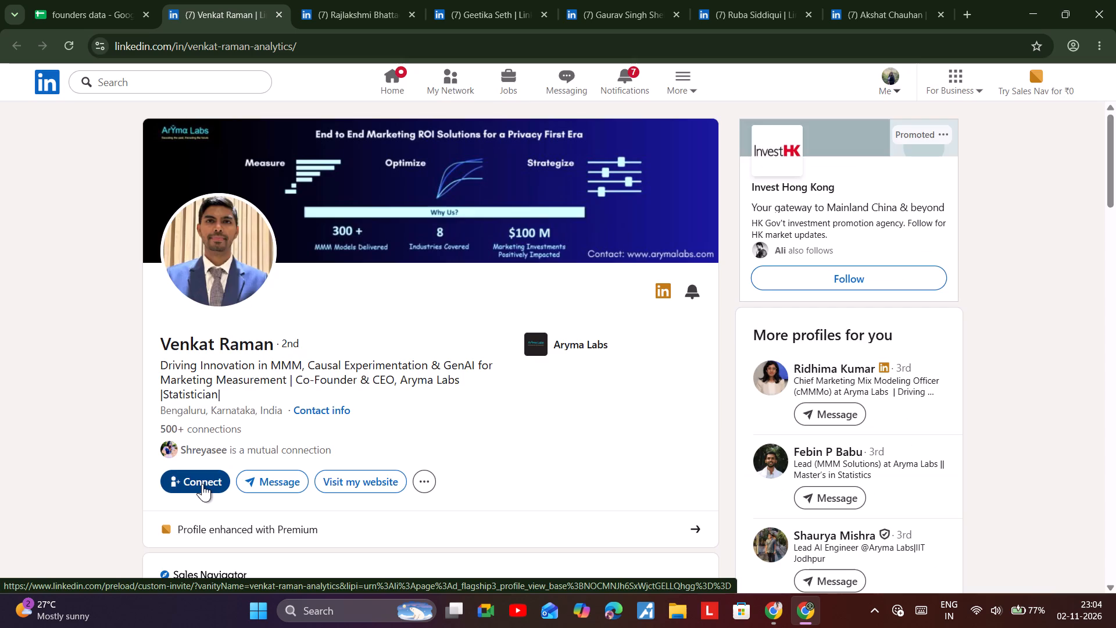
{"action": "left_click", "coordinate": [650, 231]}
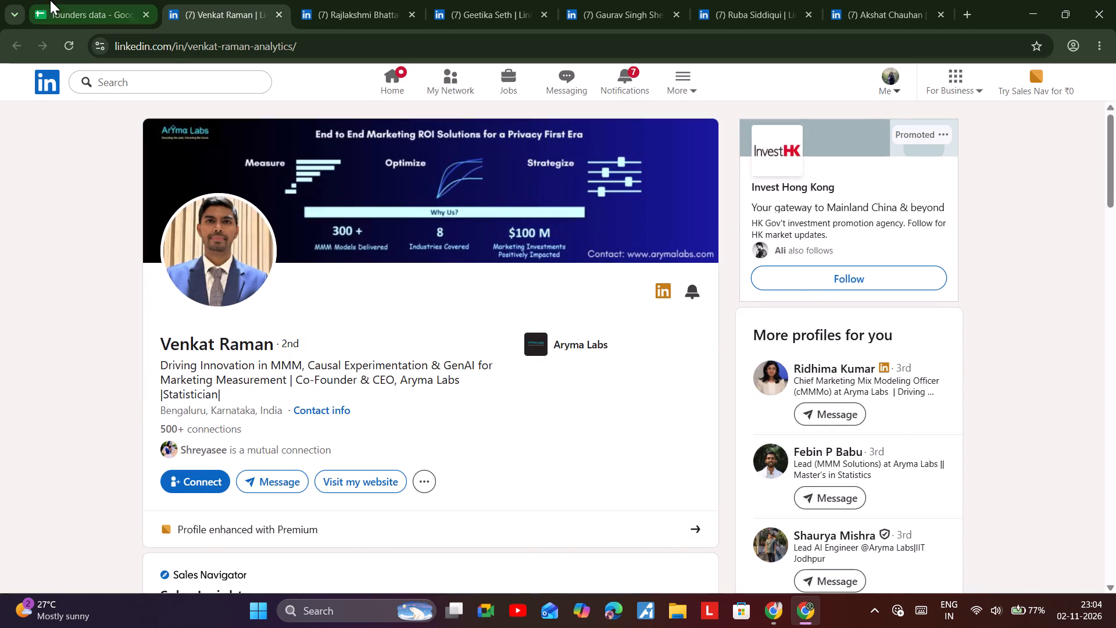
Open the LinkedIn profile linked in row 34 of the charul sheet and send a connection invitation without a note.
{"action": "left_click", "coordinate": [51, 0]}
{"action": "left_click", "coordinate": [727, 354]}
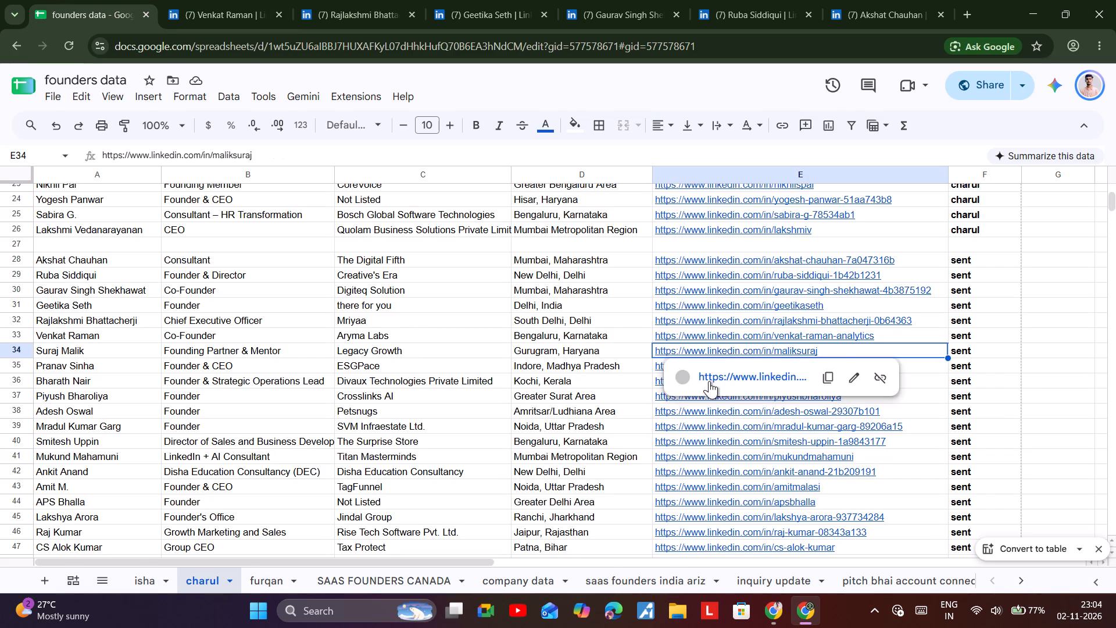
{"action": "left_click", "coordinate": [709, 381]}
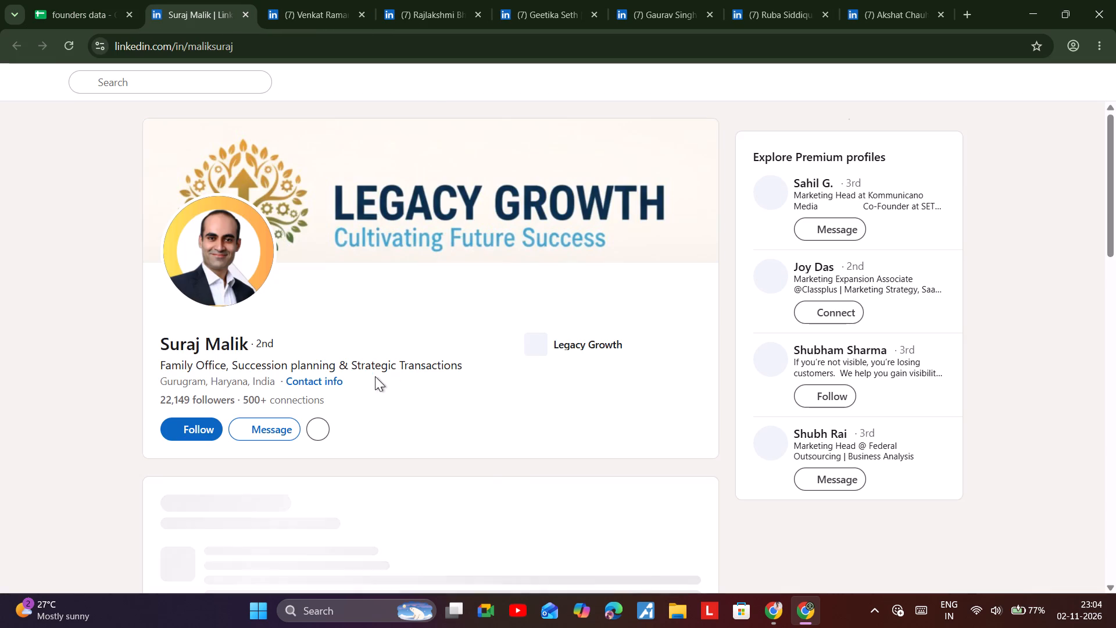
{"action": "left_click", "coordinate": [314, 429]}
{"action": "left_click", "coordinate": [347, 285]}
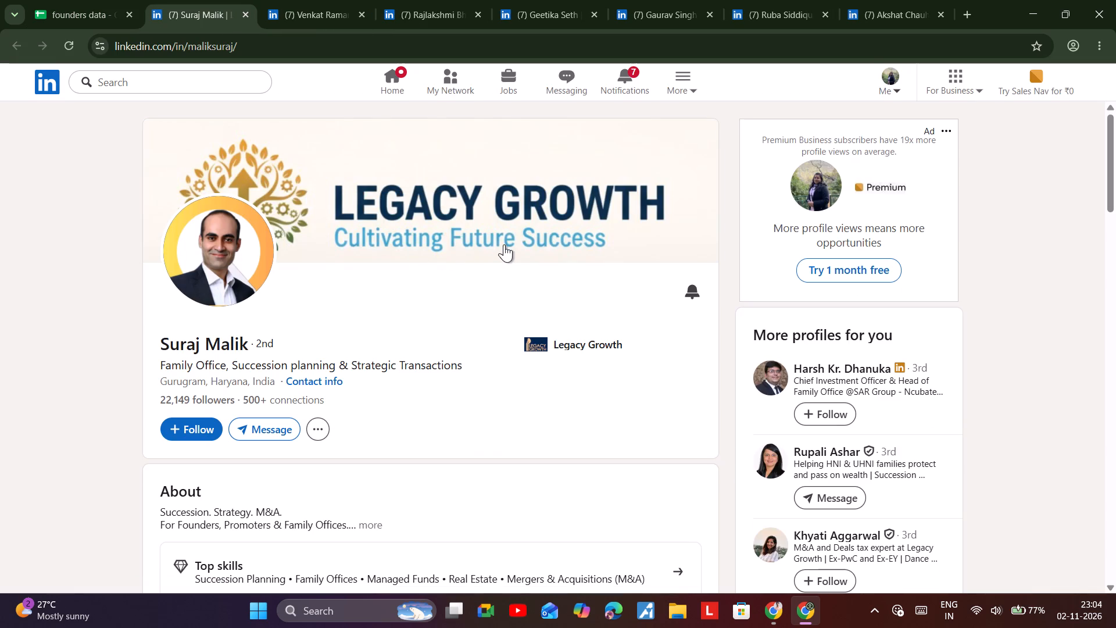
{"action": "left_click", "coordinate": [669, 207]}
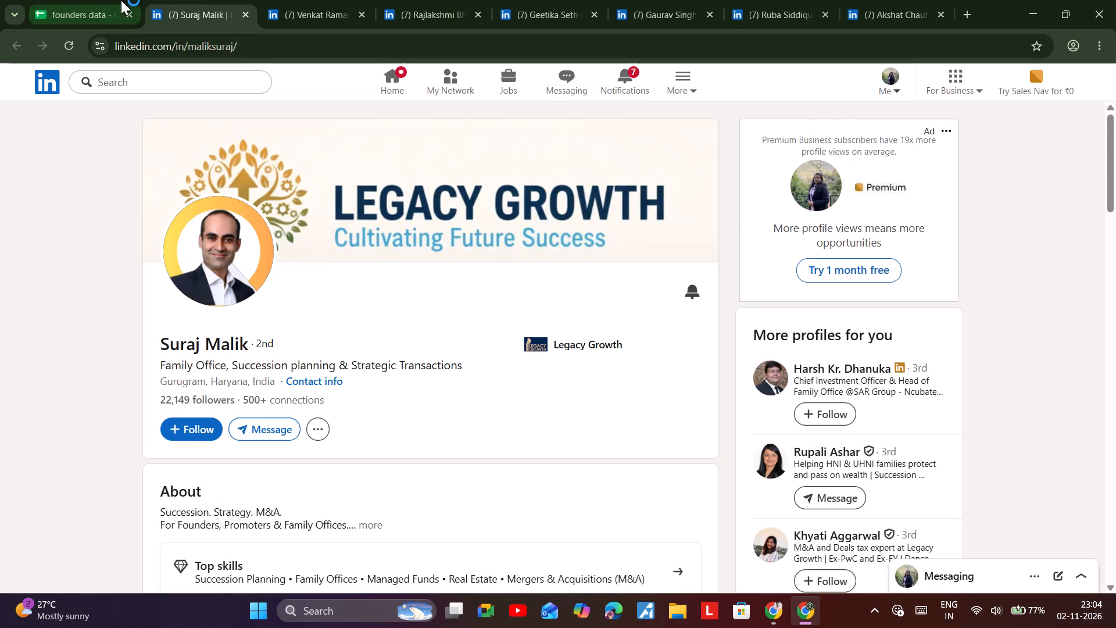
Open the LinkedIn profile linked in row 35 of the charul sheet and send a connection invitation without a note.
{"action": "left_click", "coordinate": [66, 0]}
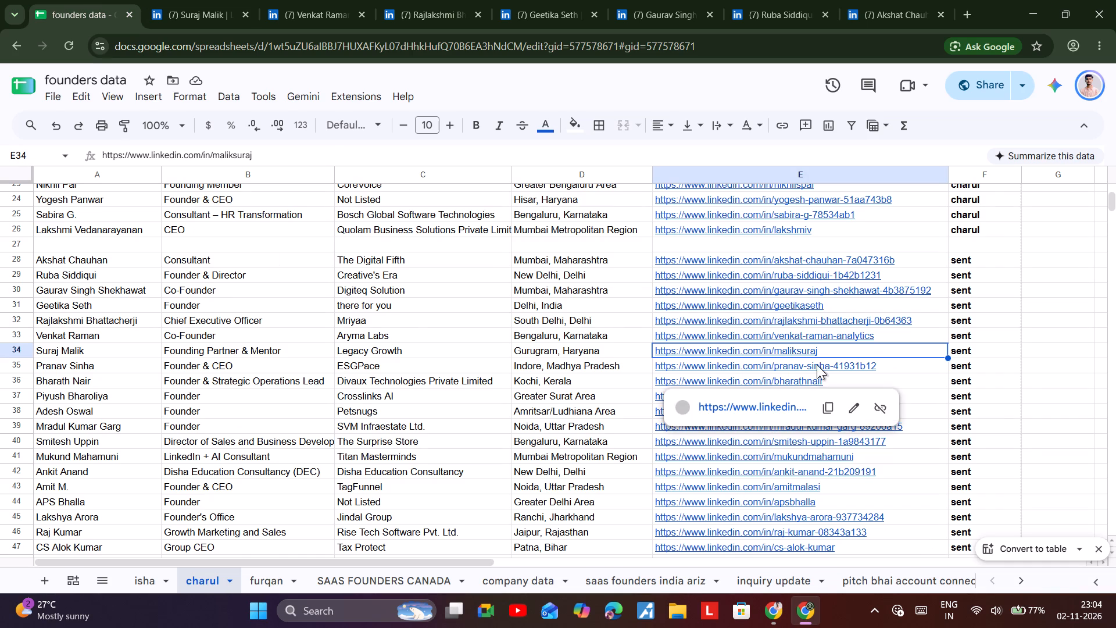
{"action": "left_click", "coordinate": [817, 365]}
{"action": "left_click", "coordinate": [757, 396]}
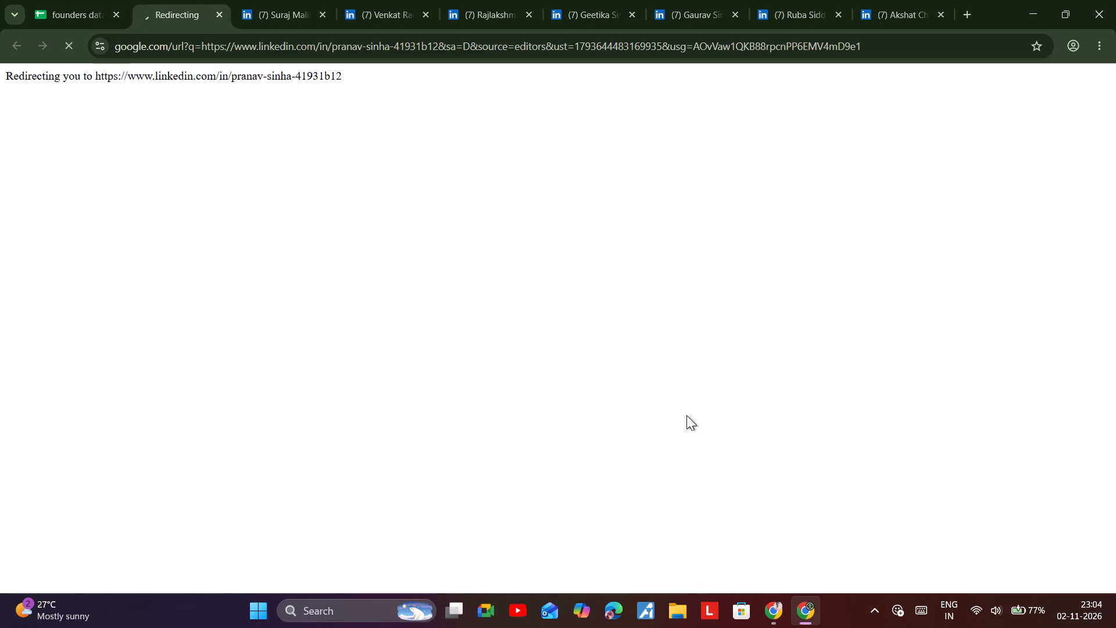
{"action": "left_click", "coordinate": [306, 455]}
{"action": "left_click", "coordinate": [314, 455]}
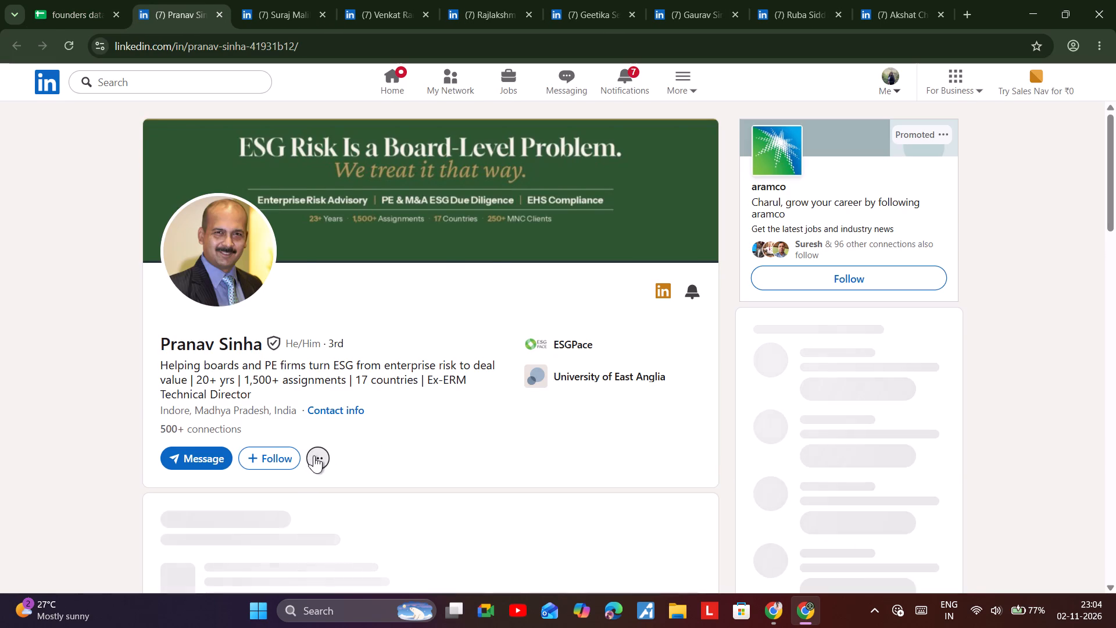
{"action": "left_click", "coordinate": [360, 315]}
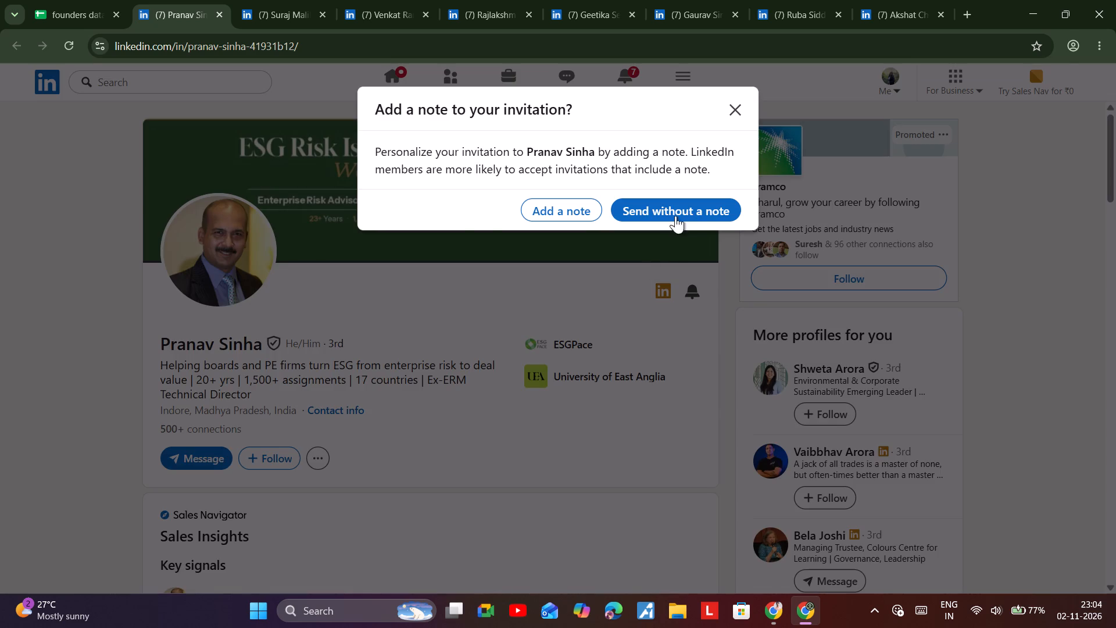
{"action": "left_click", "coordinate": [675, 212]}
Open the LinkedIn profile linked in row 36 of the charul sheet and send a connection invitation without a note.
{"action": "left_click", "coordinate": [56, 0]}
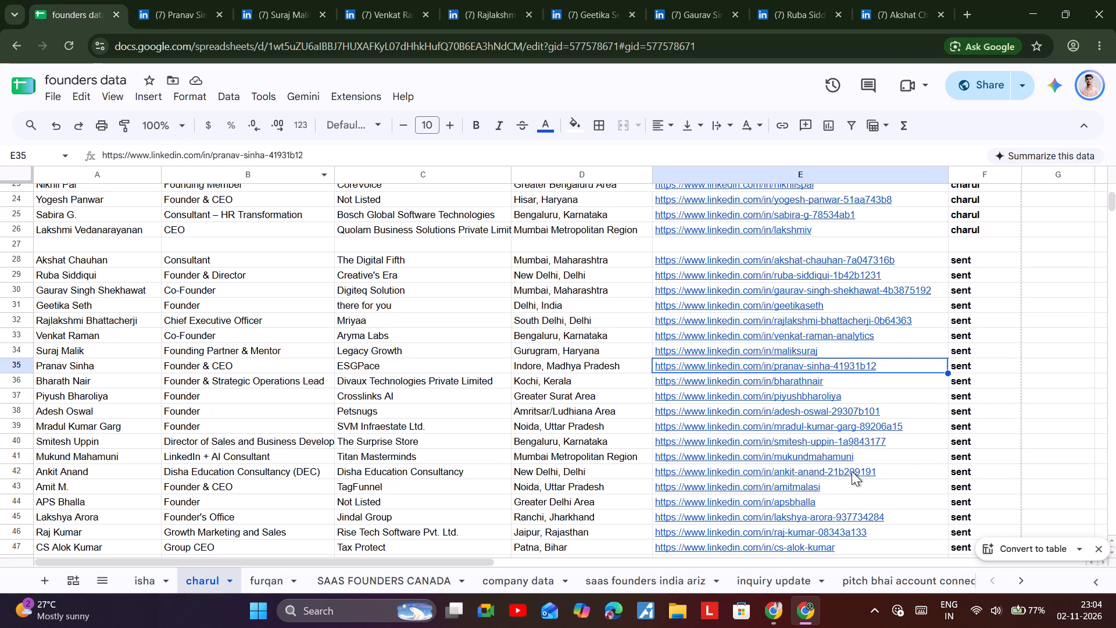
{"action": "left_click", "coordinate": [877, 380]}
{"action": "left_click", "coordinate": [750, 411]}
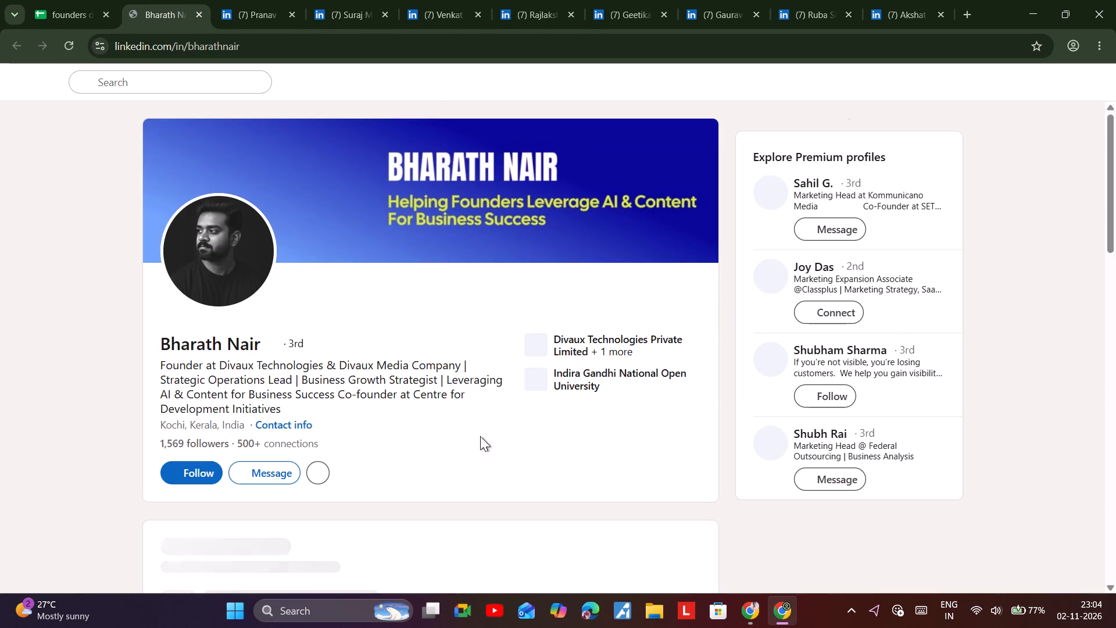
{"action": "left_click", "coordinate": [332, 473]}
{"action": "left_click", "coordinate": [328, 472]}
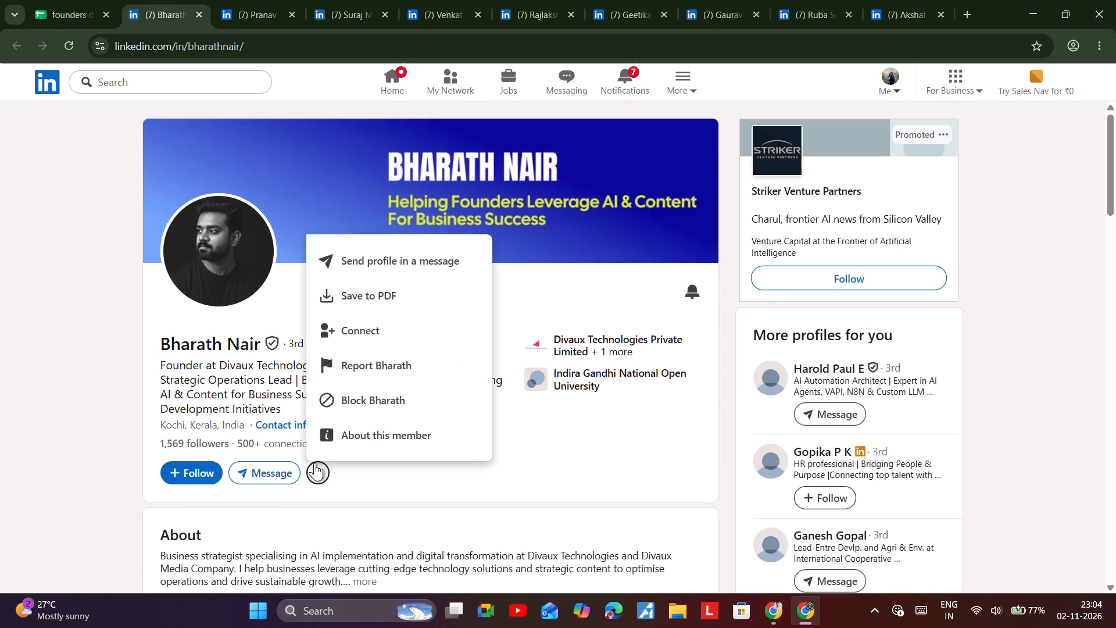
{"action": "left_click", "coordinate": [375, 326]}
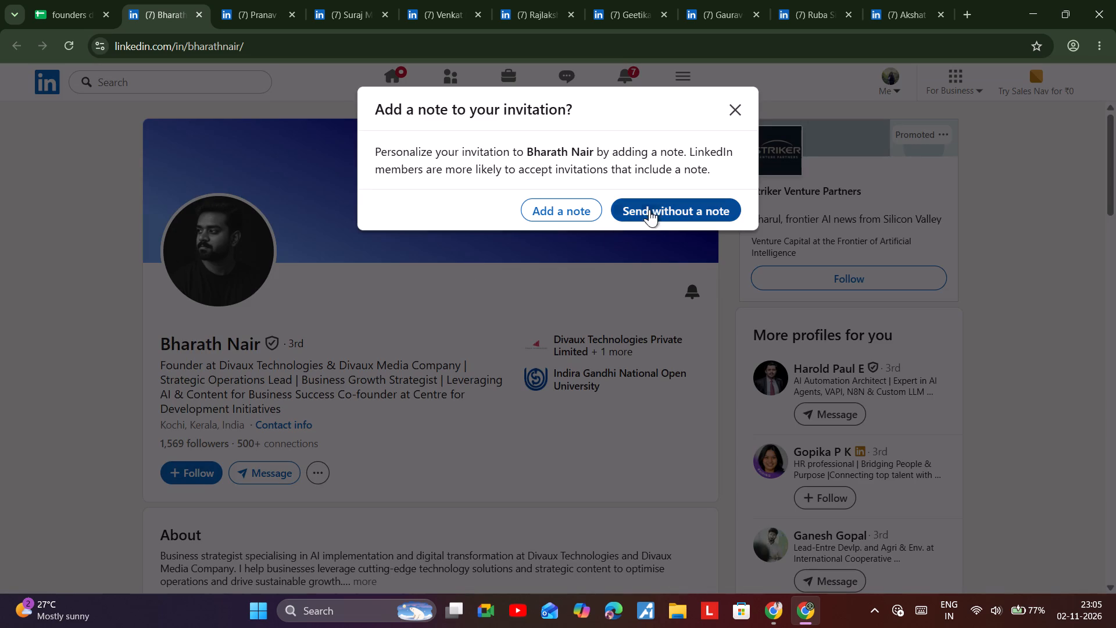
{"action": "left_click", "coordinate": [649, 209]}
Open the LinkedIn profile linked in row 37 of the charul sheet and send a connection invitation without a note.
{"action": "left_click", "coordinate": [66, 2]}
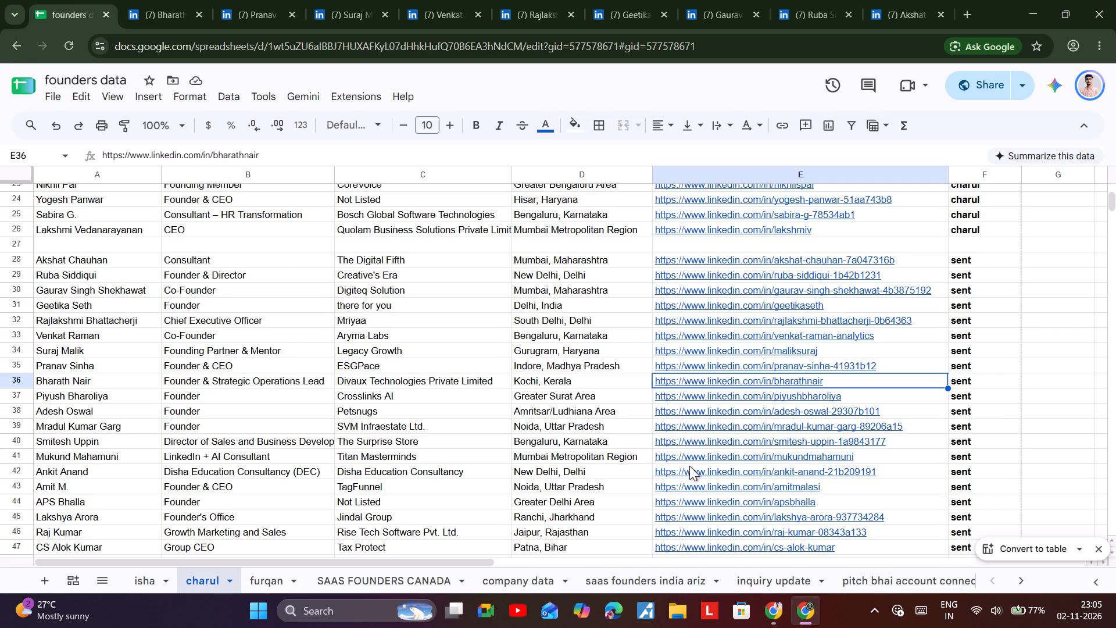
{"action": "left_click", "coordinate": [746, 397]}
{"action": "left_click", "coordinate": [727, 419]}
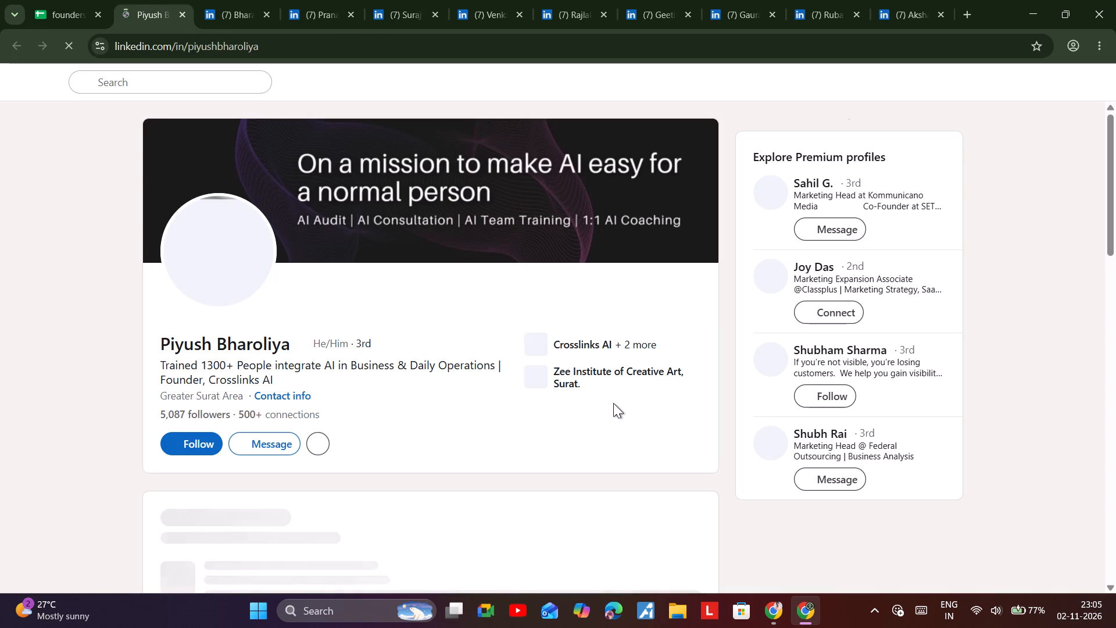
{"action": "left_click", "coordinate": [323, 441]}
{"action": "left_click", "coordinate": [365, 289]}
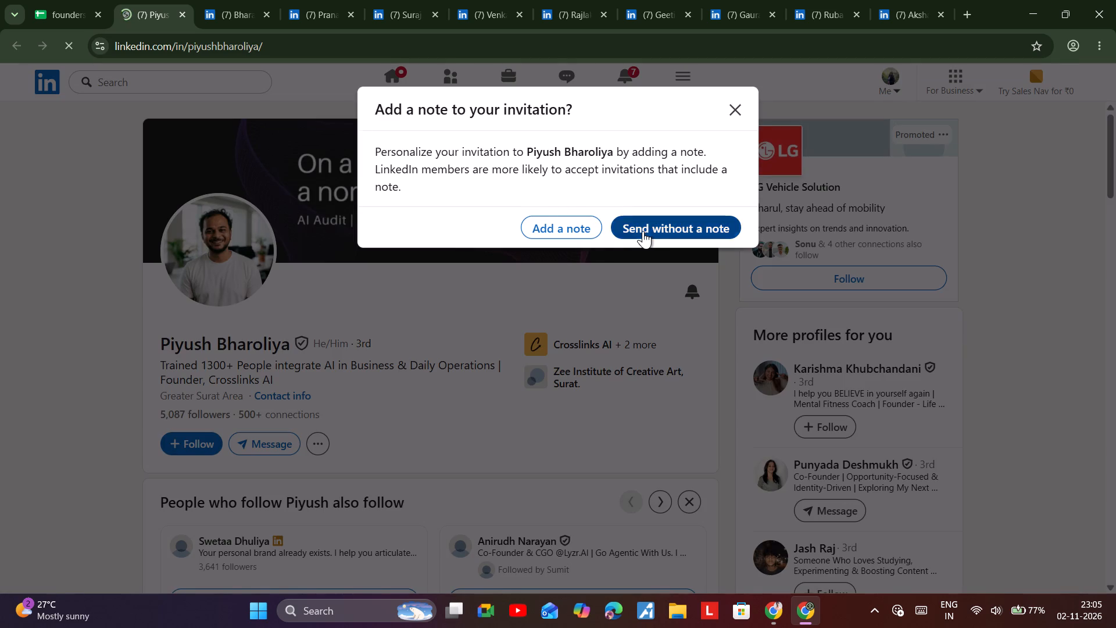
{"action": "left_click", "coordinate": [644, 227]}
Open the LinkedIn profile linked in row 38 of the charul sheet and send a connection invitation without a note.
{"action": "left_click", "coordinate": [60, 0]}
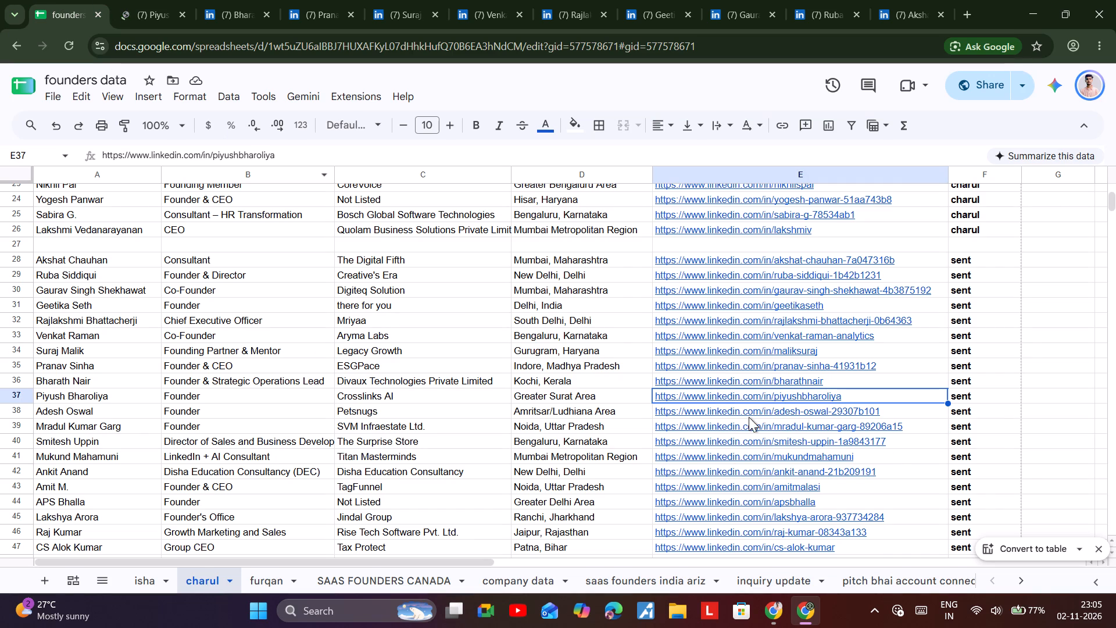
{"action": "left_click", "coordinate": [750, 412]}
{"action": "left_click", "coordinate": [741, 440]}
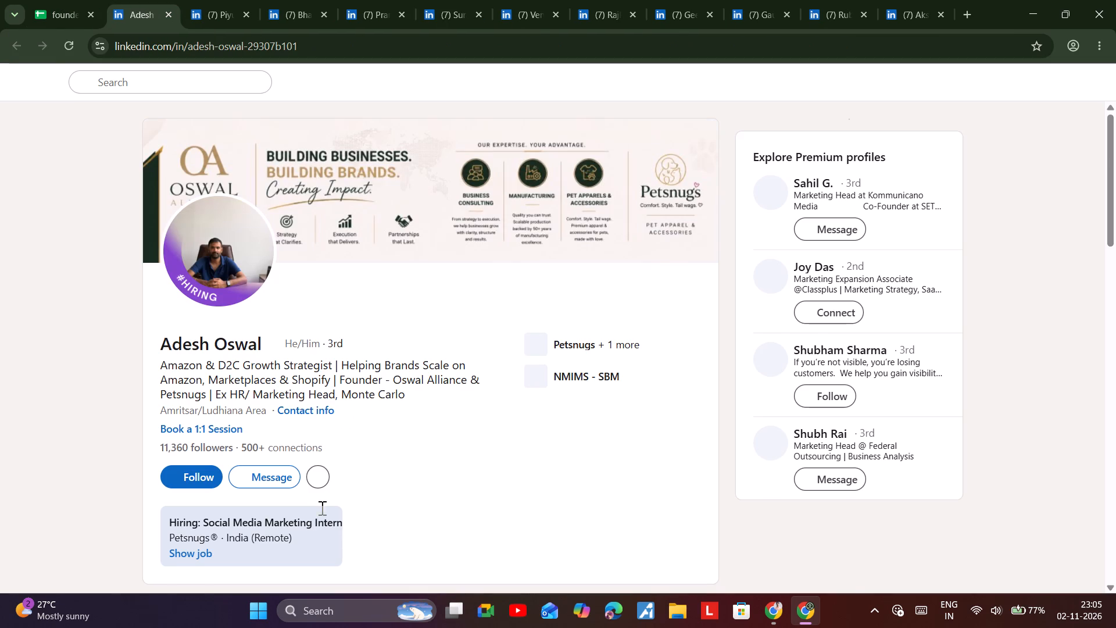
{"action": "left_click", "coordinate": [331, 477]}
{"action": "left_click", "coordinate": [298, 477]}
{"action": "left_click", "coordinate": [312, 479]}
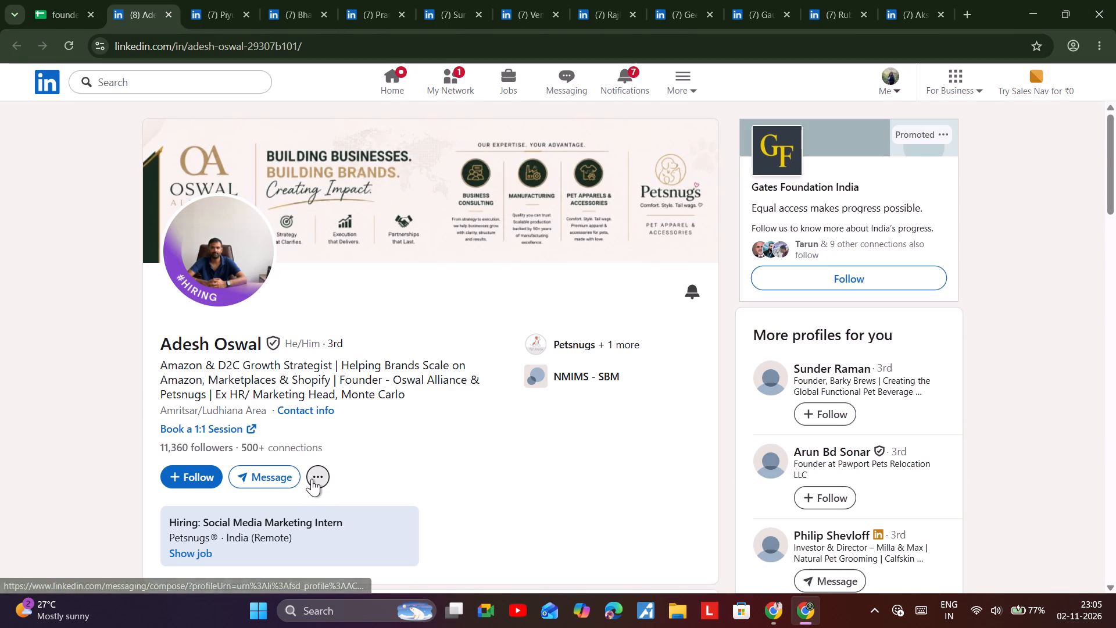
{"action": "left_click", "coordinate": [370, 334]}
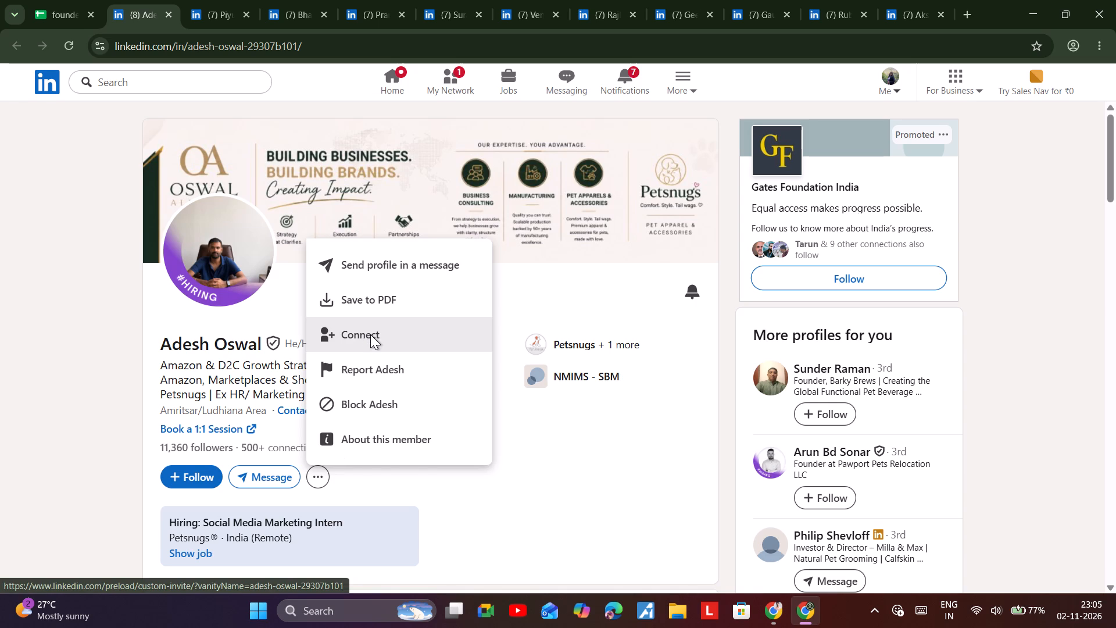
{"action": "left_click", "coordinate": [672, 207]}
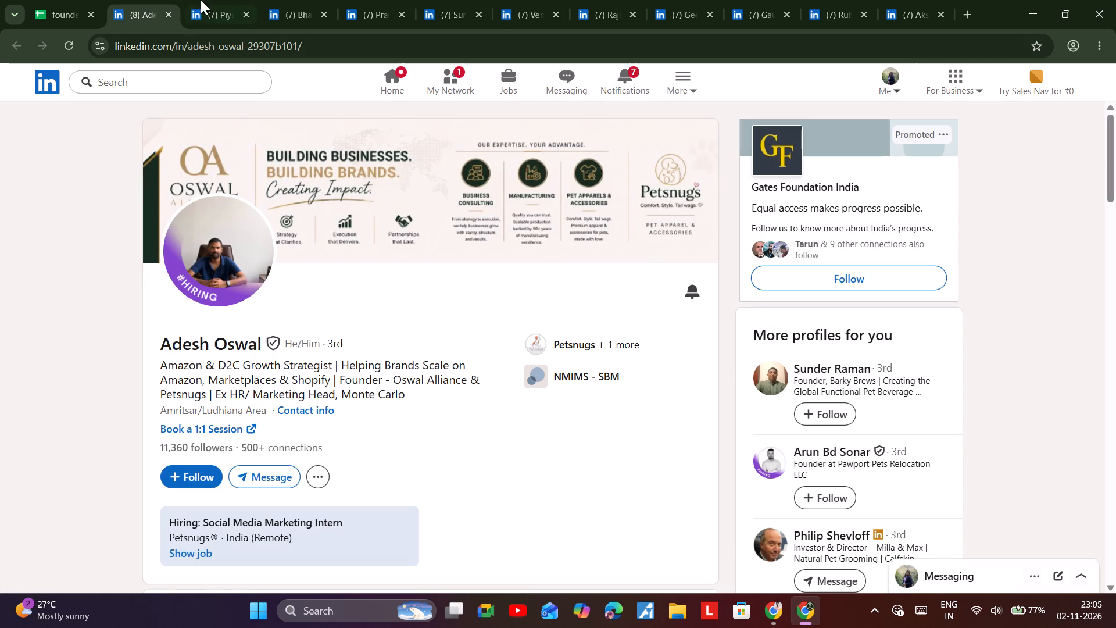
Open the LinkedIn profile linked in row 39 of the founders data spreadsheet's charul sheet.
{"action": "left_click", "coordinate": [80, 7]}
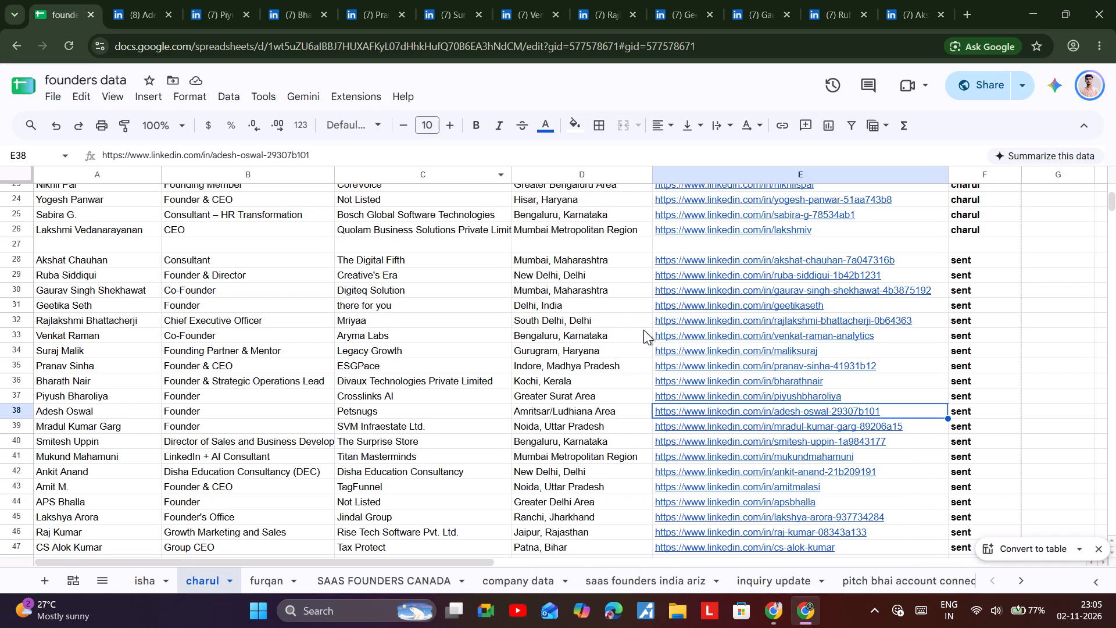
{"action": "left_click", "coordinate": [746, 429]}
{"action": "left_click", "coordinate": [734, 453]}
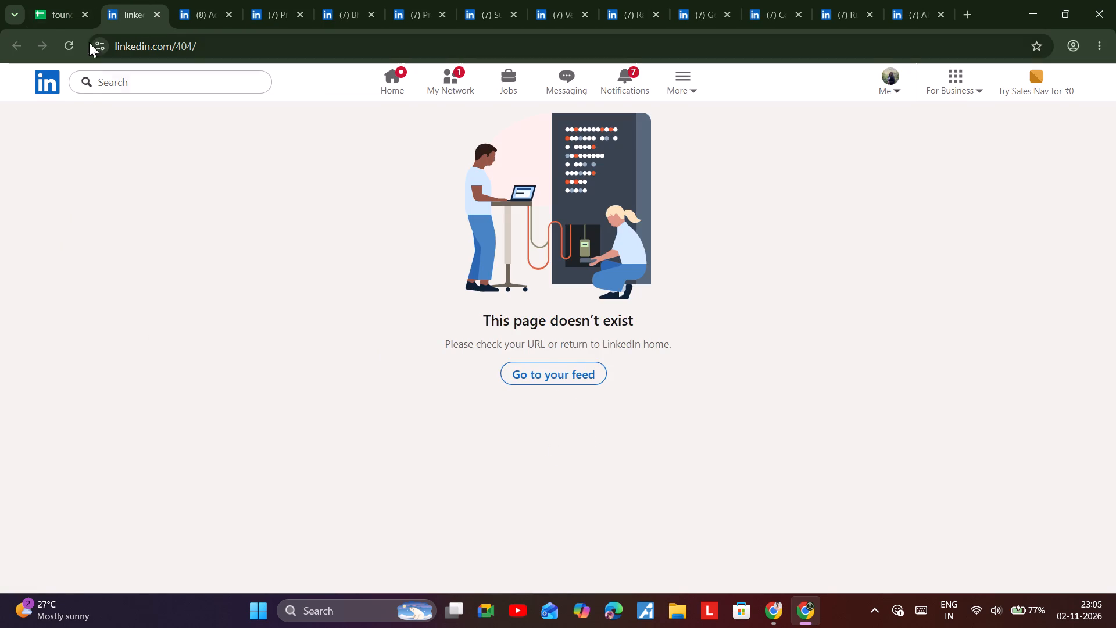
Open the LinkedIn profile linked in row 40 of the charul sheet and send a connection invitation without a note.
{"action": "left_click", "coordinate": [55, 1]}
{"action": "left_click", "coordinate": [746, 444]}
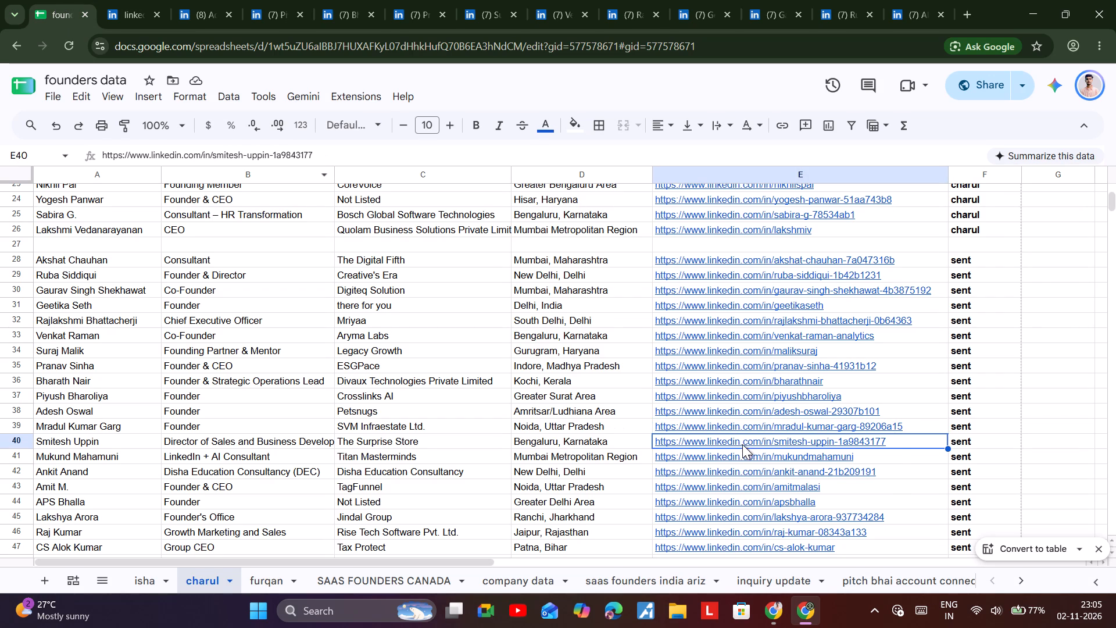
{"action": "left_click", "coordinate": [742, 444]}
{"action": "left_click", "coordinate": [734, 468]}
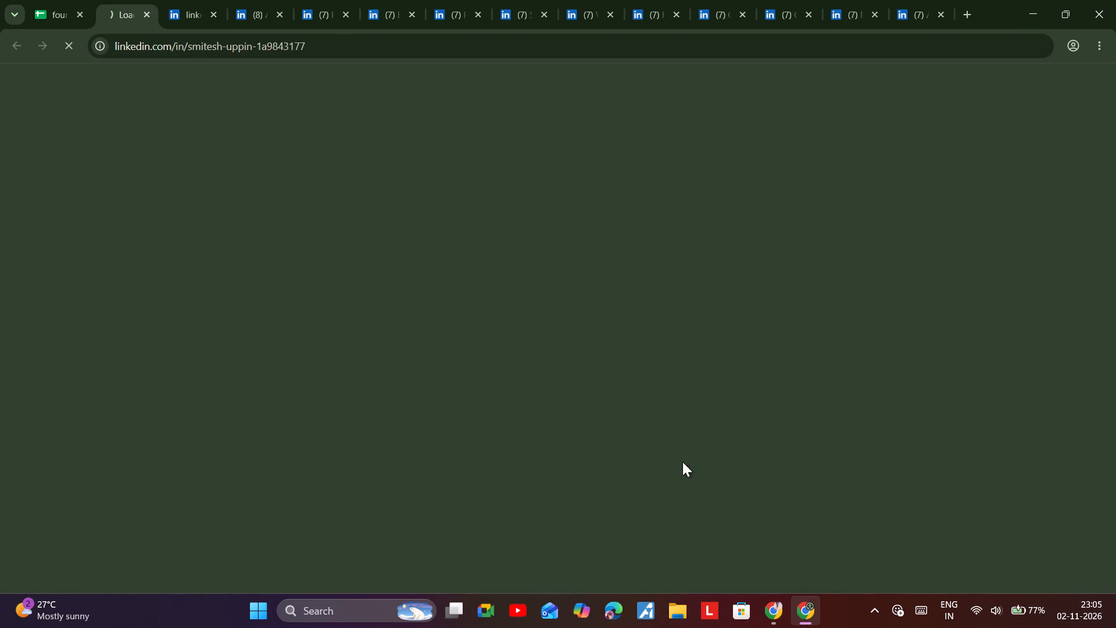
{"action": "left_click", "coordinate": [324, 443]}
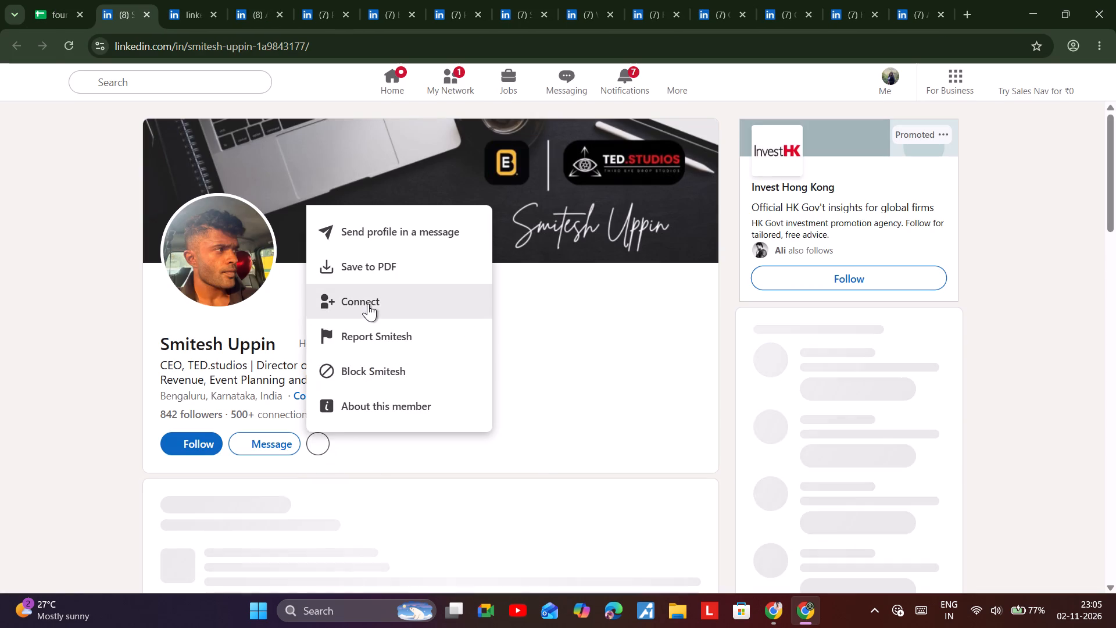
{"action": "left_click", "coordinate": [367, 304]}
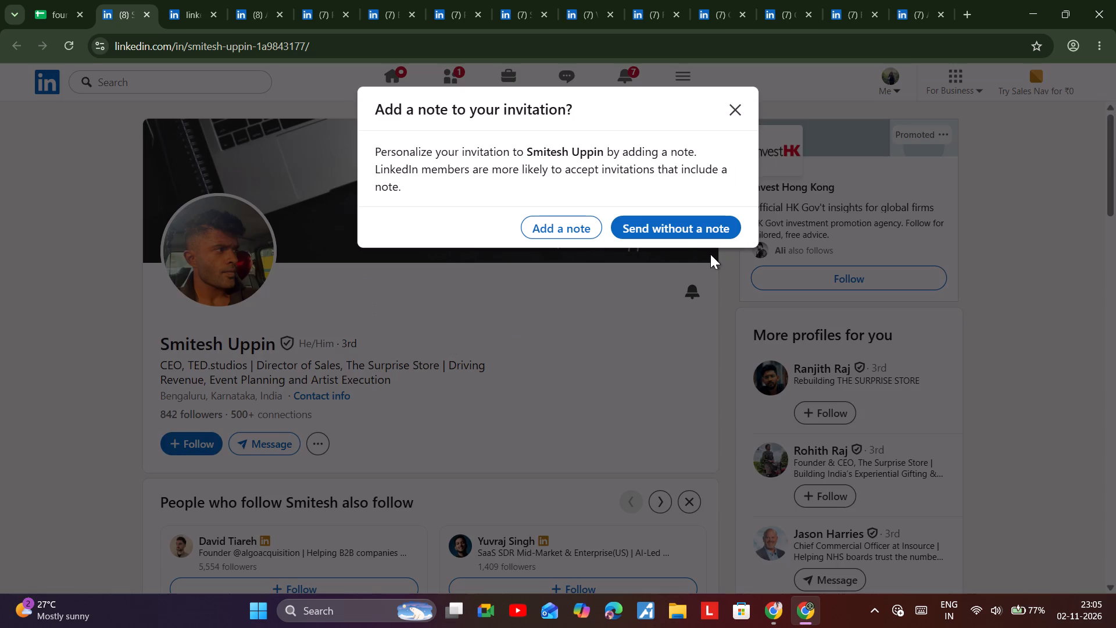
{"action": "left_click", "coordinate": [681, 229]}
Open the LinkedIn profile linked in row 41 of the charul sheet and send a connection invitation without a note.
{"action": "left_click", "coordinate": [41, 4]}
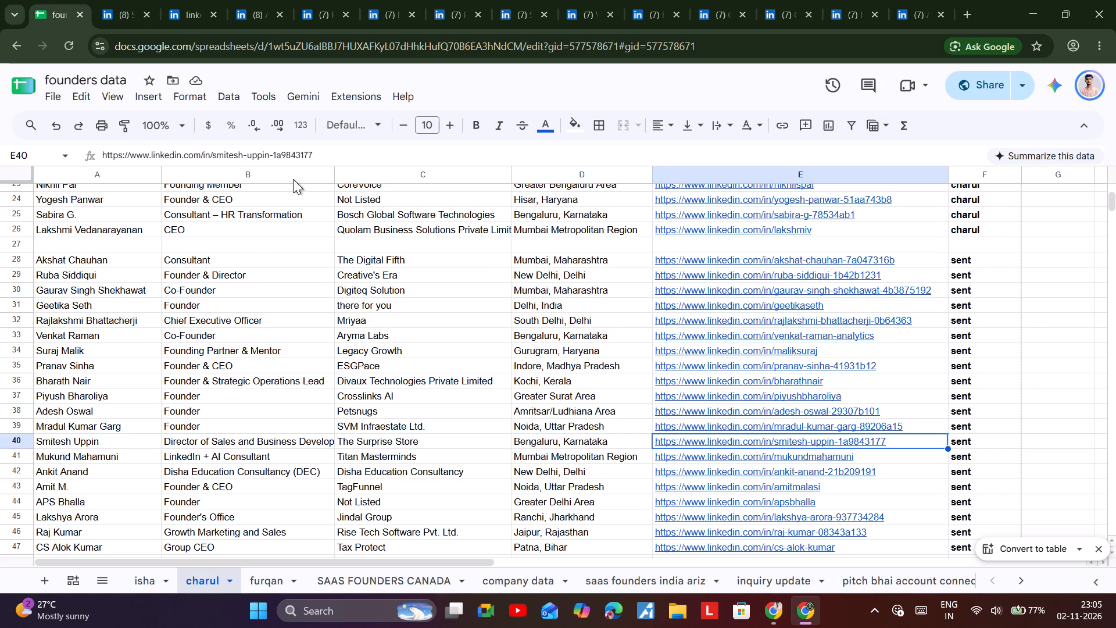
{"action": "scroll", "coordinate": [895, 329], "scroll_direction": "down", "scroll_amount": 1}
{"action": "left_click", "coordinate": [880, 292]}
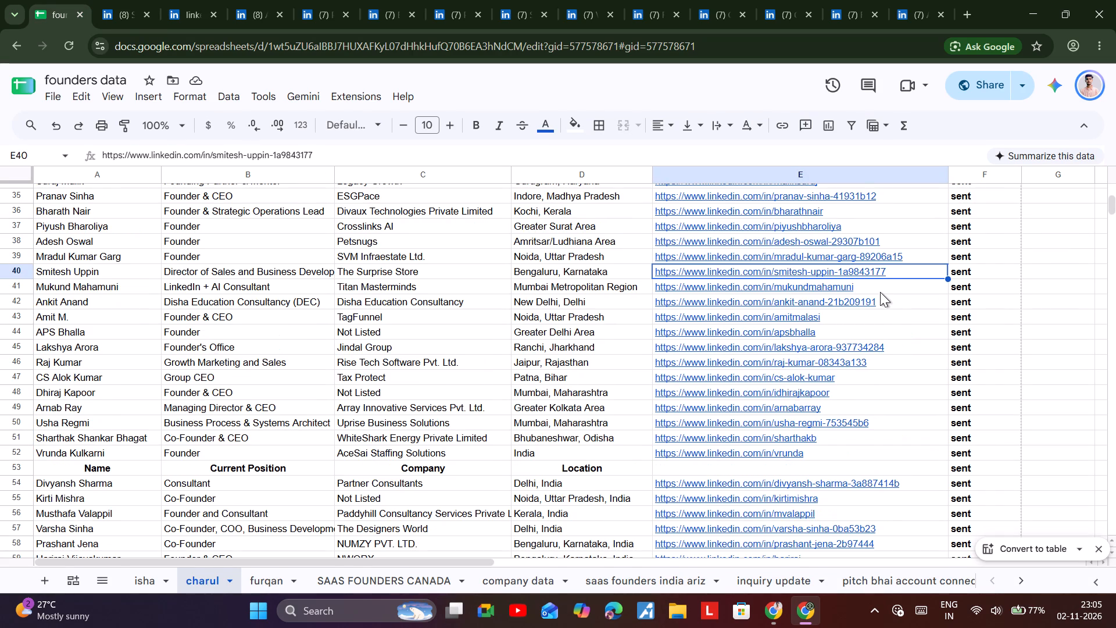
{"action": "left_click", "coordinate": [764, 321]}
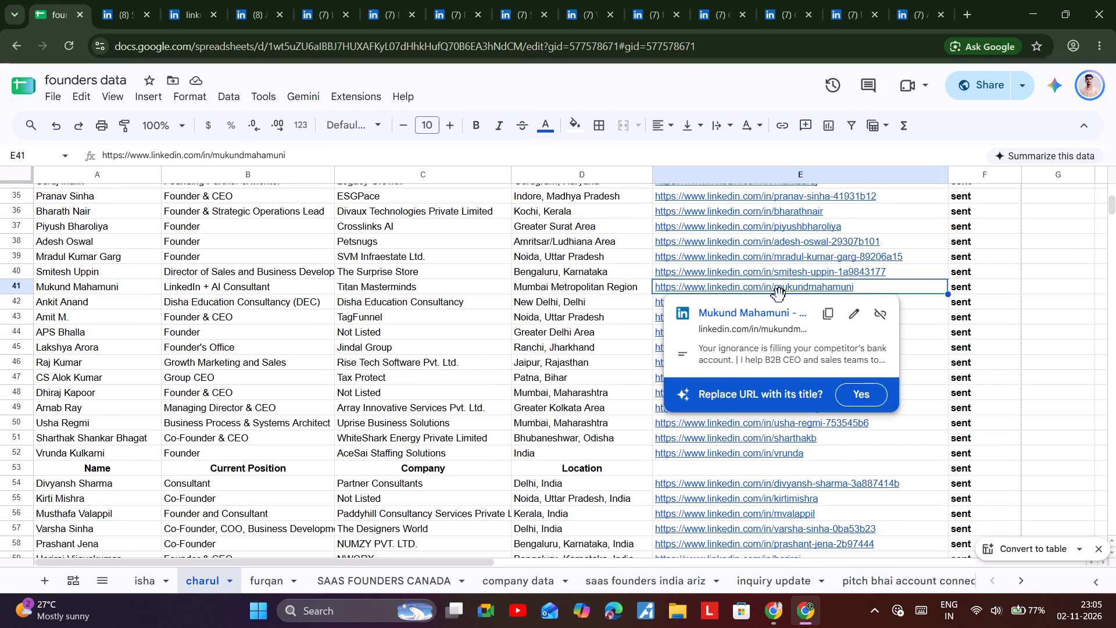
{"action": "left_click", "coordinate": [760, 312]}
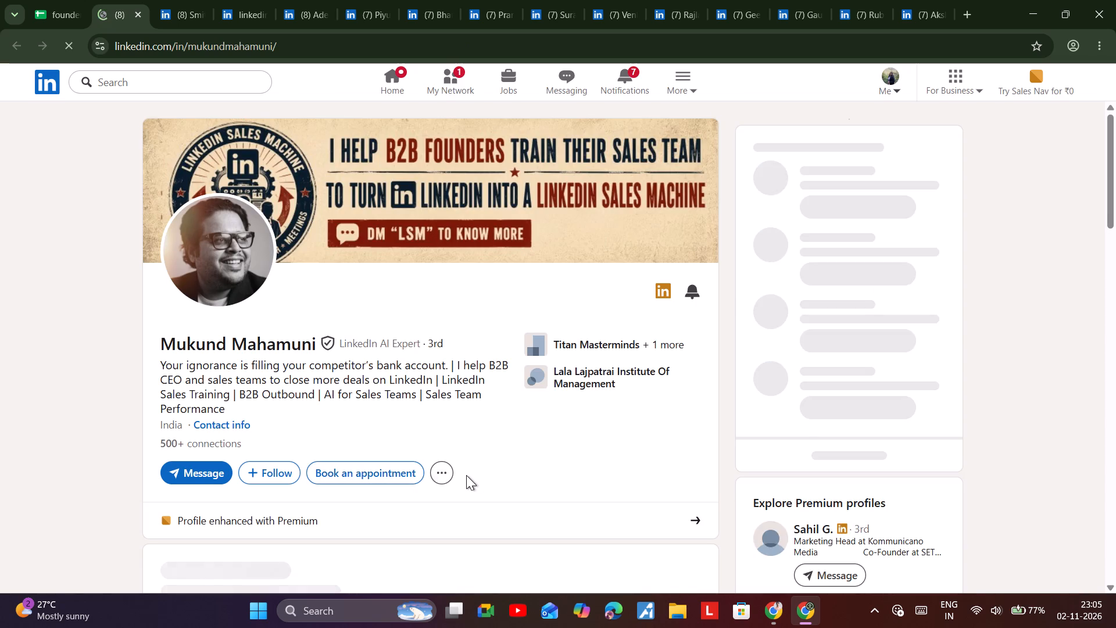
{"action": "left_click", "coordinate": [438, 470]}
{"action": "left_click", "coordinate": [477, 336]}
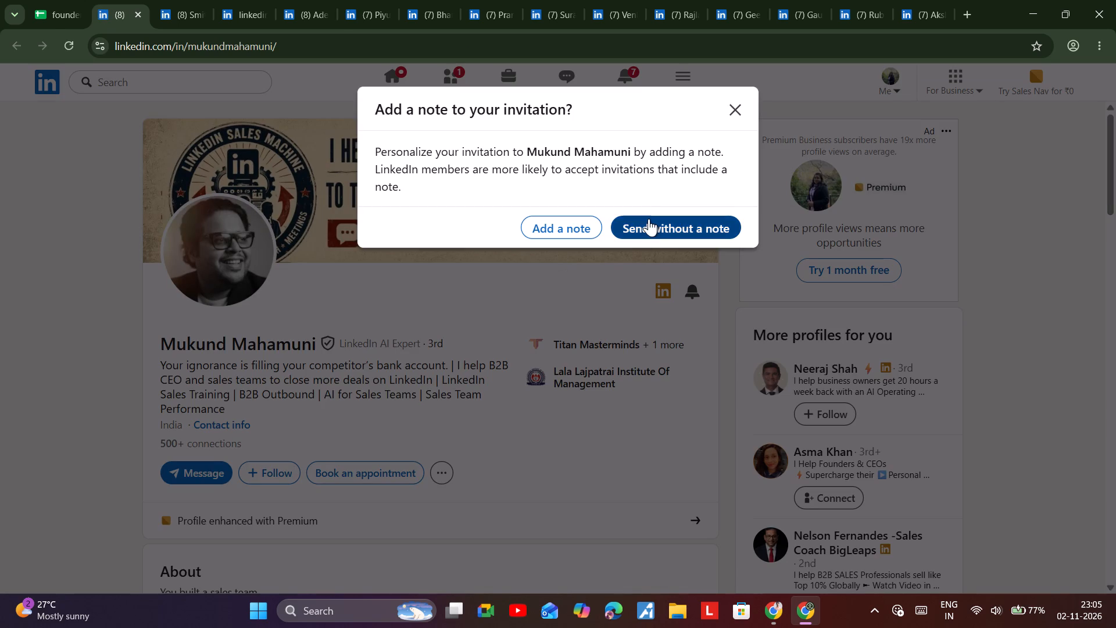
{"action": "left_click", "coordinate": [647, 223]}
Open the LinkedIn profile linked in row 42 of the charul sheet and send a connection invitation without a note.
{"action": "left_click", "coordinate": [60, 6]}
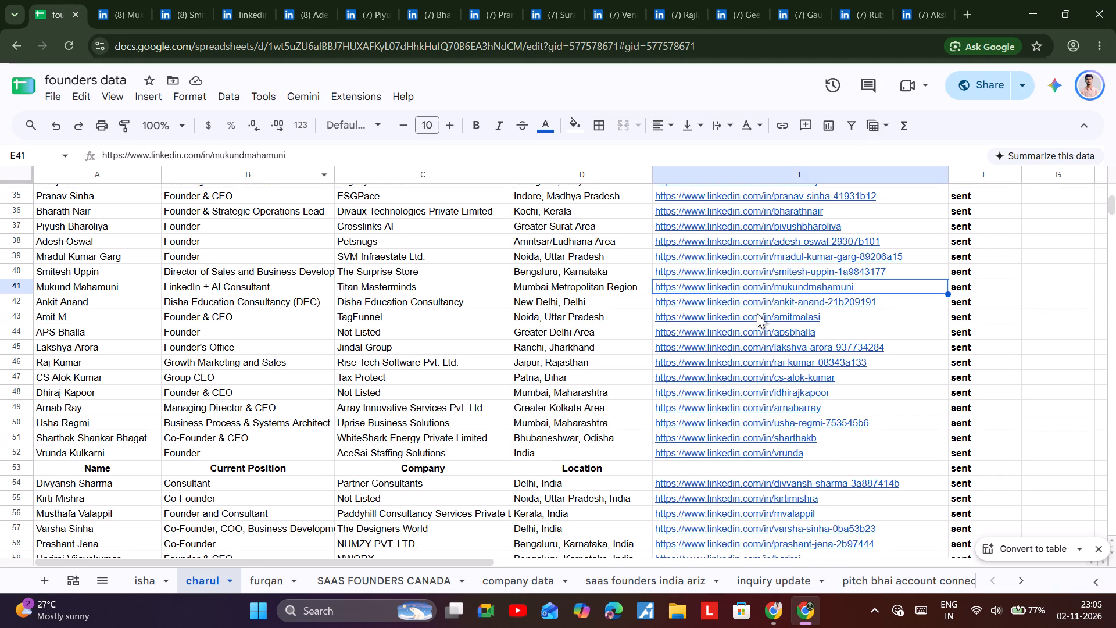
{"action": "left_click", "coordinate": [764, 299]}
{"action": "left_click", "coordinate": [753, 331]}
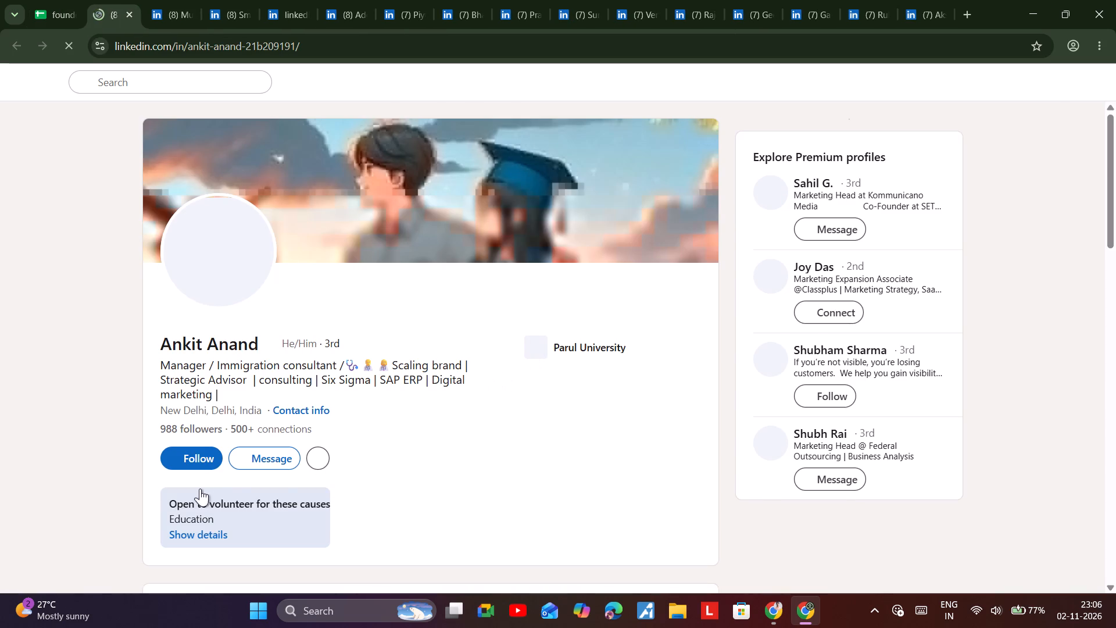
{"action": "left_click", "coordinate": [313, 456]}
{"action": "left_click", "coordinate": [341, 324]}
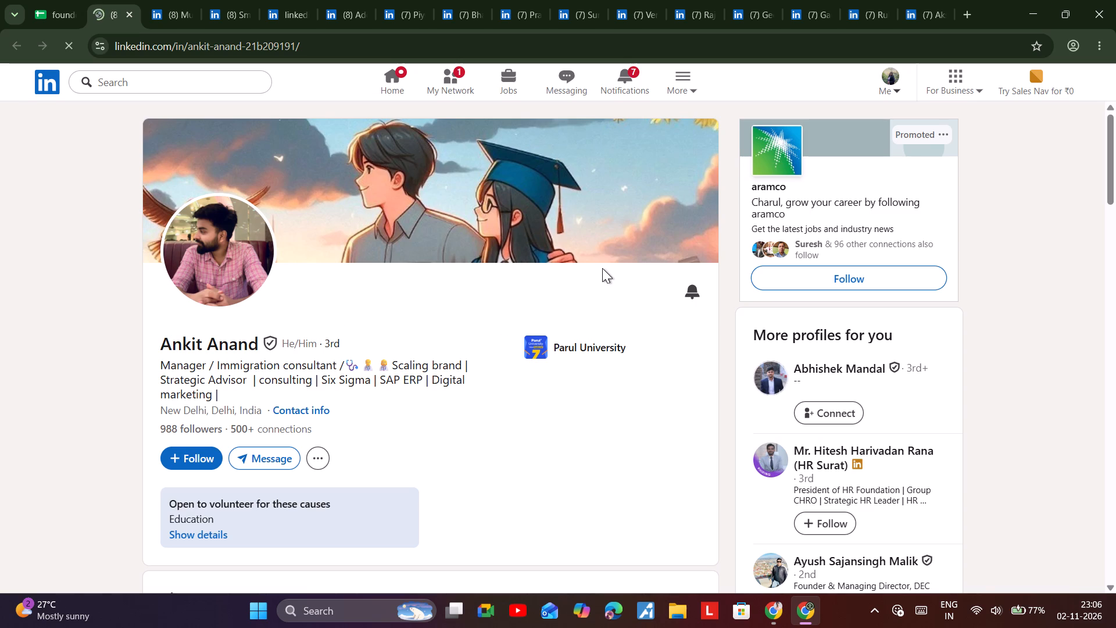
{"action": "left_click", "coordinate": [665, 214]}
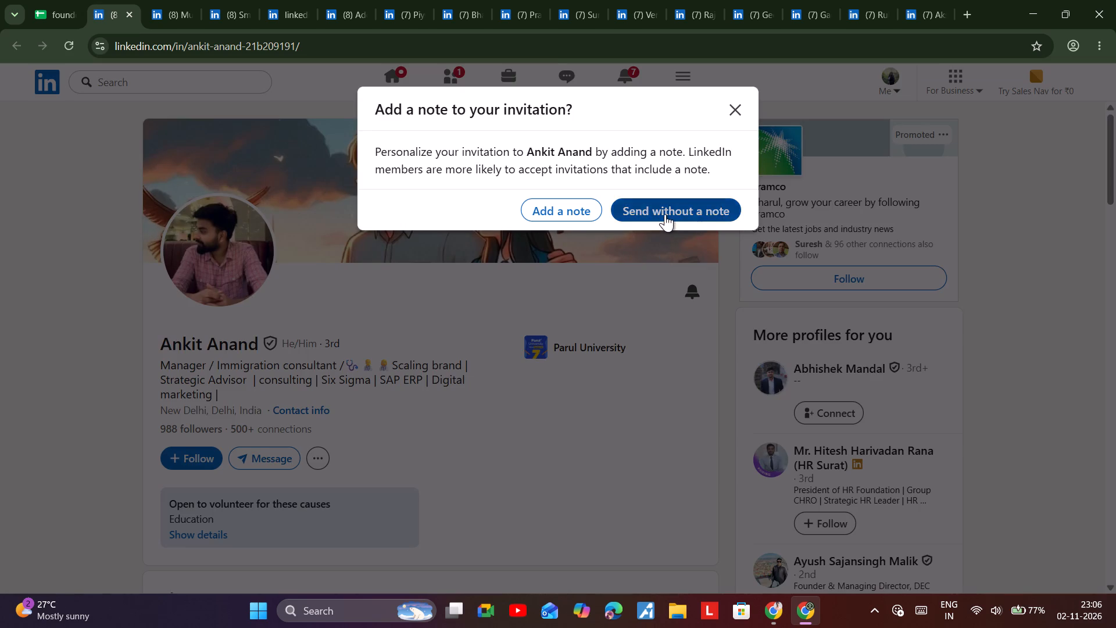
Open the LinkedIn profile linked in row 43 of the charul sheet and send a connection invitation without a note.
{"action": "left_click", "coordinate": [36, 0]}
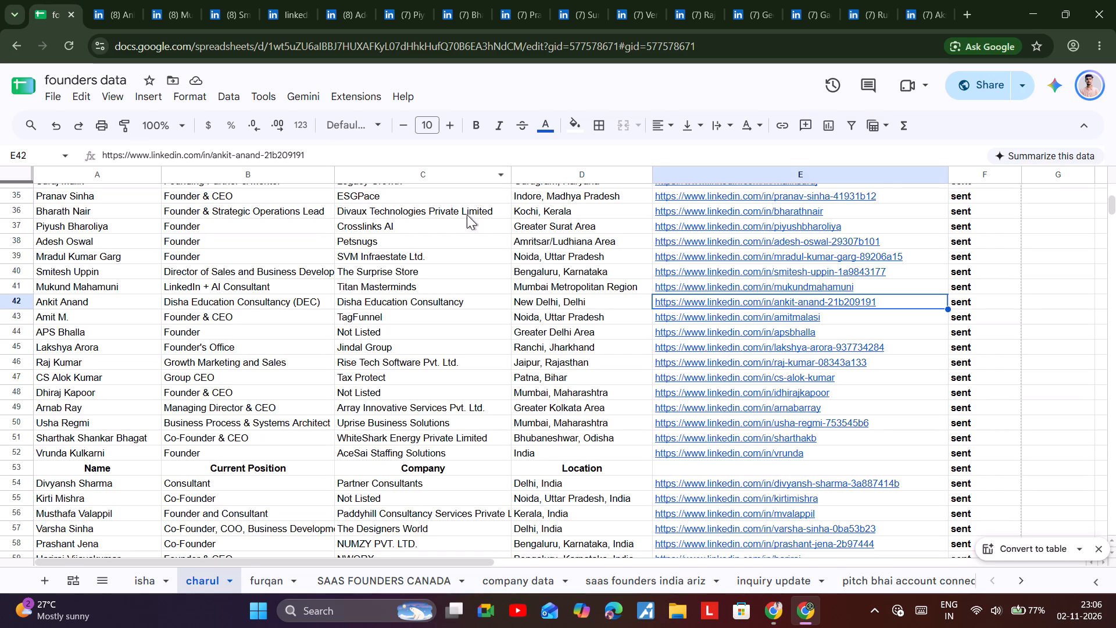
{"action": "left_click", "coordinate": [776, 311]}
{"action": "left_click", "coordinate": [772, 315]}
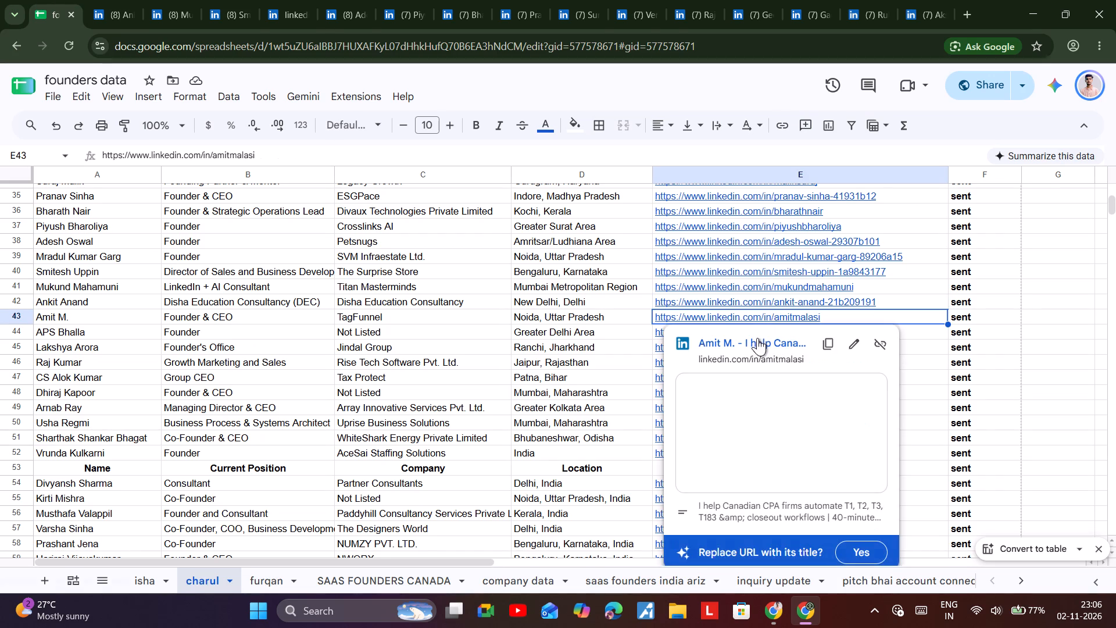
{"action": "left_click", "coordinate": [757, 339]}
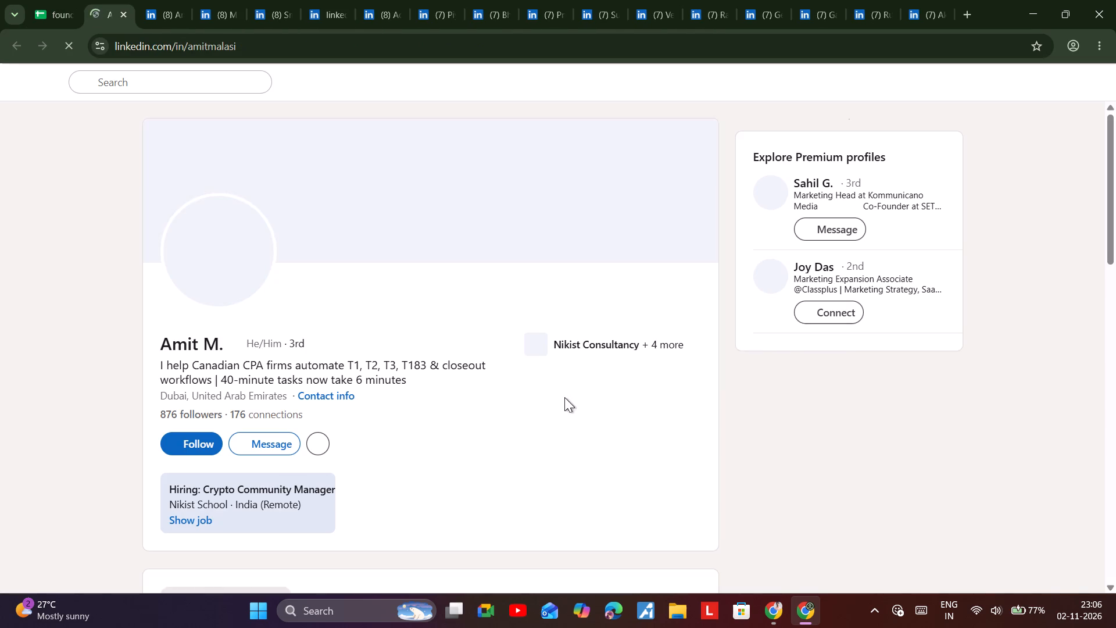
{"action": "left_click", "coordinate": [328, 439]}
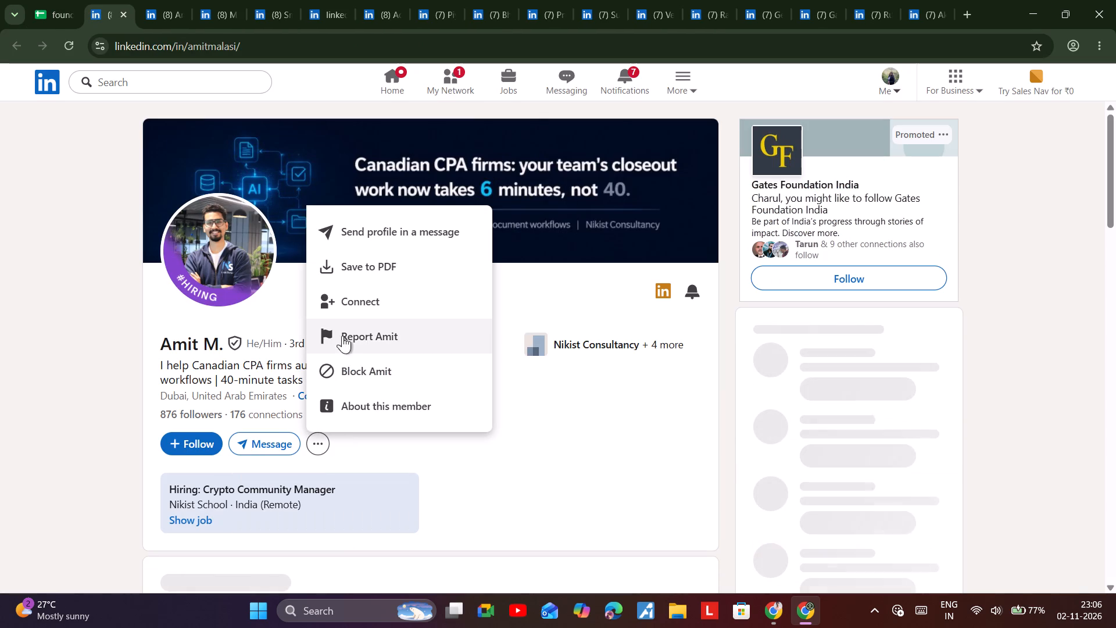
{"action": "left_click", "coordinate": [368, 295]}
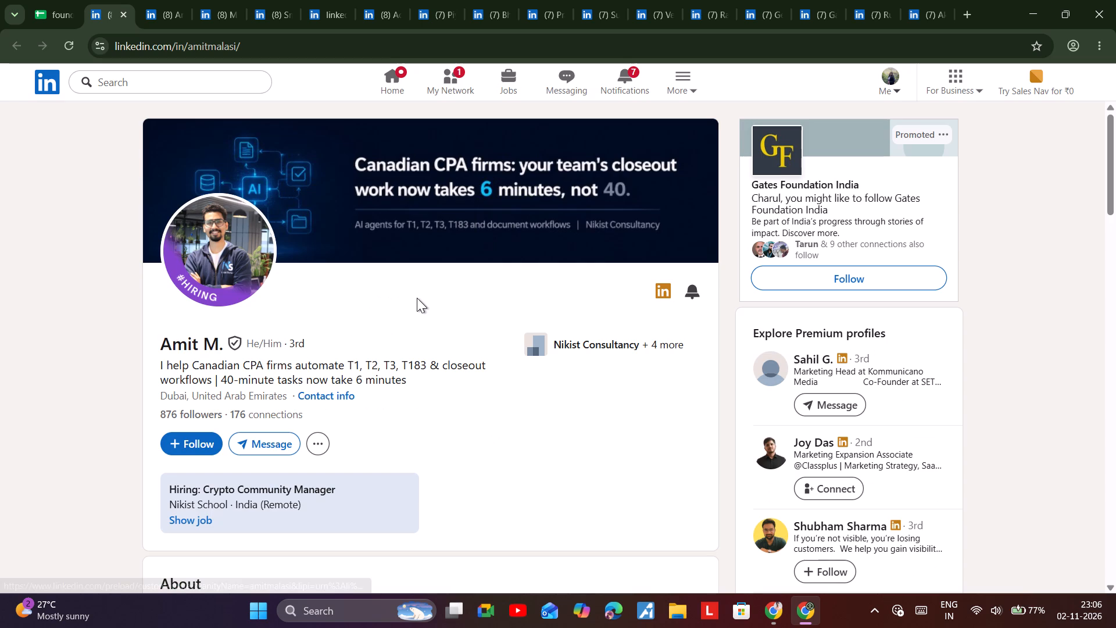
{"action": "left_click", "coordinate": [654, 209]}
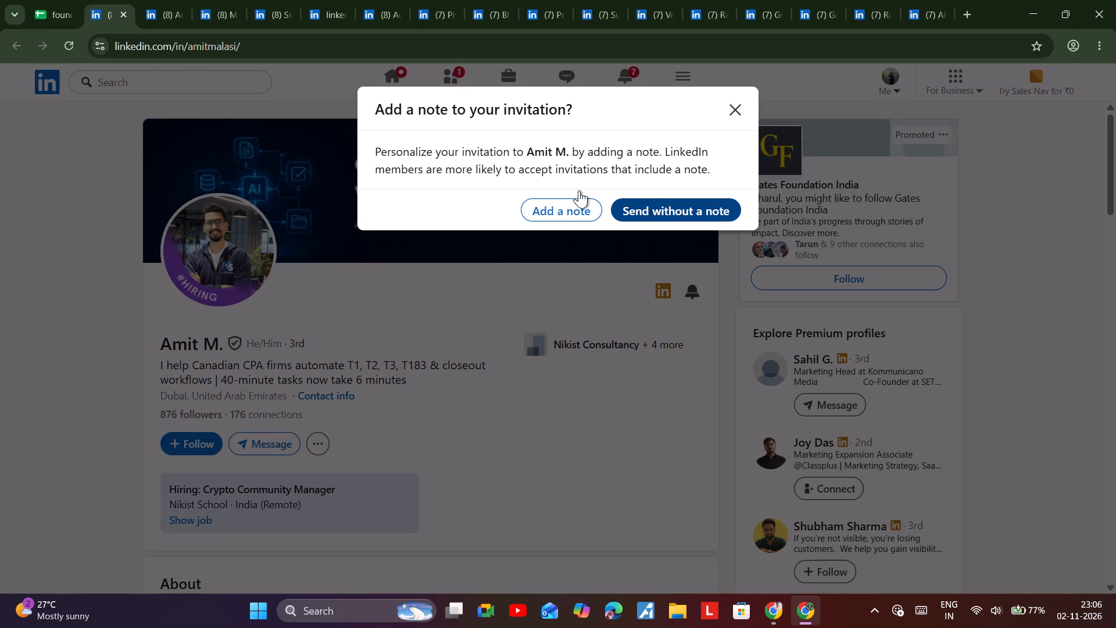
Open the LinkedIn profile linked in row 44 of the charul sheet and send a connection invitation without a note.
{"action": "left_click", "coordinate": [58, 12]}
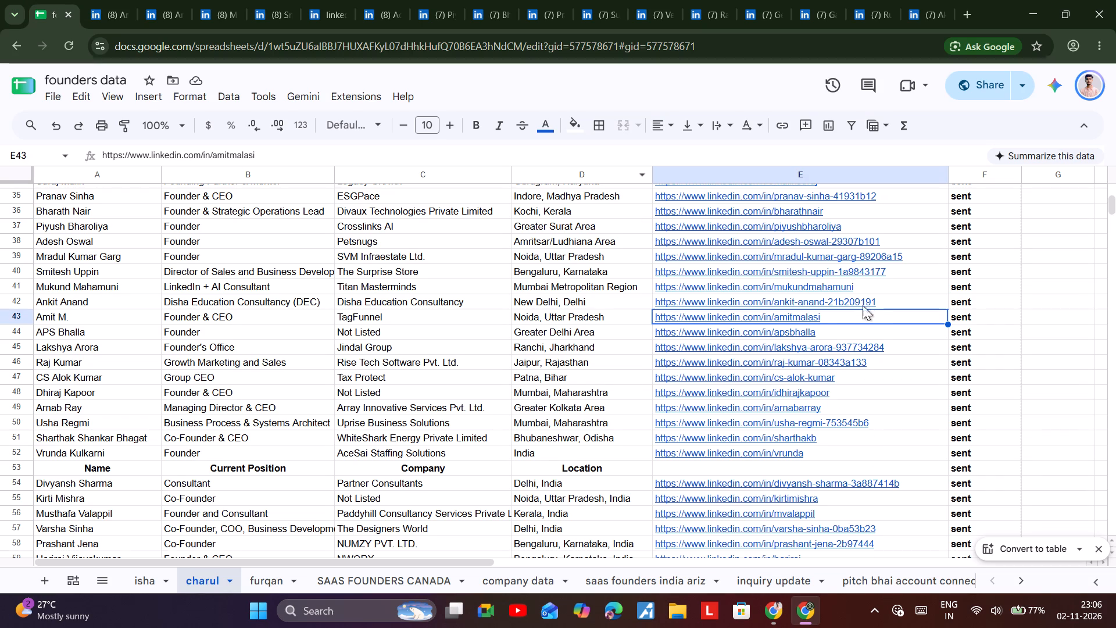
{"action": "left_click", "coordinate": [921, 331]}
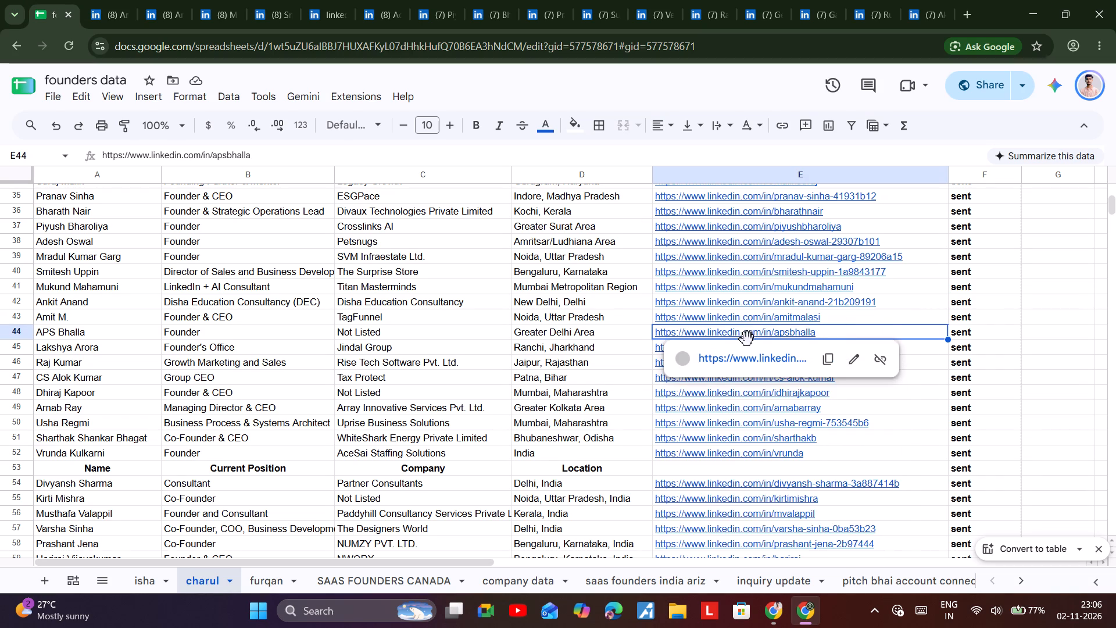
{"action": "left_click", "coordinate": [738, 356]}
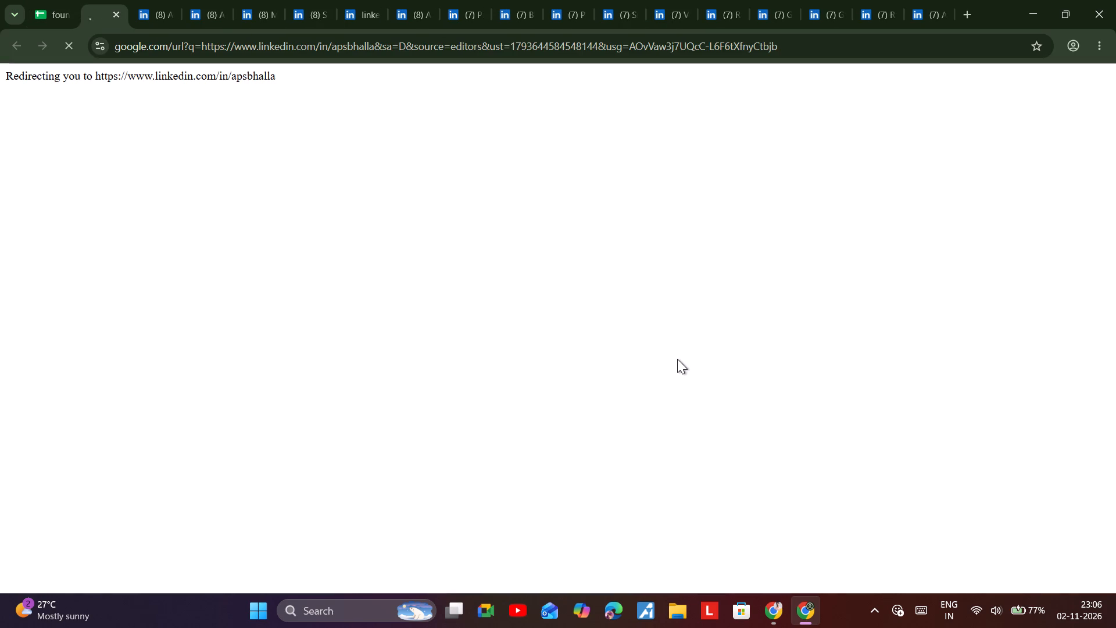
{"action": "left_click", "coordinate": [324, 431]}
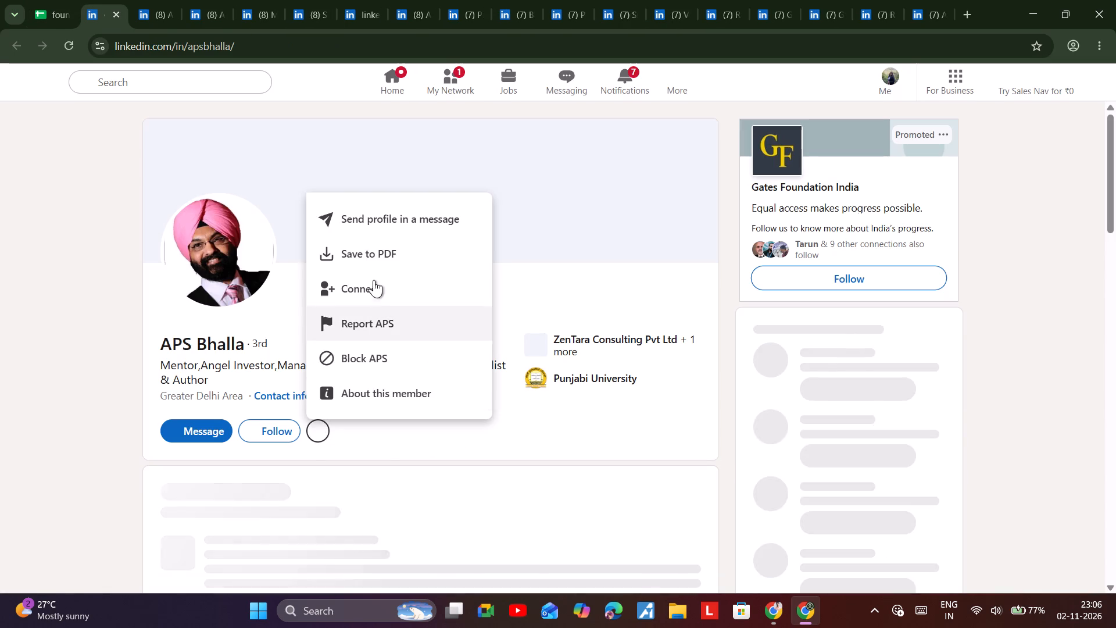
{"action": "left_click", "coordinate": [369, 293]}
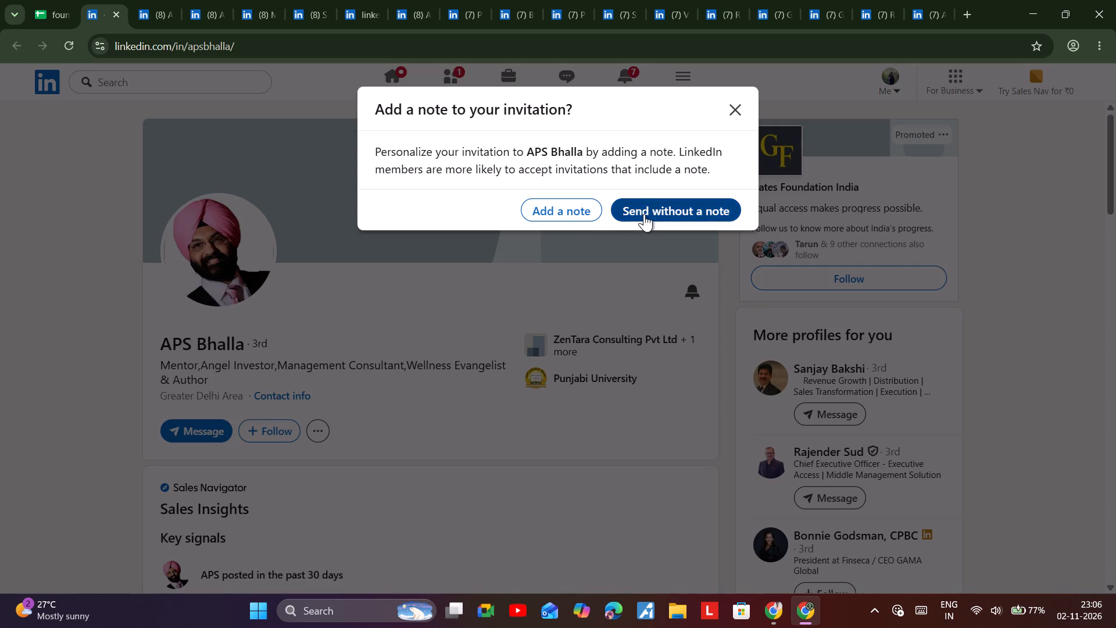
{"action": "left_click", "coordinate": [644, 213]}
Open the LinkedIn profile linked in row 45 of the charul sheet and send a connection invitation without a note.
{"action": "left_click", "coordinate": [41, 6]}
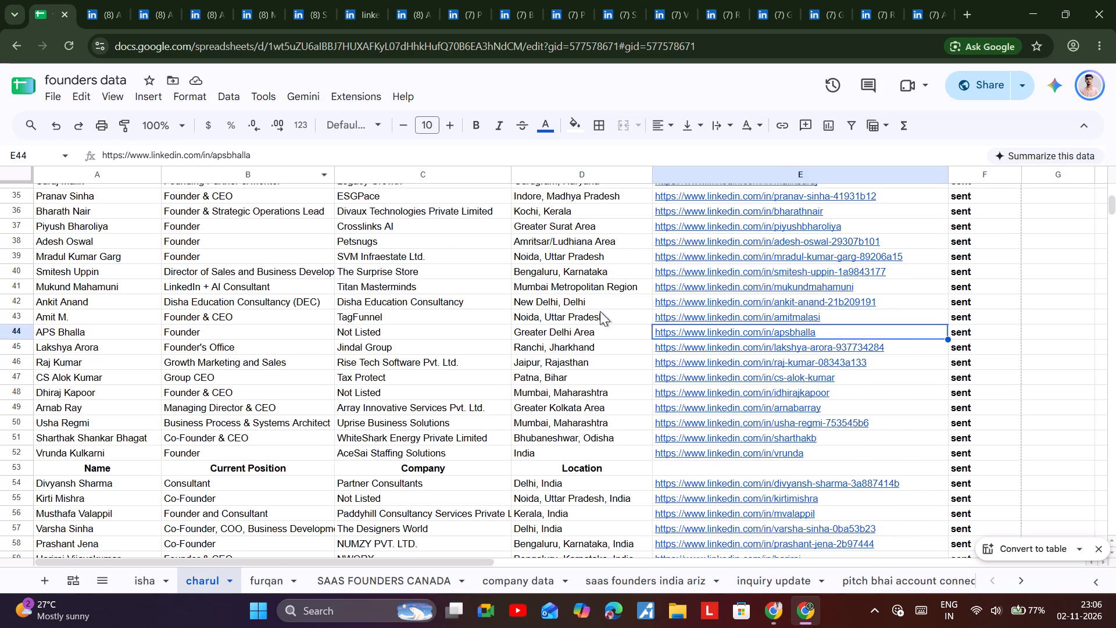
{"action": "left_click", "coordinate": [786, 351]}
{"action": "left_click", "coordinate": [782, 355]}
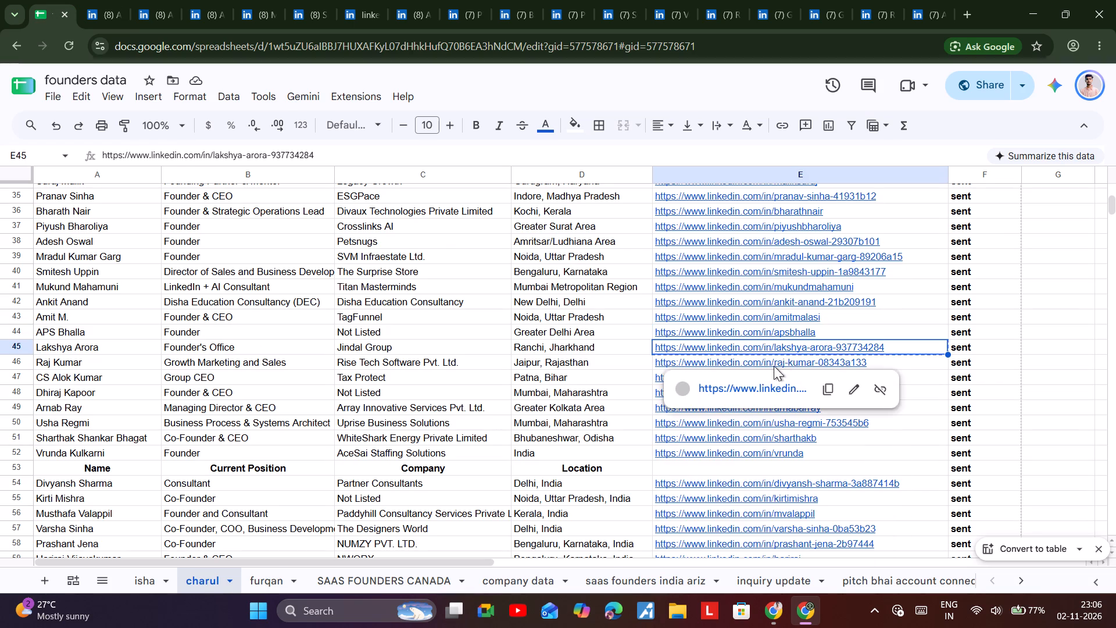
{"action": "left_click", "coordinate": [780, 351]}
{"action": "left_click", "coordinate": [763, 370]}
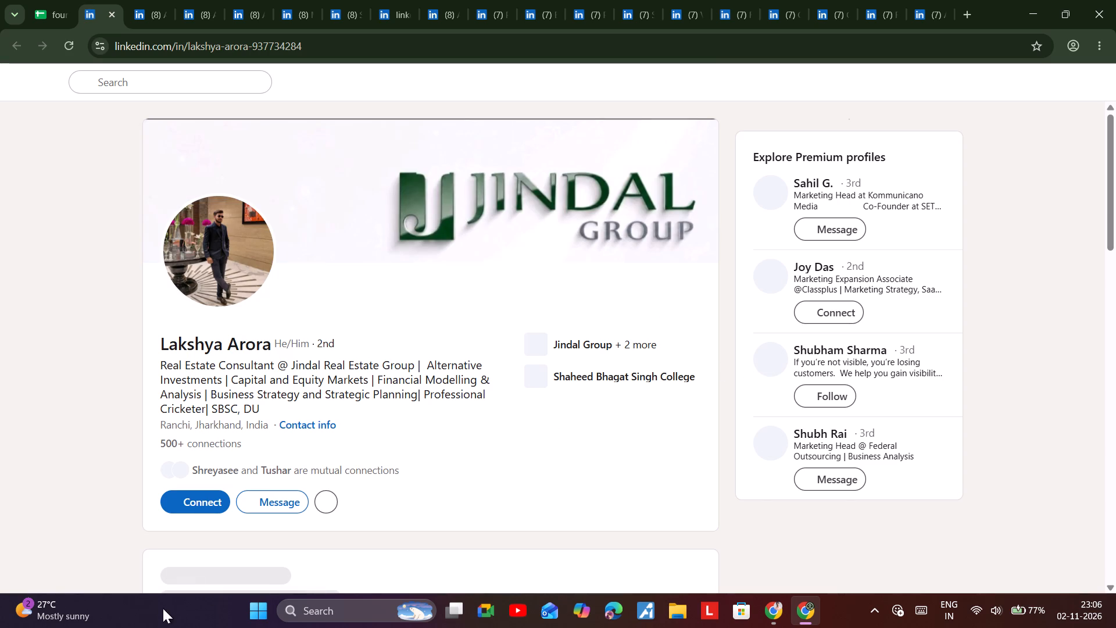
{"action": "left_click", "coordinate": [208, 498]}
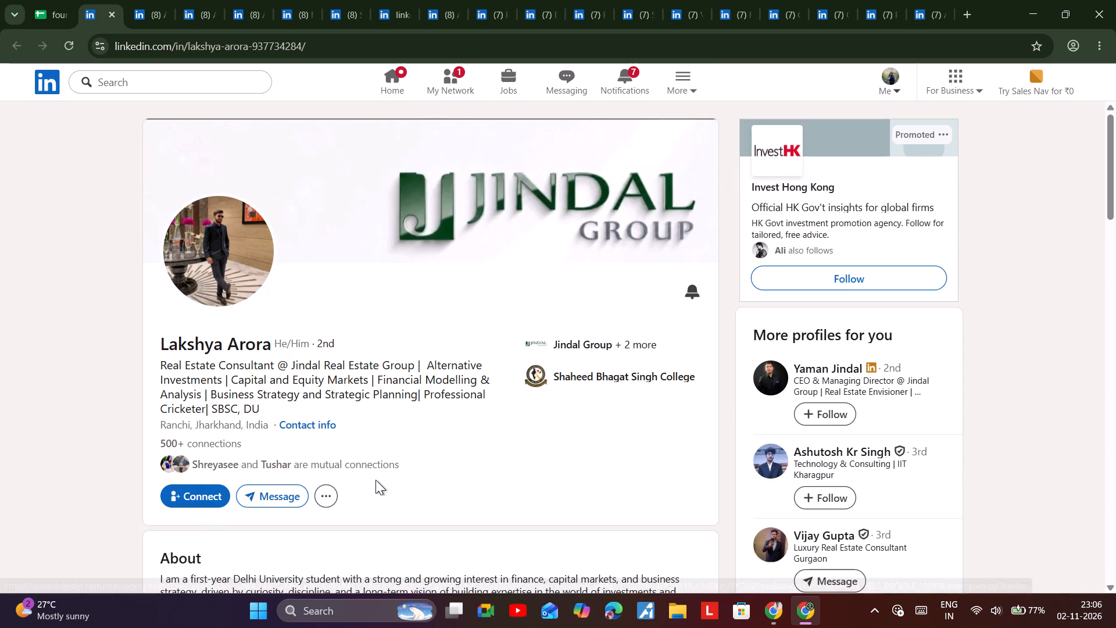
{"action": "left_click", "coordinate": [656, 217]}
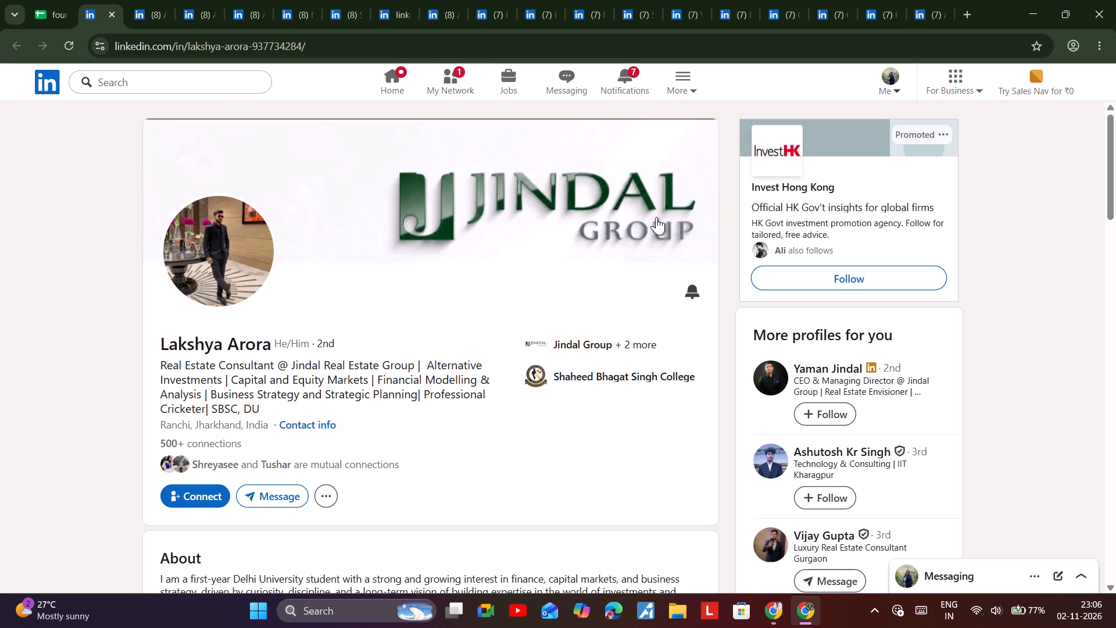
Open the LinkedIn profile linked in row 46 of the charul sheet and send a connection invitation without a note.
{"action": "left_click", "coordinate": [76, 3]}
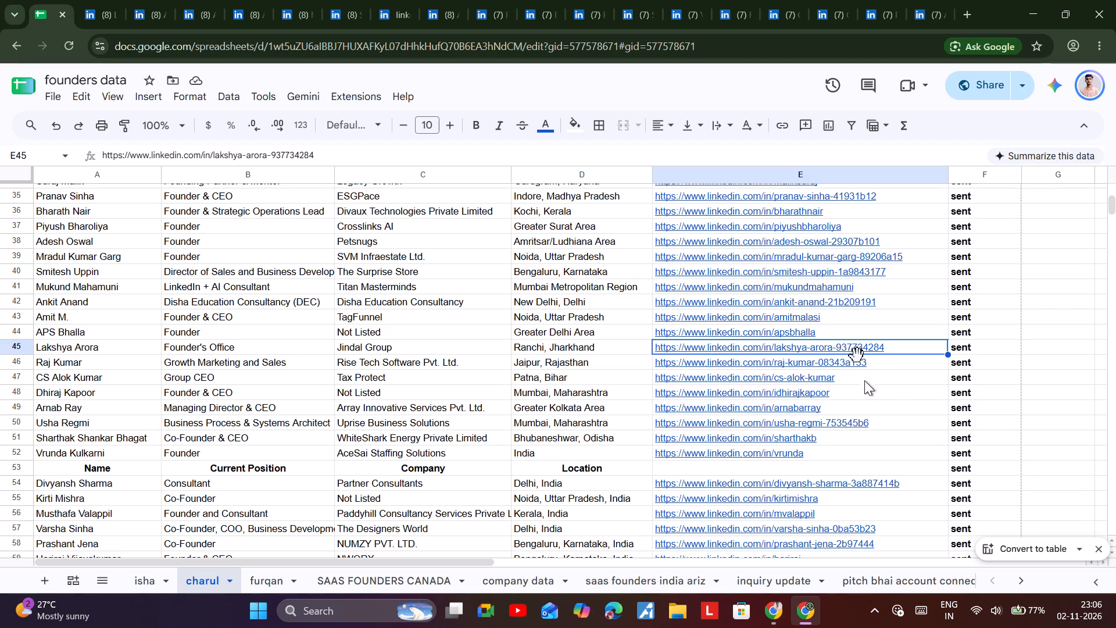
{"action": "left_click", "coordinate": [861, 364]}
{"action": "left_click", "coordinate": [773, 388]}
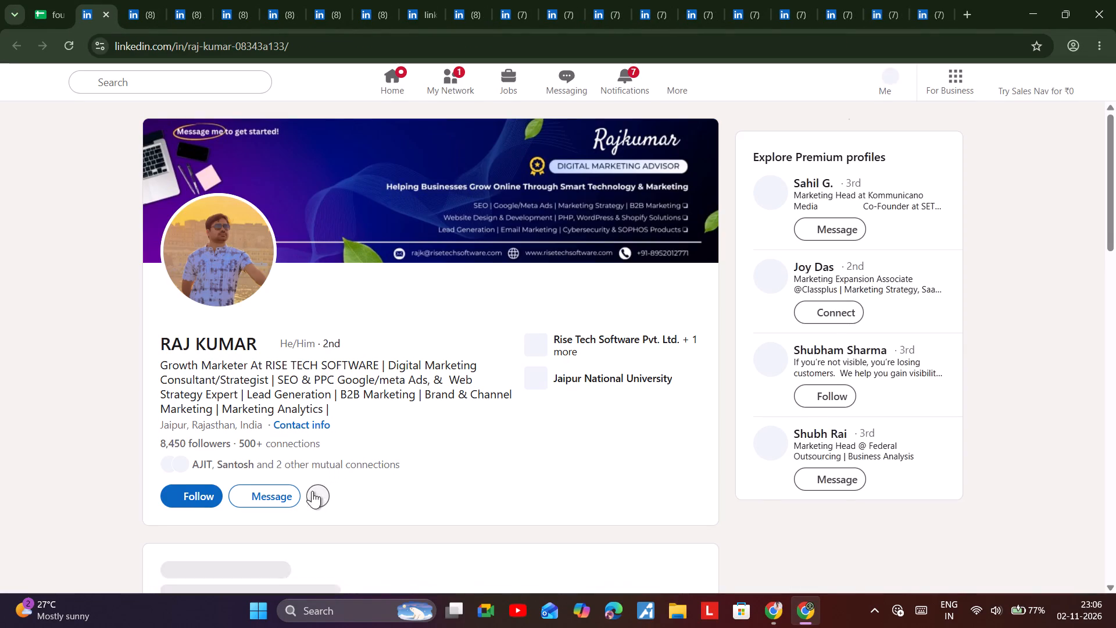
{"action": "left_click", "coordinate": [320, 501]}
{"action": "left_click", "coordinate": [362, 346]}
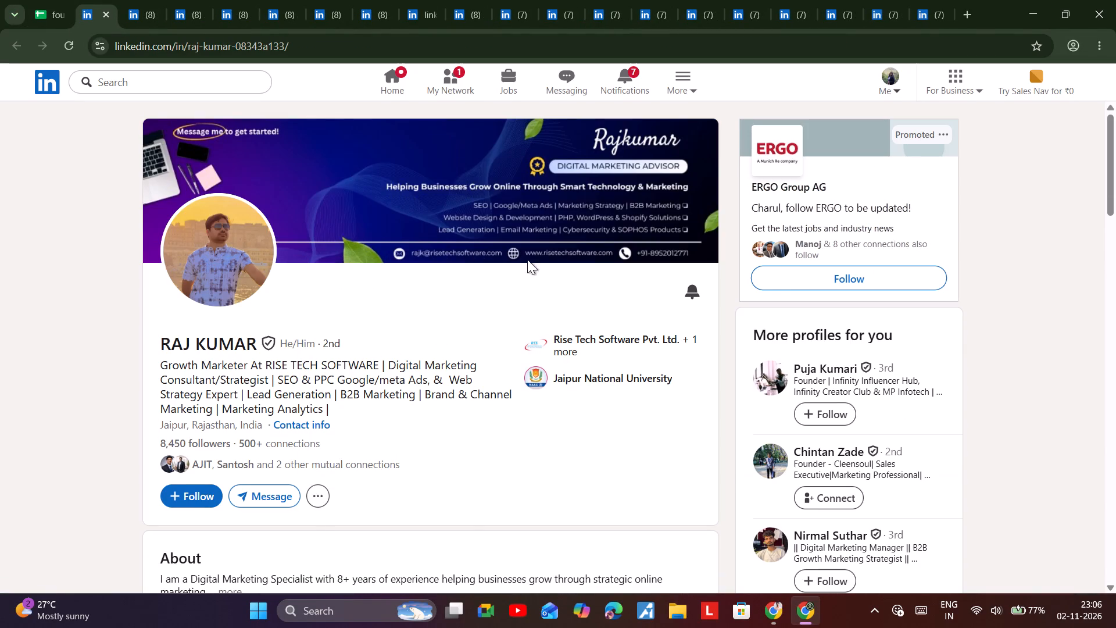
{"action": "left_click", "coordinate": [635, 206]}
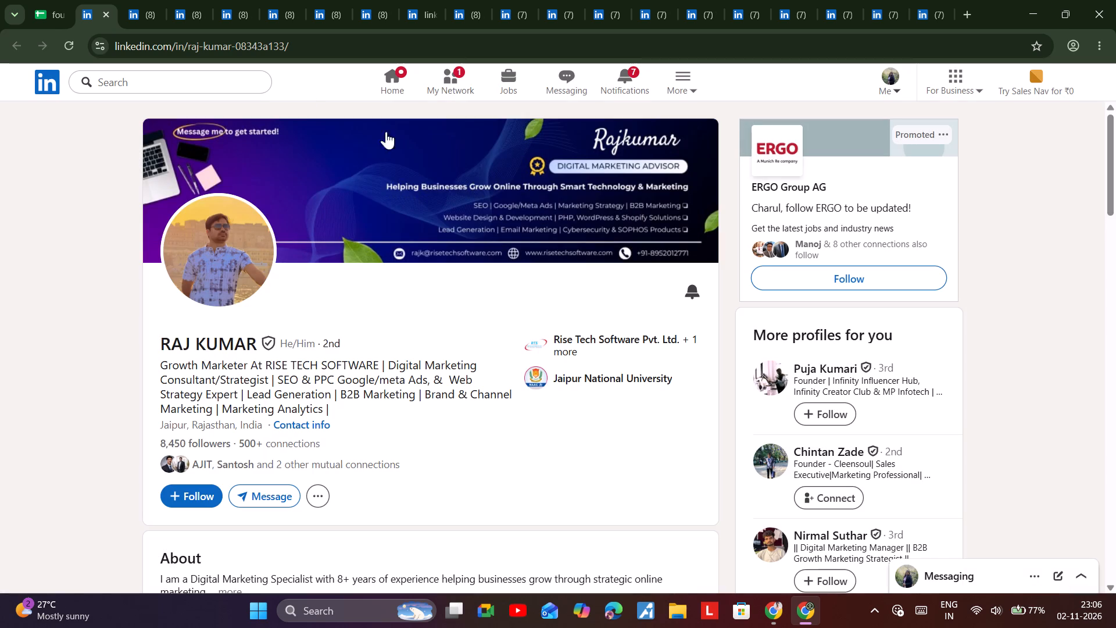
Open the LinkedIn profile linked in row 47 of the charul sheet and send a connection invitation without a note.
{"action": "left_click", "coordinate": [51, 13]}
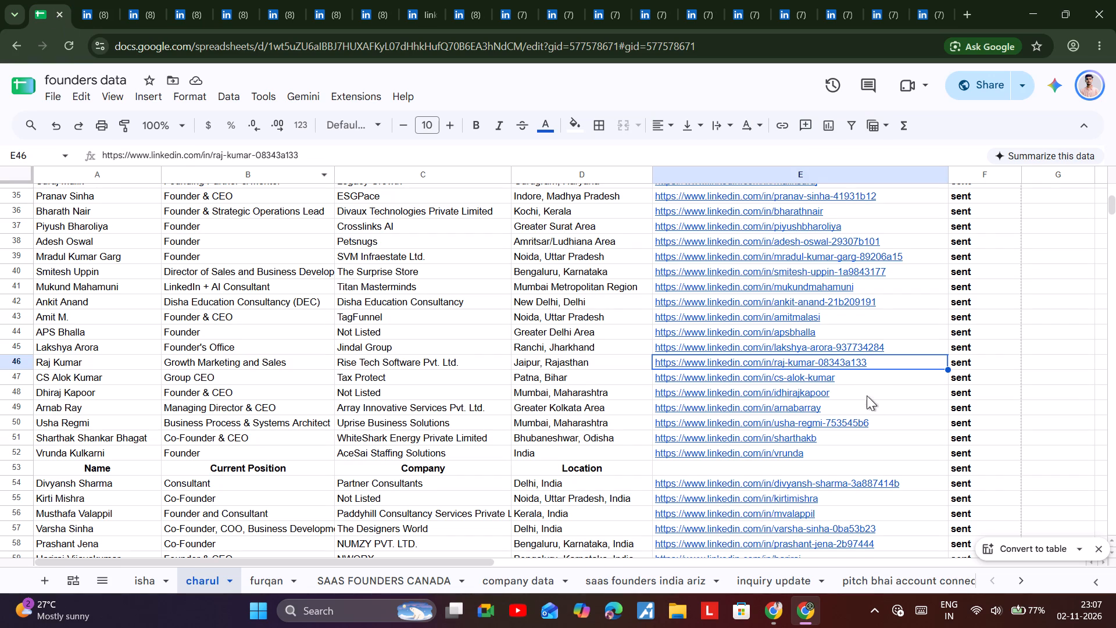
{"action": "left_click", "coordinate": [861, 378]}
{"action": "left_click", "coordinate": [787, 407]}
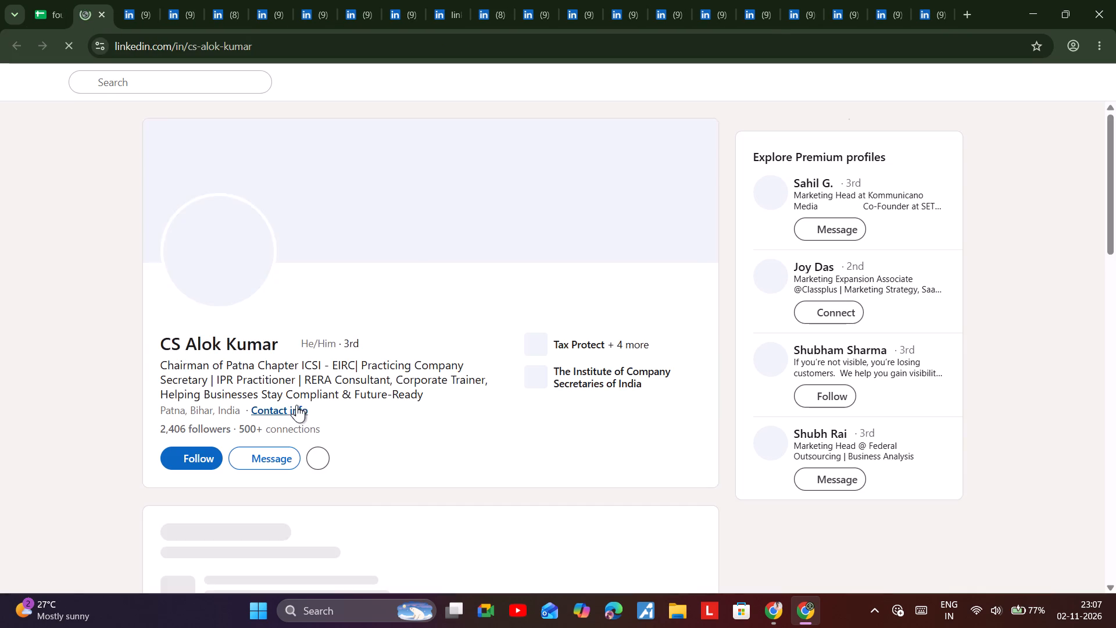
{"action": "left_click", "coordinate": [320, 455]}
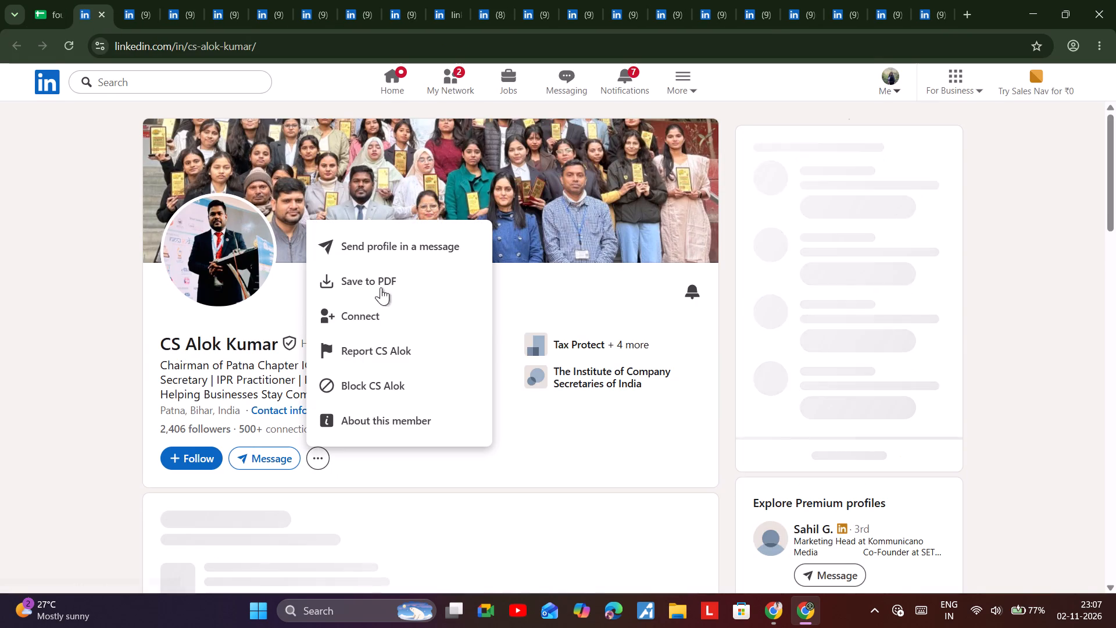
{"action": "left_click", "coordinate": [388, 324]}
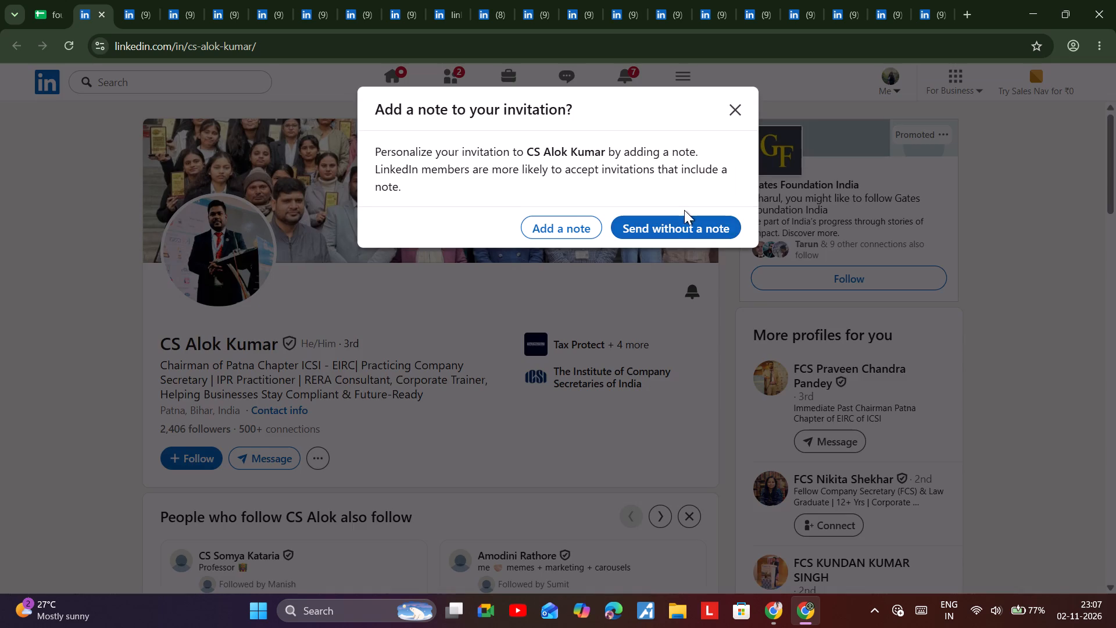
{"action": "left_click", "coordinate": [684, 223]}
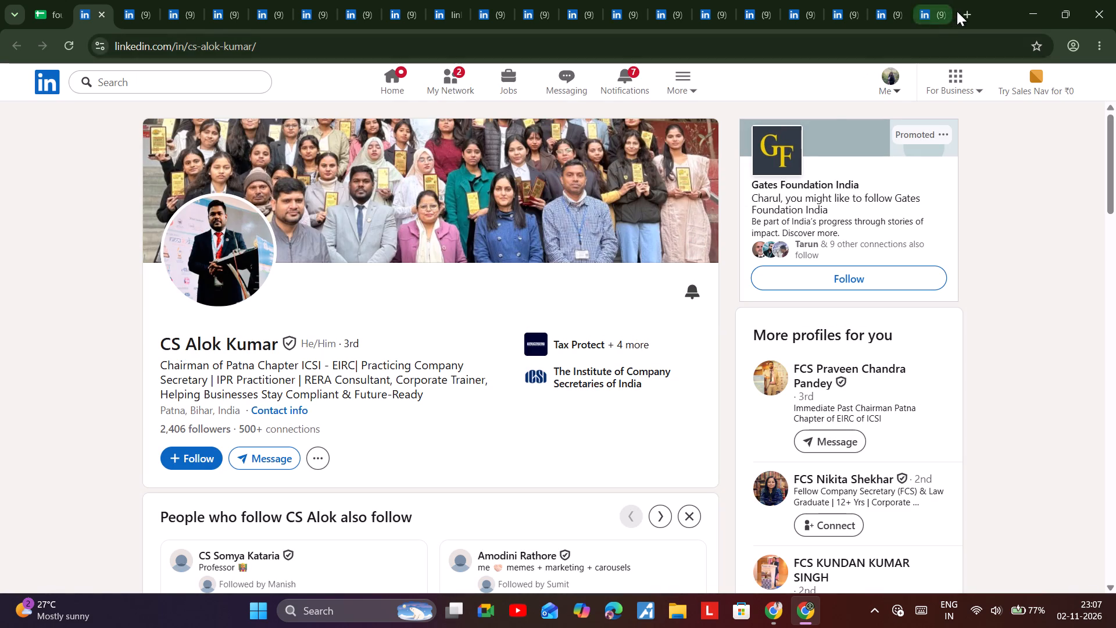
Close the already processed LinkedIn profile tabs, keeping the spreadsheet and the profiles from rows 46 and 47 open.
{"action": "left_click", "coordinate": [942, 11]}
{"action": "left_click", "coordinate": [942, 10]}
{"action": "left_click", "coordinate": [941, 10]}
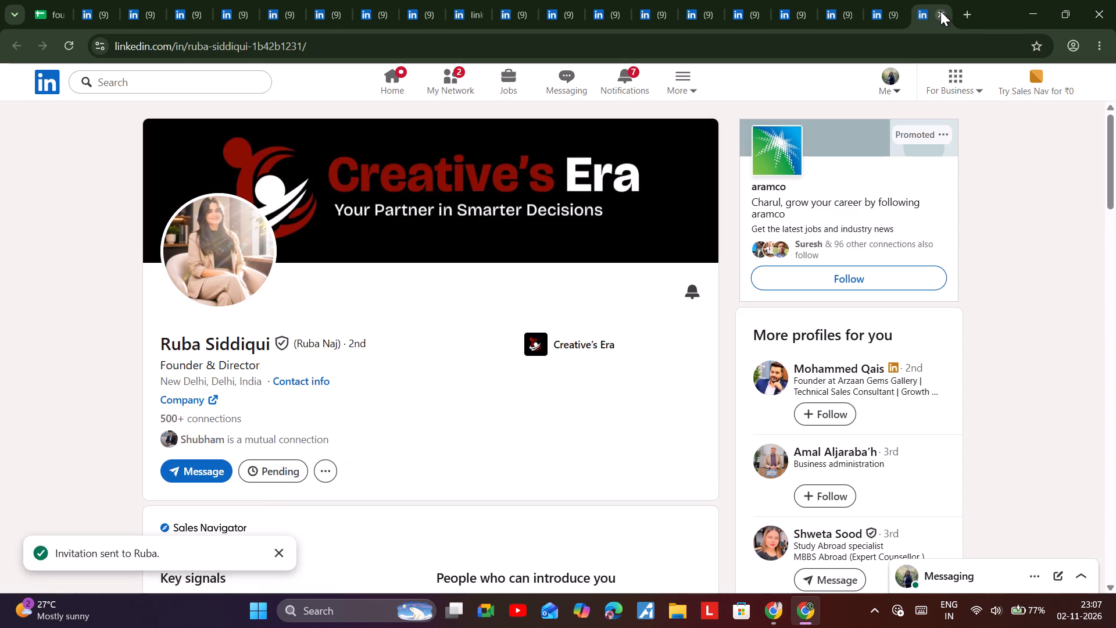
{"action": "triple_click", "coordinate": [940, 11]}
{"action": "triple_click", "coordinate": [940, 11]}
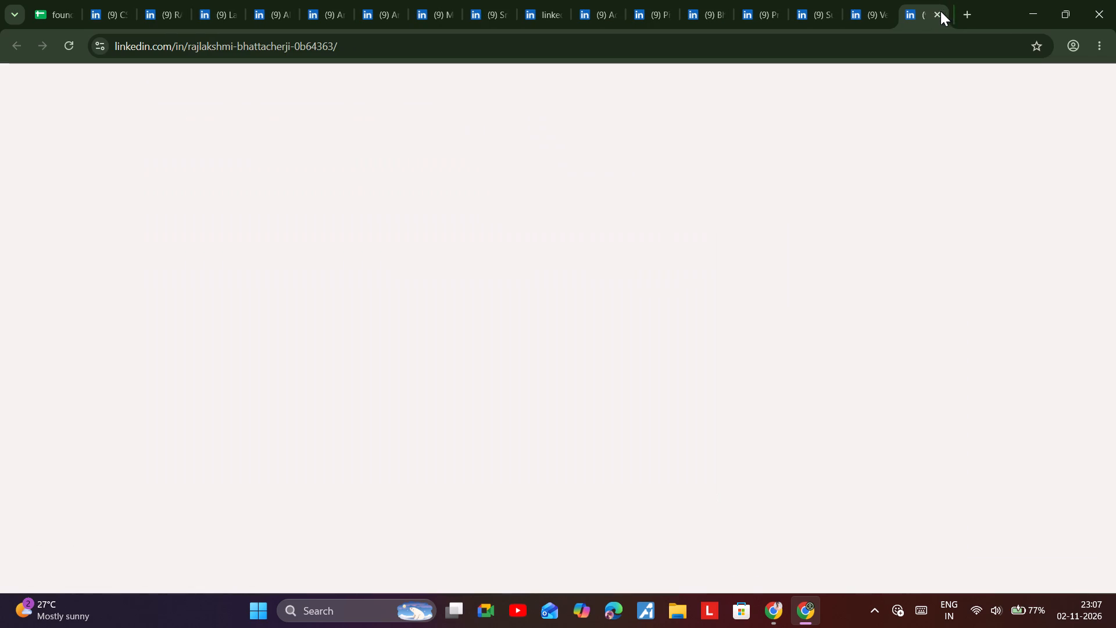
{"action": "triple_click", "coordinate": [940, 11]}
{"action": "left_click", "coordinate": [940, 11]}
{"action": "triple_click", "coordinate": [940, 11]}
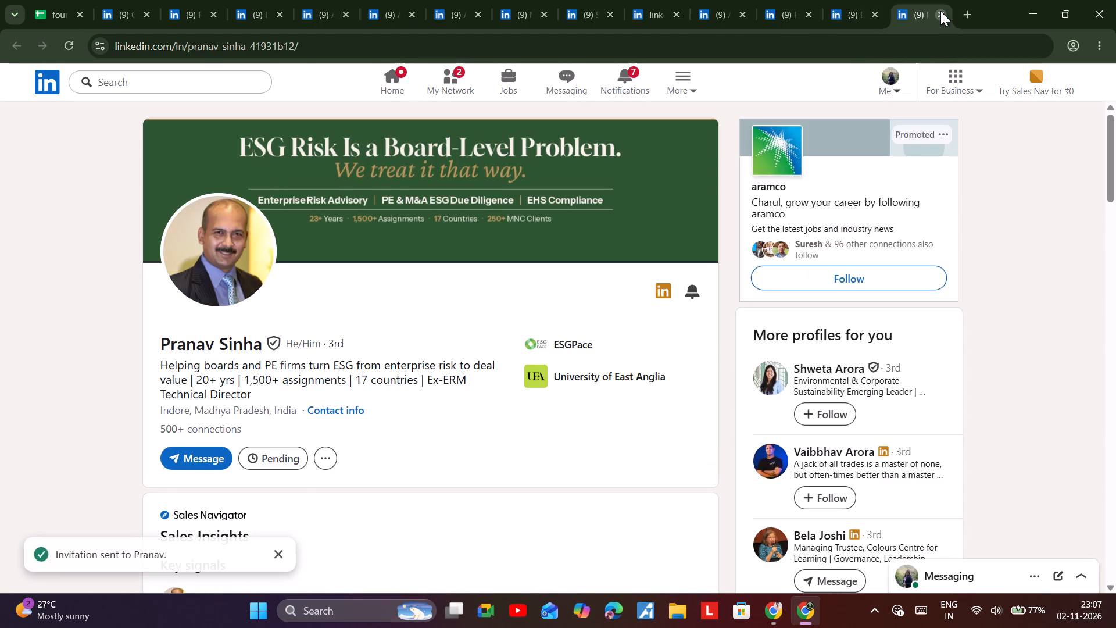
{"action": "triple_click", "coordinate": [940, 11]}
{"action": "triple_click", "coordinate": [940, 11]}
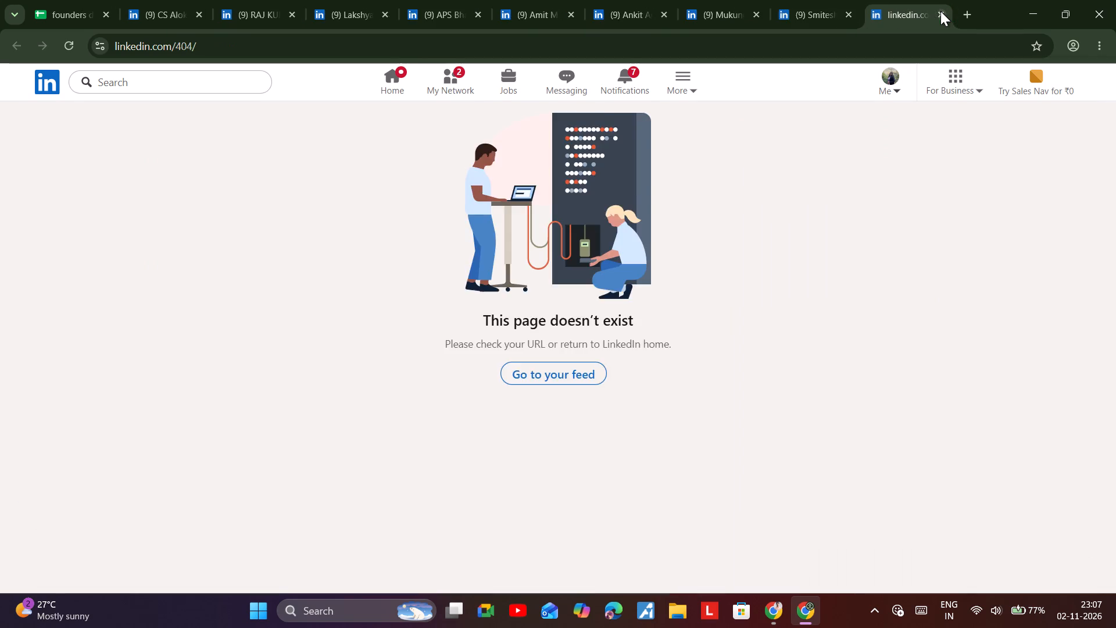
{"action": "double_click", "coordinate": [940, 11]}
{"action": "left_click", "coordinate": [940, 11]}
{"action": "left_click", "coordinate": [940, 11]}
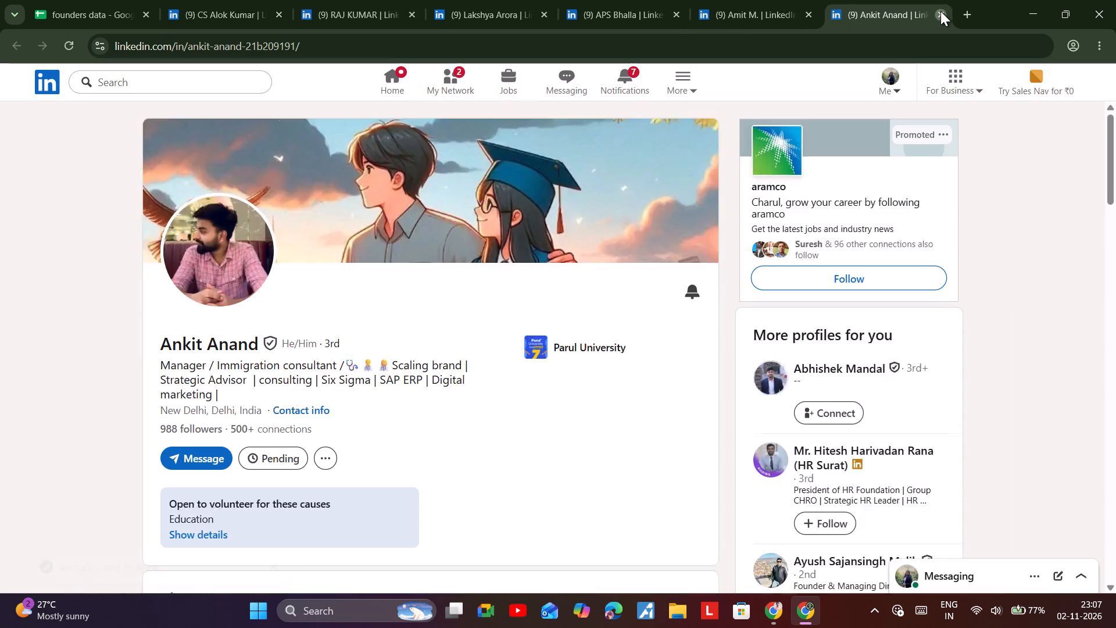
{"action": "left_click", "coordinate": [940, 11]}
{"action": "left_click", "coordinate": [940, 11]}
{"action": "left_click", "coordinate": [940, 11]}
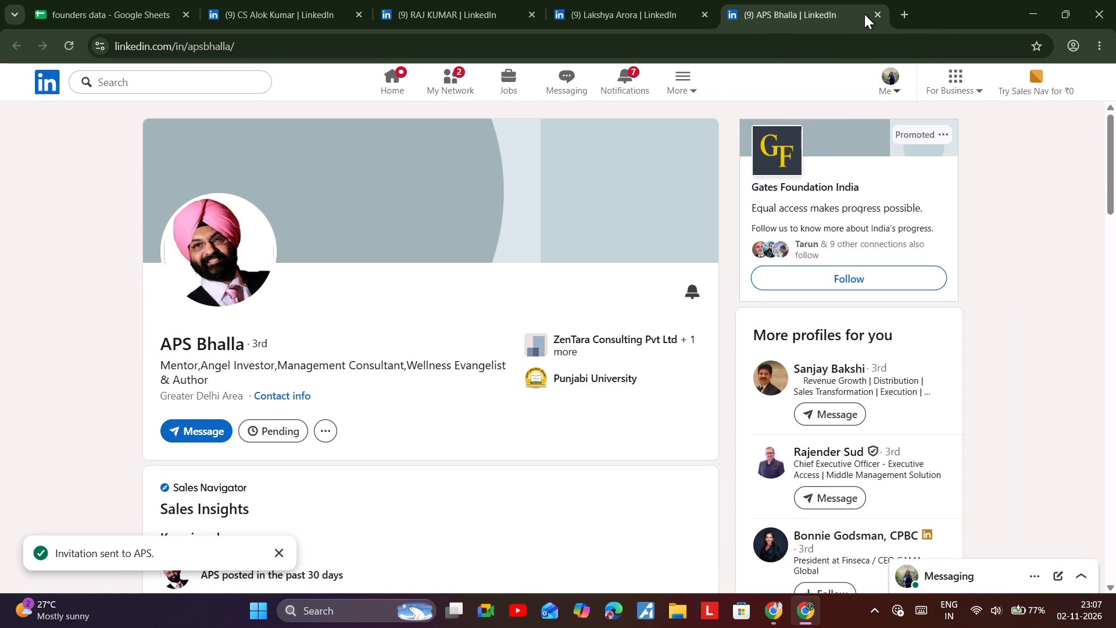
{"action": "left_click", "coordinate": [874, 14]}
{"action": "left_click", "coordinate": [706, 17]}
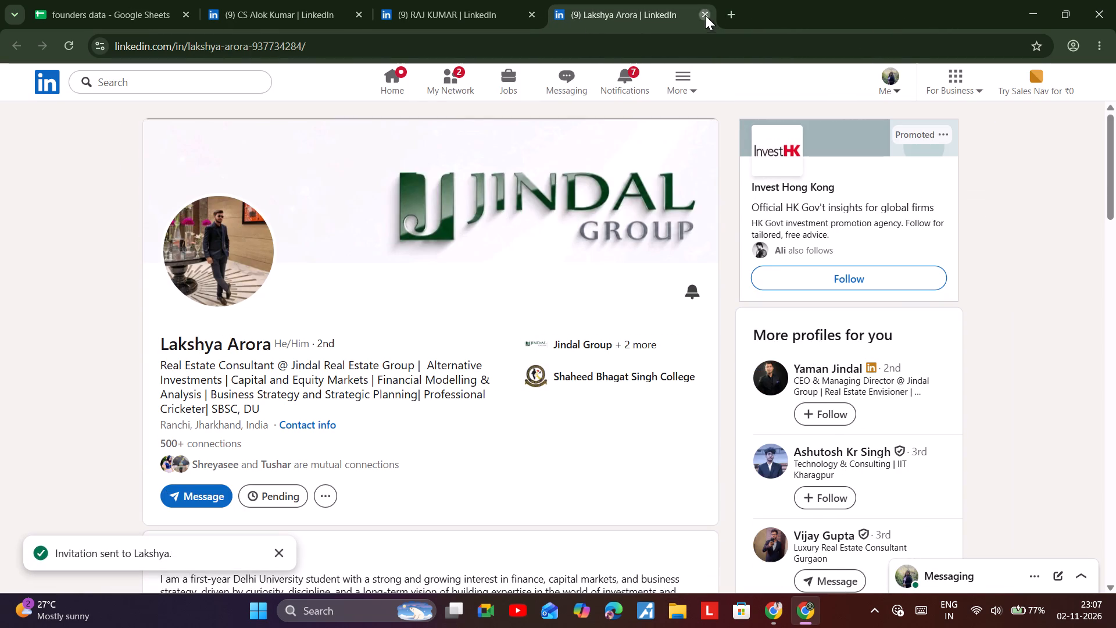
{"action": "left_click", "coordinate": [229, 0]}
Open the LinkedIn profile linked in row 48 of the charul sheet and send a connection invitation without a note.
{"action": "left_click", "coordinate": [85, 0]}
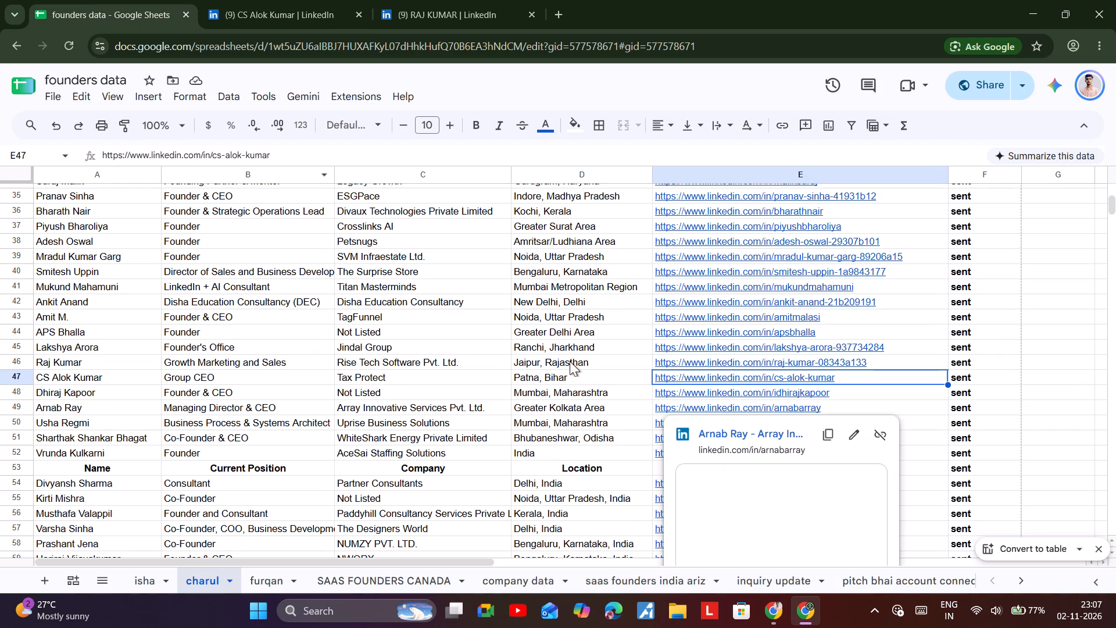
{"action": "left_click", "coordinate": [794, 392]}
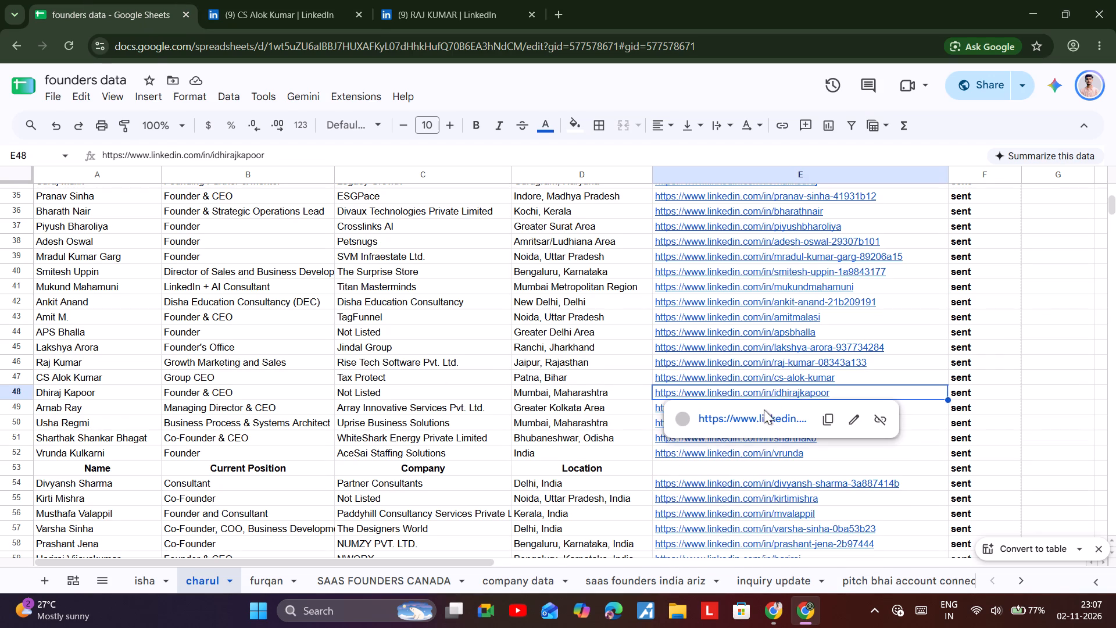
{"action": "left_click", "coordinate": [749, 415]}
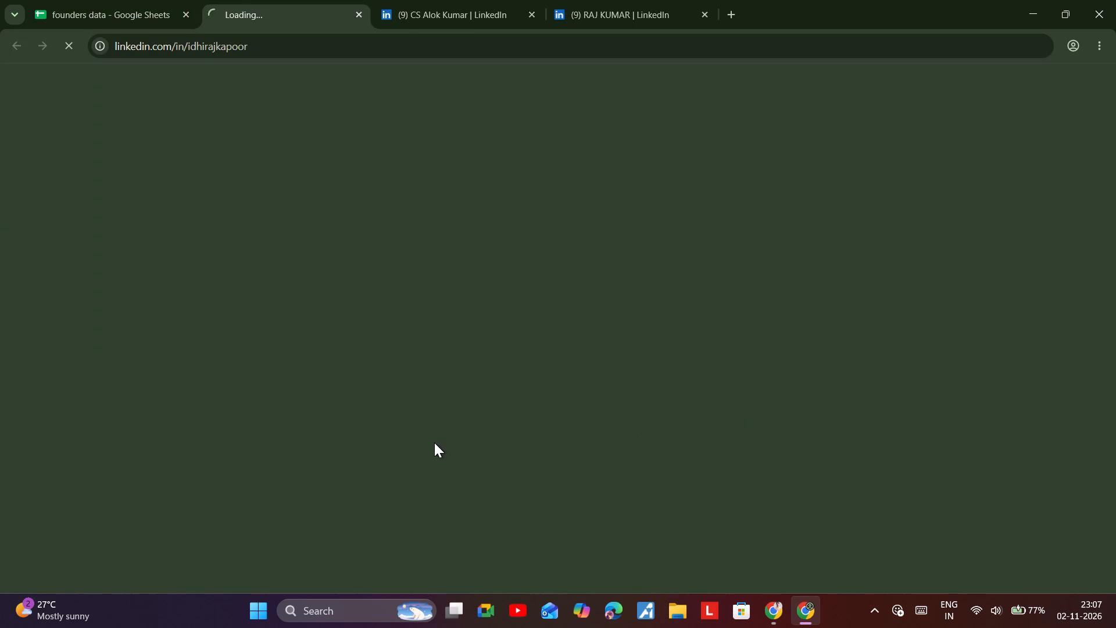
{"action": "left_click", "coordinate": [319, 500]}
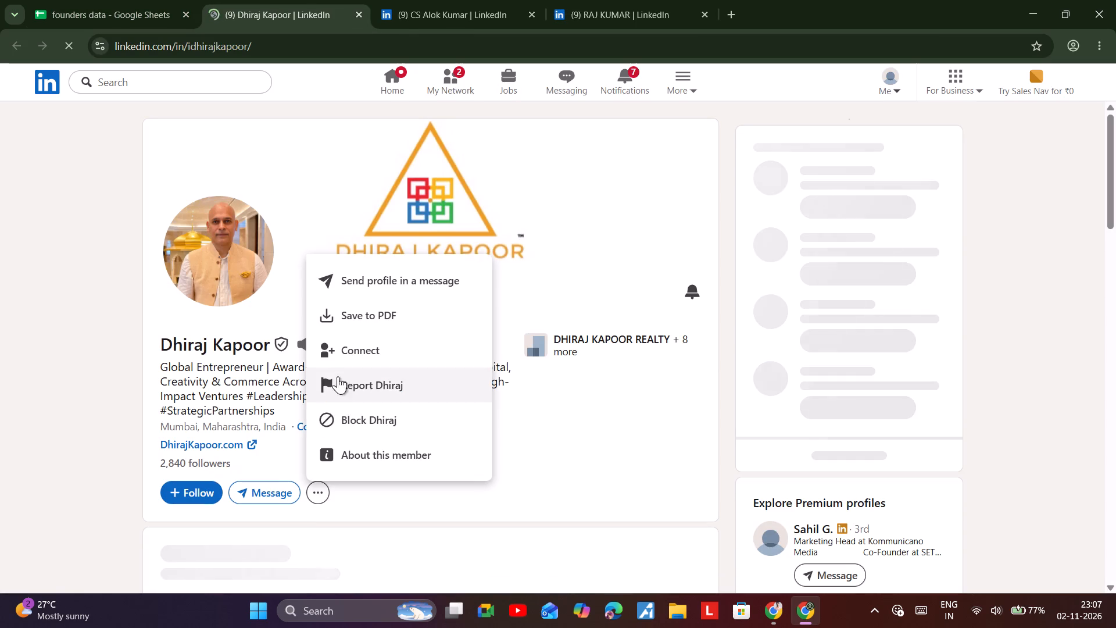
{"action": "left_click", "coordinate": [341, 351]}
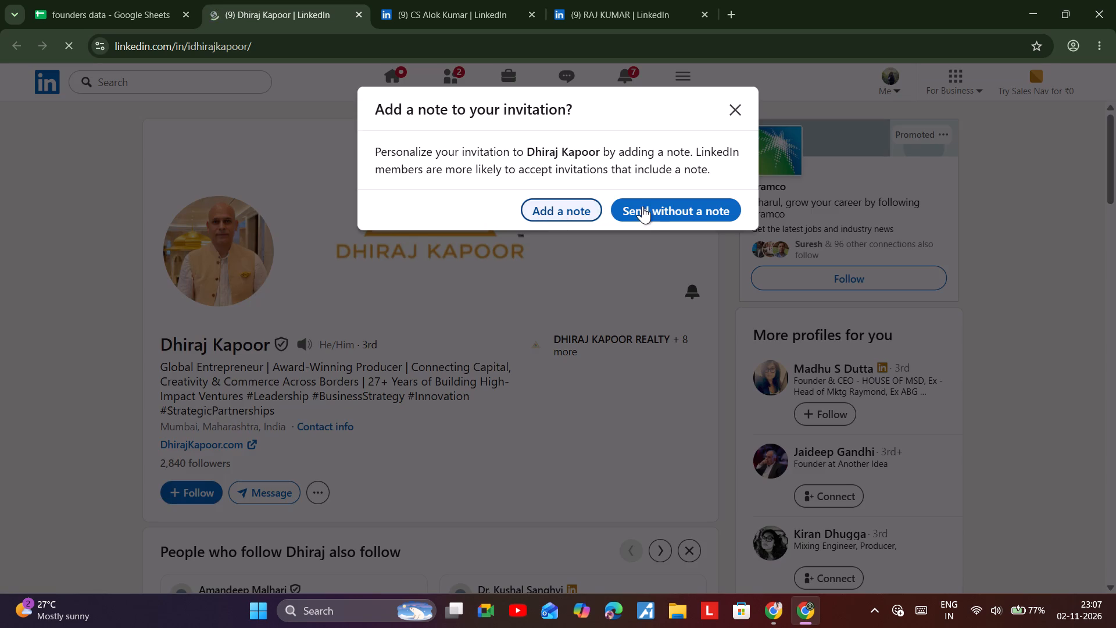
{"action": "left_click", "coordinate": [652, 206]}
Open the LinkedIn profile linked in row 49 of the charul sheet and send a connection invitation without a note.
{"action": "left_click", "coordinate": [87, 0]}
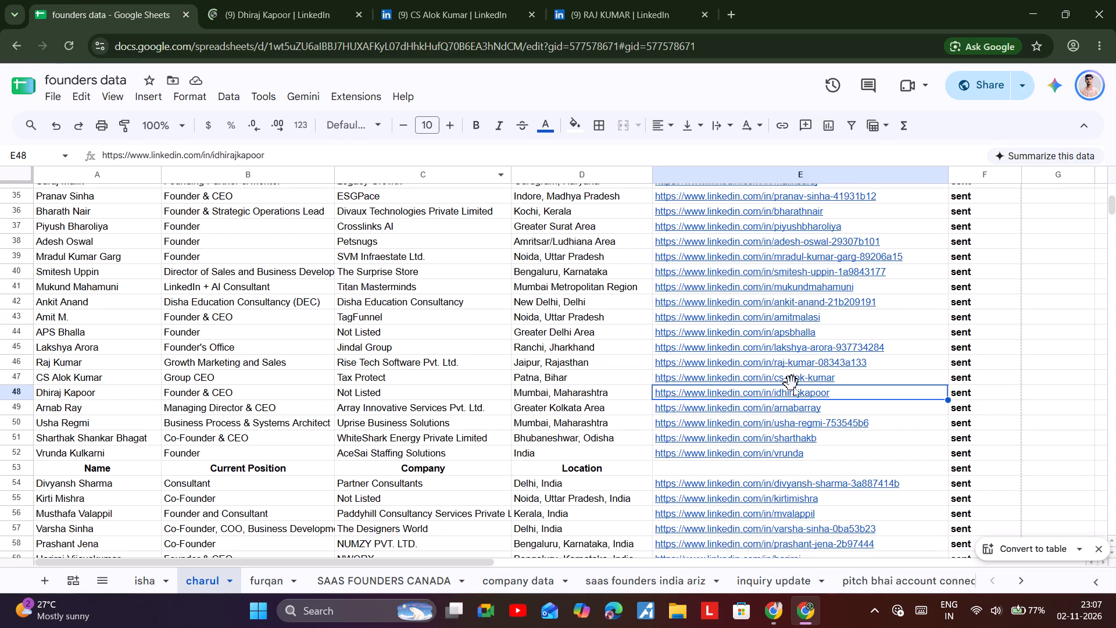
{"action": "left_click", "coordinate": [800, 406]}
{"action": "left_click", "coordinate": [792, 415]}
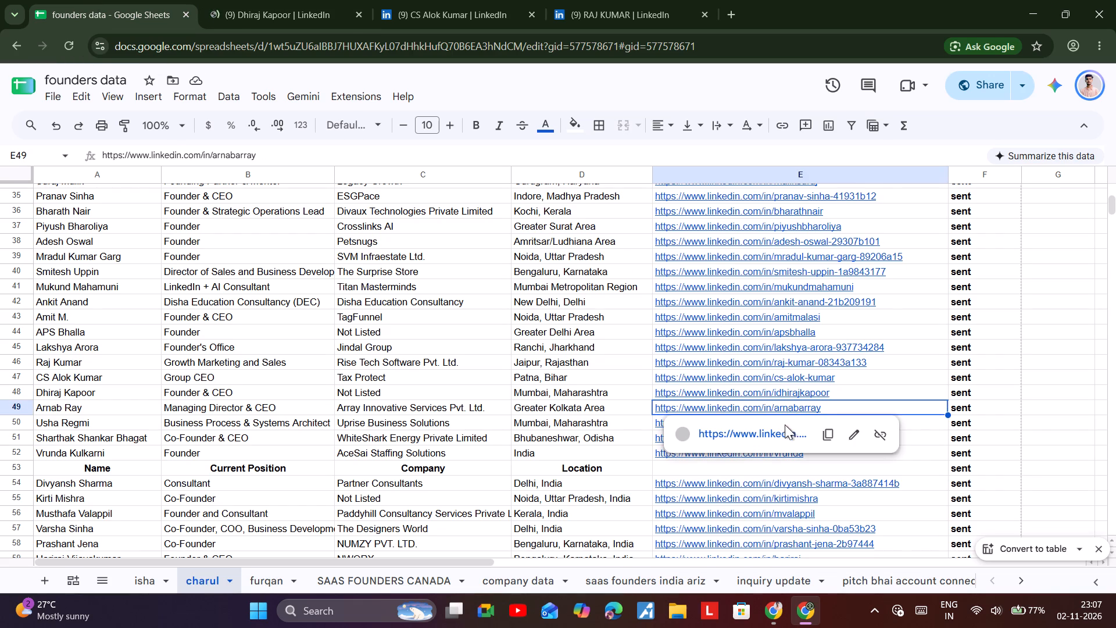
{"action": "left_click", "coordinate": [784, 427]}
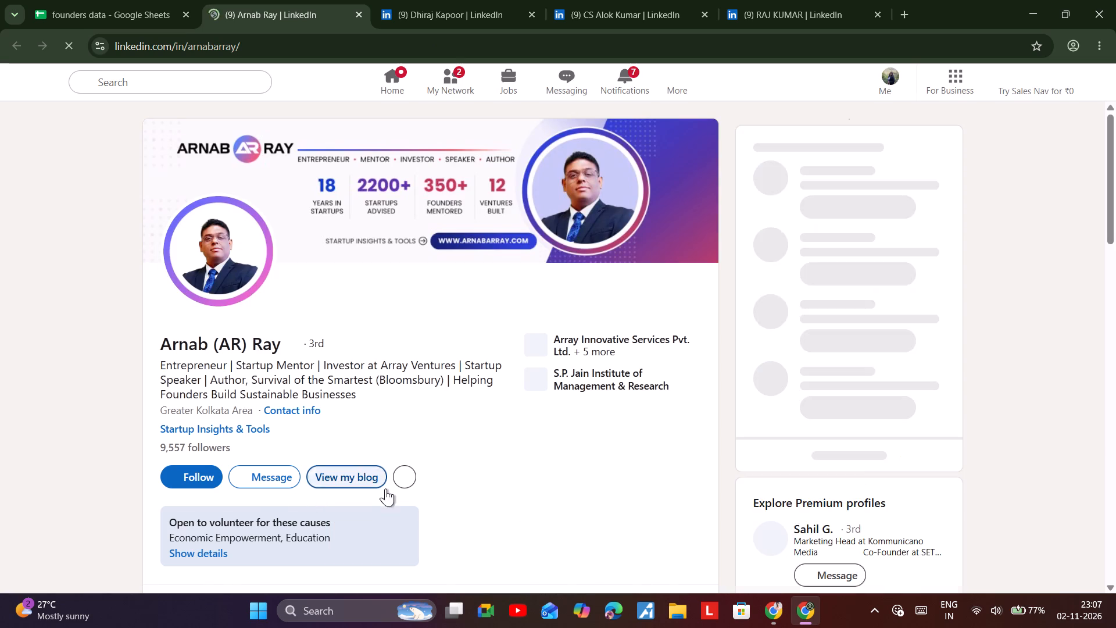
{"action": "left_click", "coordinate": [396, 478]}
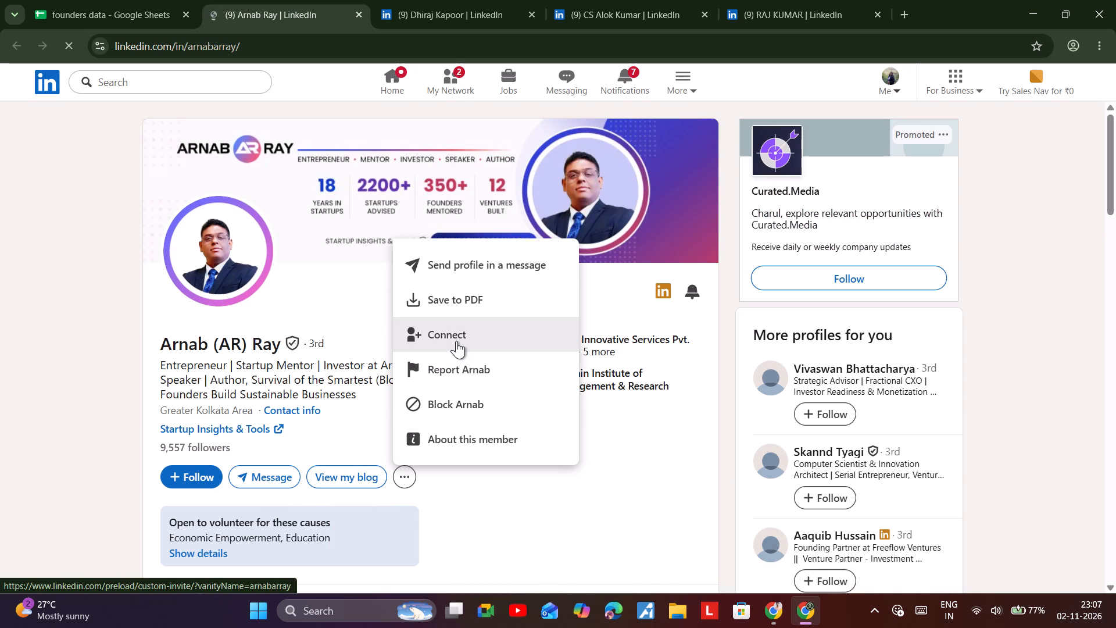
{"action": "left_click", "coordinate": [456, 341]}
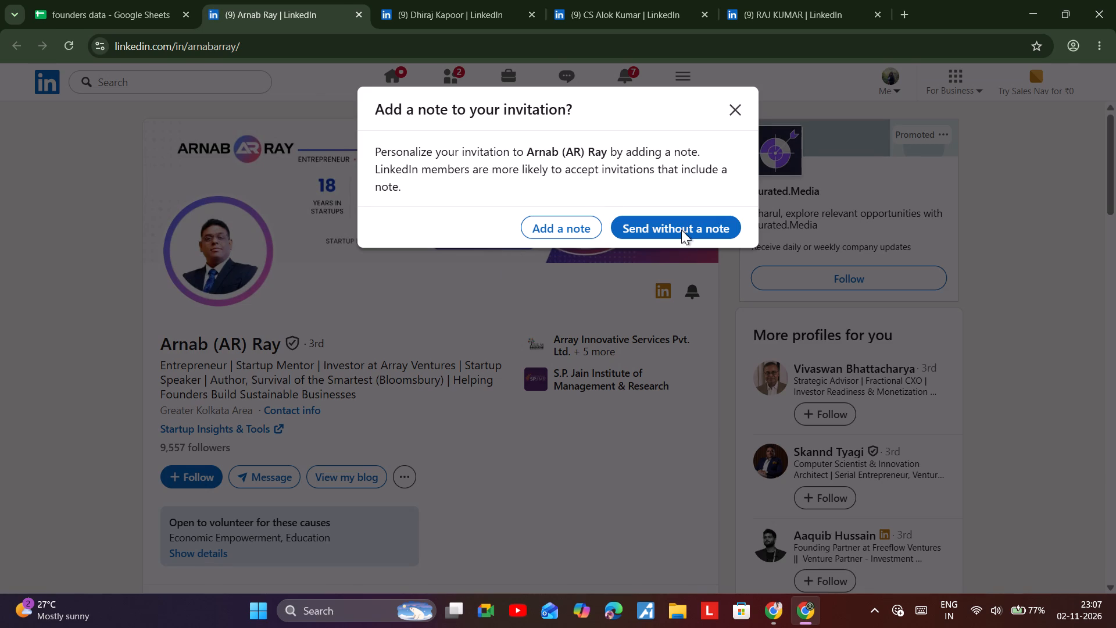
{"action": "left_click", "coordinate": [681, 230]}
Open the LinkedIn profile linked in row 50 of the charul sheet and send a connection invitation without a note.
{"action": "left_click", "coordinate": [74, 0]}
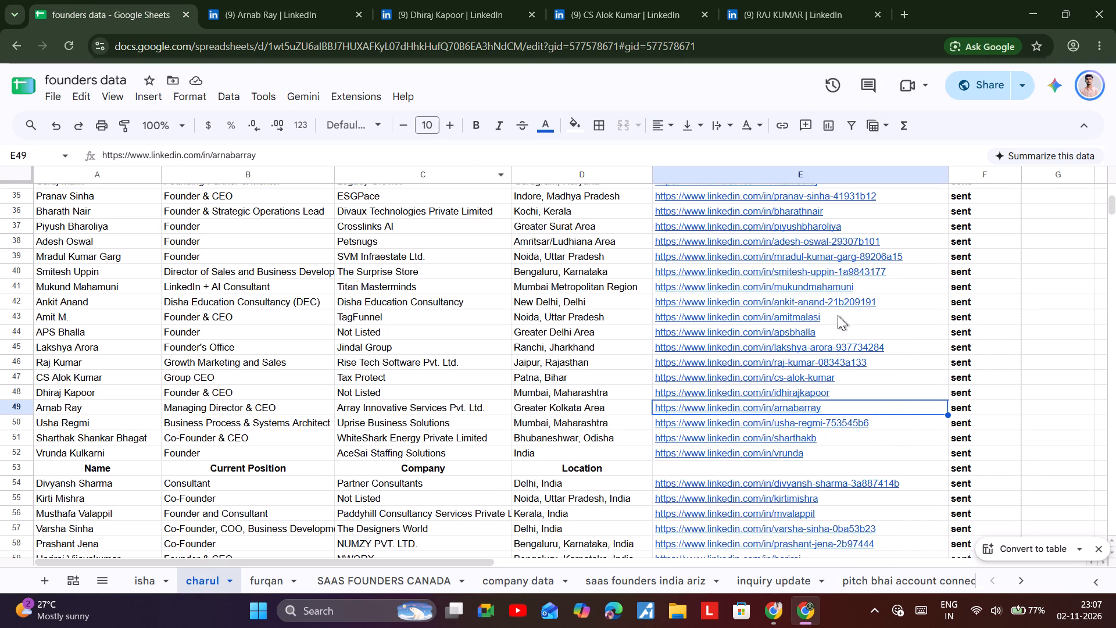
{"action": "left_click", "coordinate": [859, 424]}
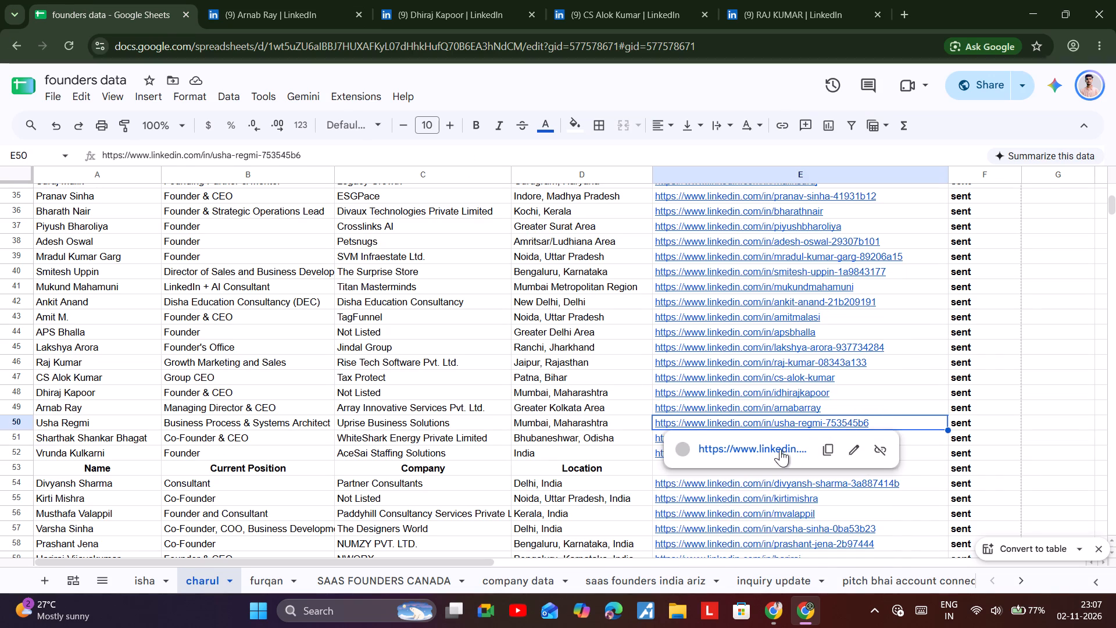
{"action": "left_click", "coordinate": [757, 451]}
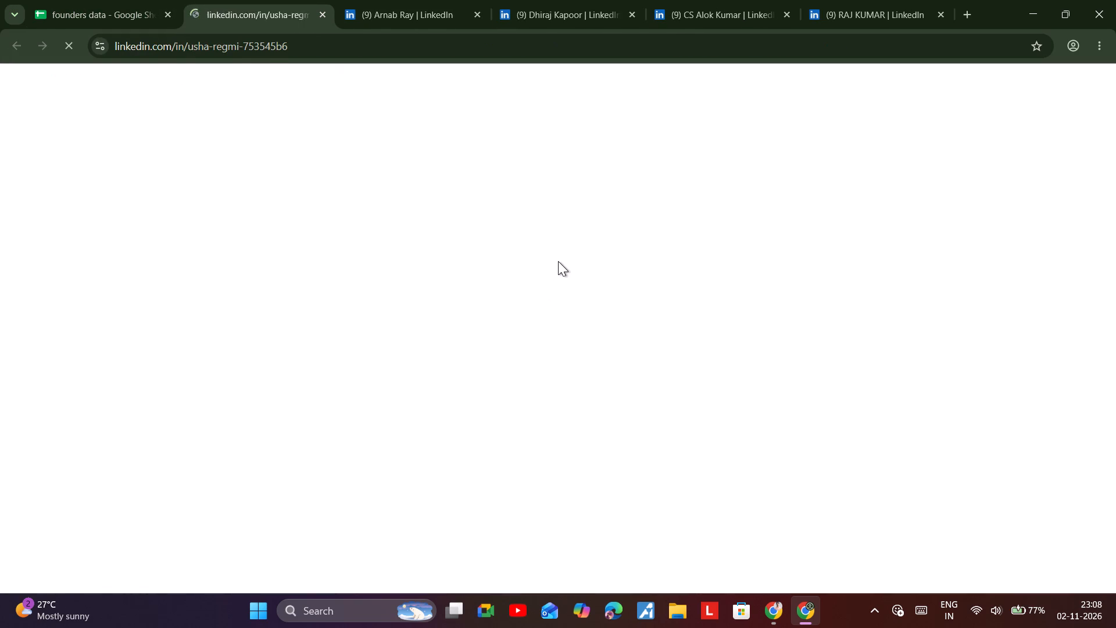
{"action": "left_click", "coordinate": [324, 464]}
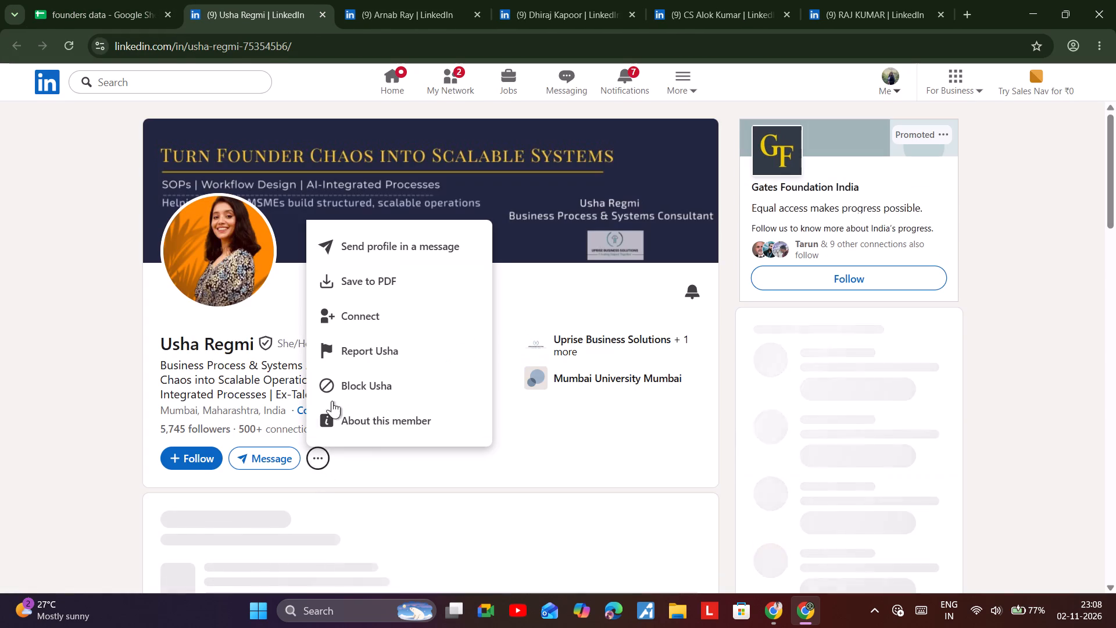
{"action": "left_click", "coordinate": [360, 320]}
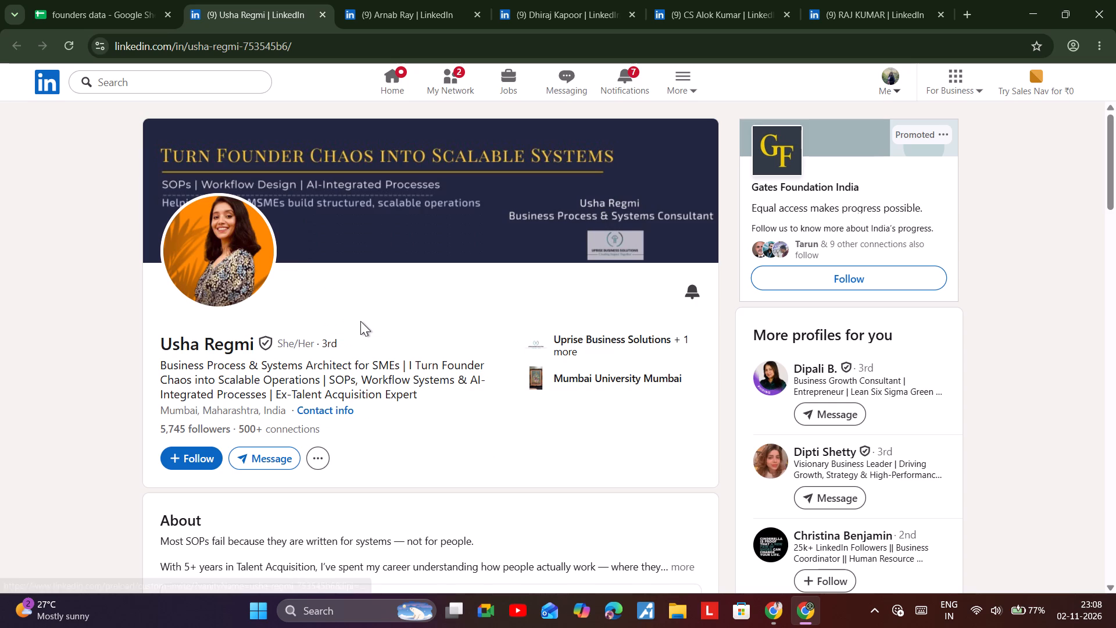
{"action": "left_click", "coordinate": [666, 205]}
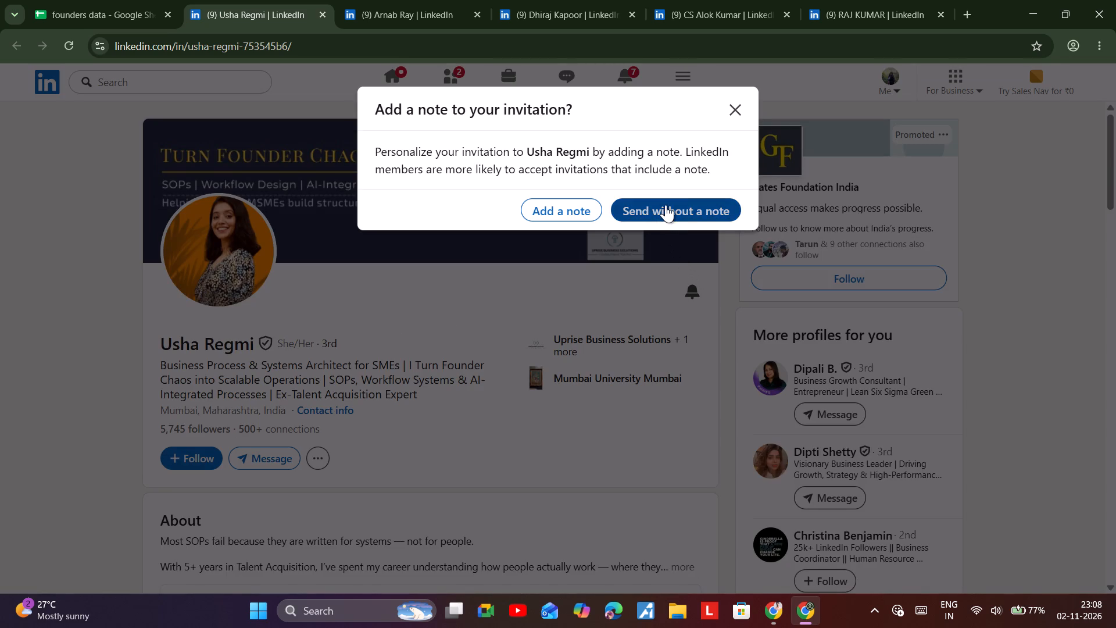
Open the LinkedIn profile linked in row 51 of the charul sheet and send a connection invitation without a note.
{"action": "left_click", "coordinate": [74, 0]}
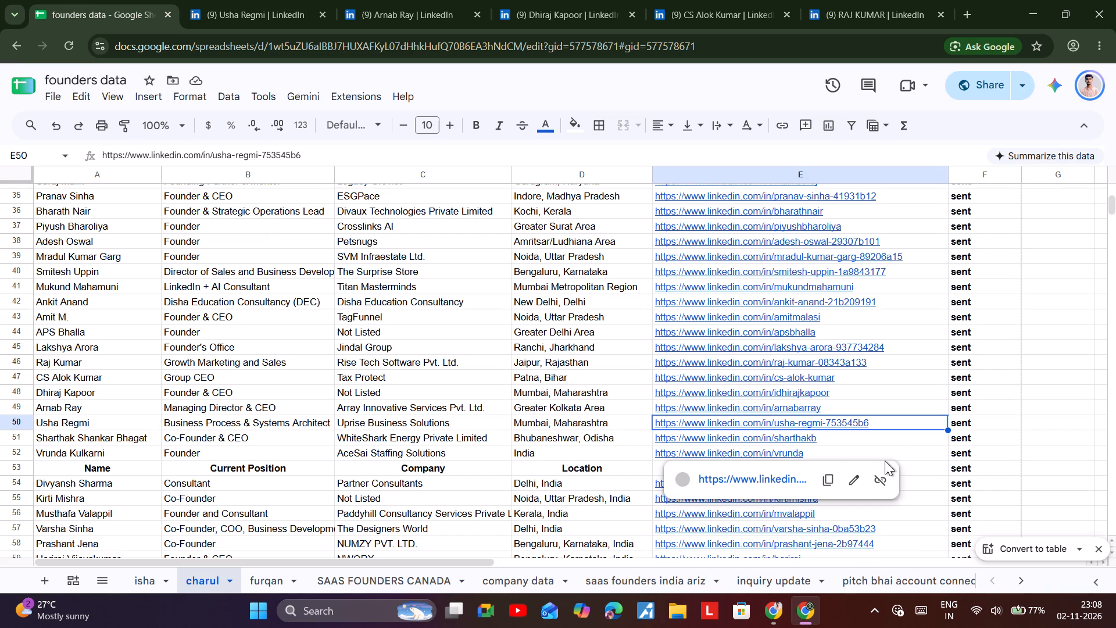
{"action": "scroll", "coordinate": [885, 461], "scroll_direction": "down", "scroll_amount": 1}
{"action": "scroll", "coordinate": [976, 325], "scroll_direction": "down", "scroll_amount": 1}
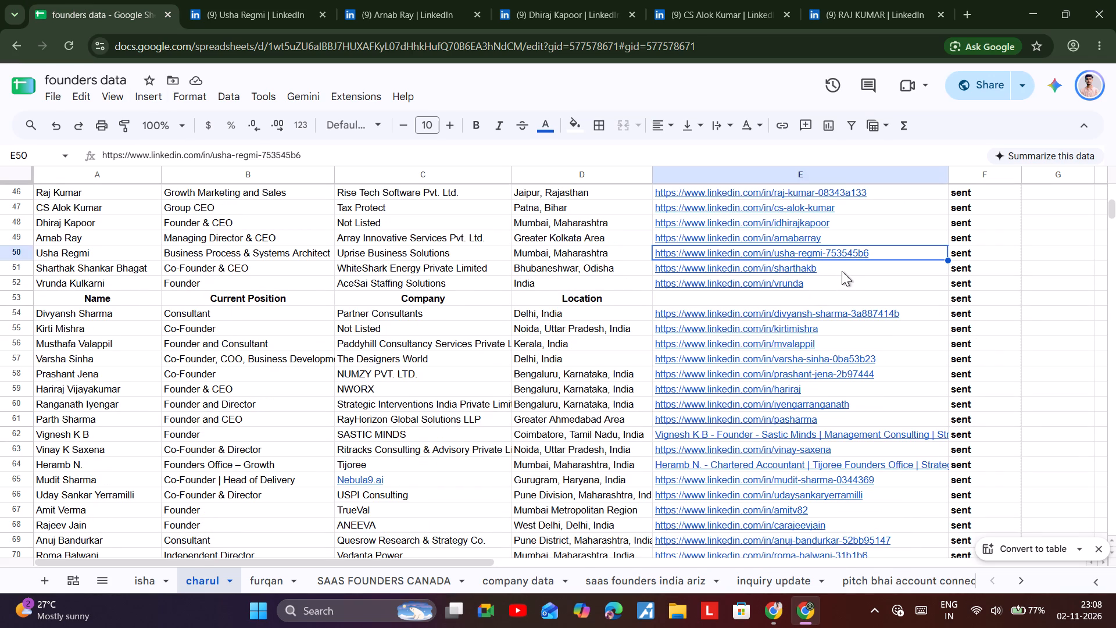
{"action": "left_click", "coordinate": [843, 267]}
{"action": "left_click", "coordinate": [760, 295]}
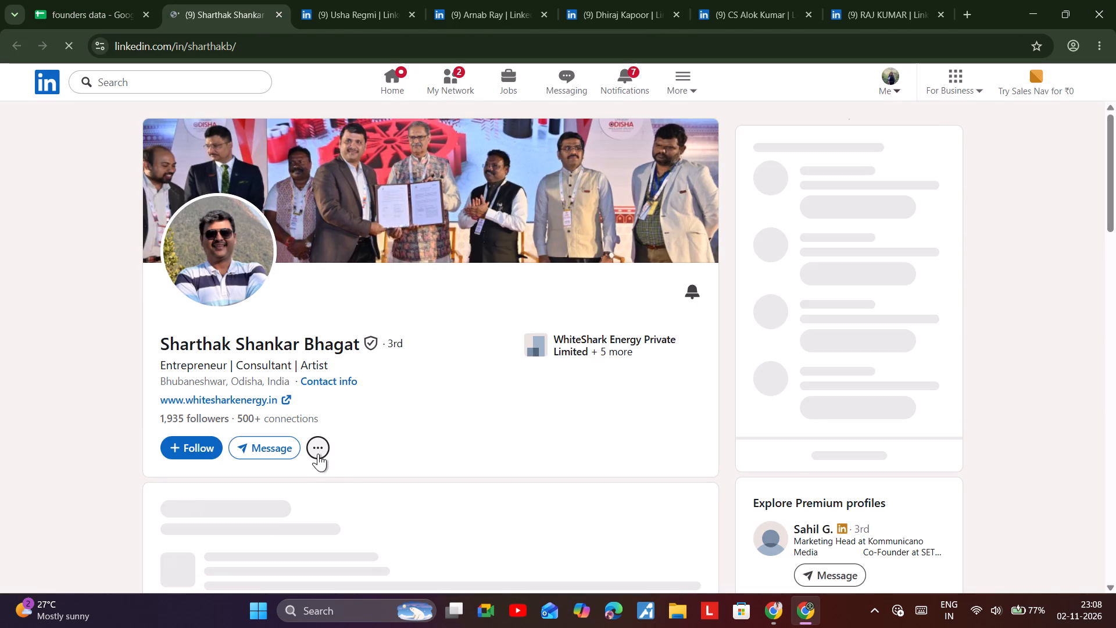
{"action": "left_click", "coordinate": [320, 451]}
{"action": "left_click", "coordinate": [383, 295]}
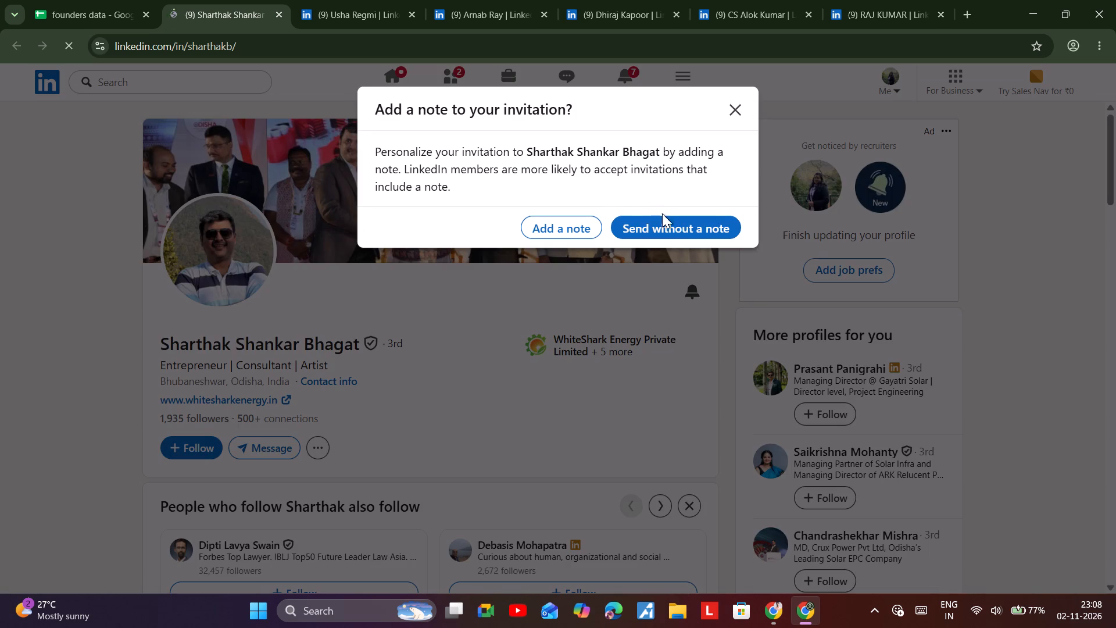
{"action": "left_click", "coordinate": [681, 226]}
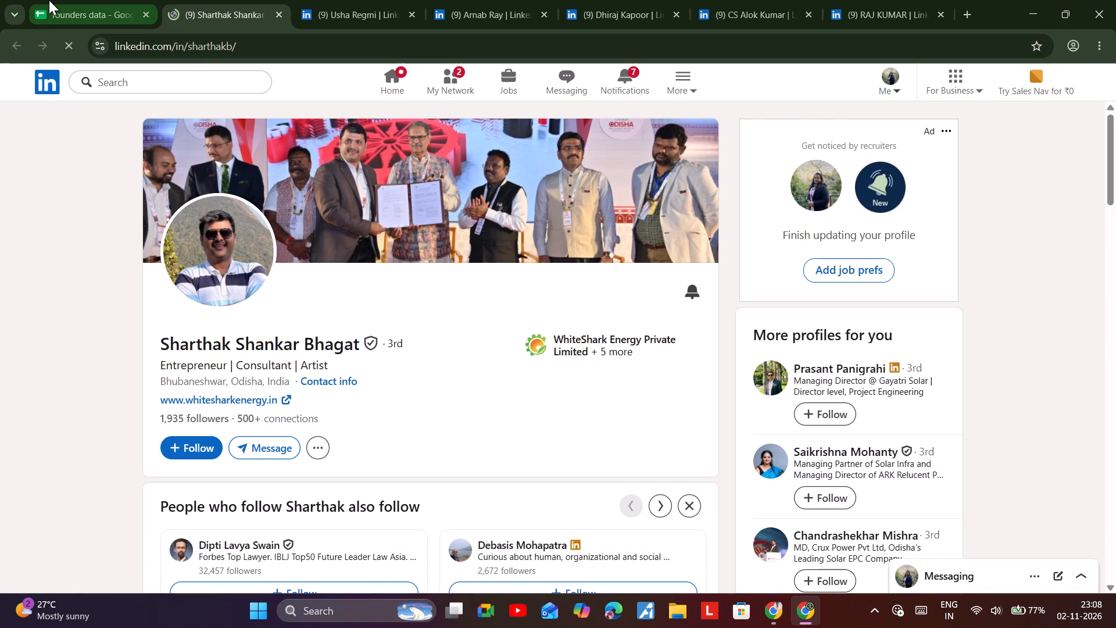
Open the LinkedIn profile linked in row 52 of the charul sheet and send a connection invitation without a note.
{"action": "left_click", "coordinate": [51, 0]}
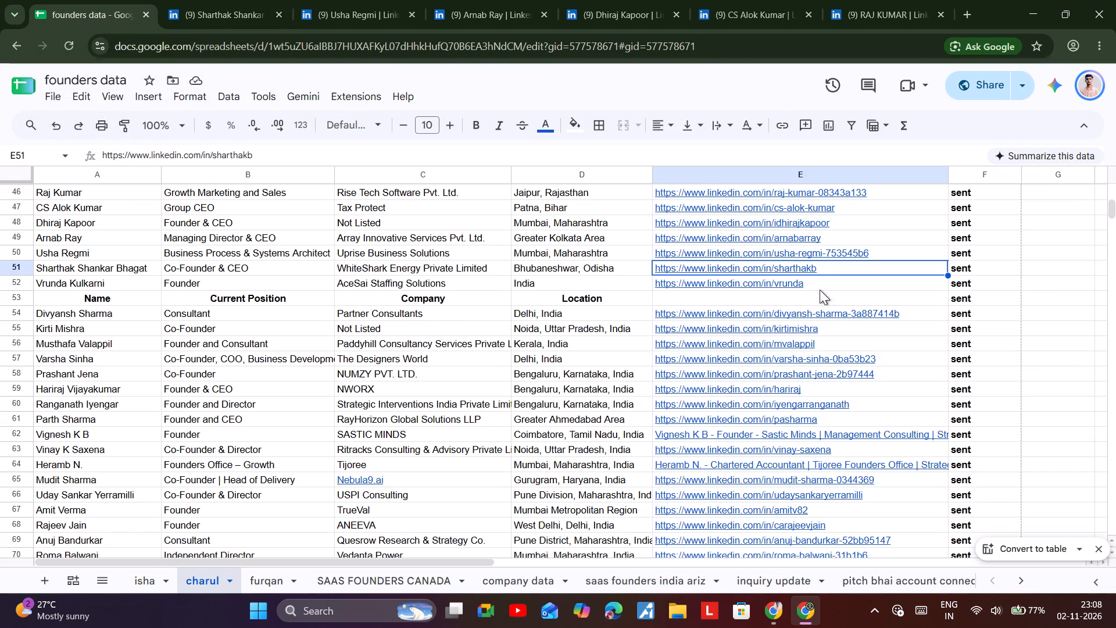
{"action": "left_click", "coordinate": [824, 278]}
{"action": "left_click", "coordinate": [721, 317]}
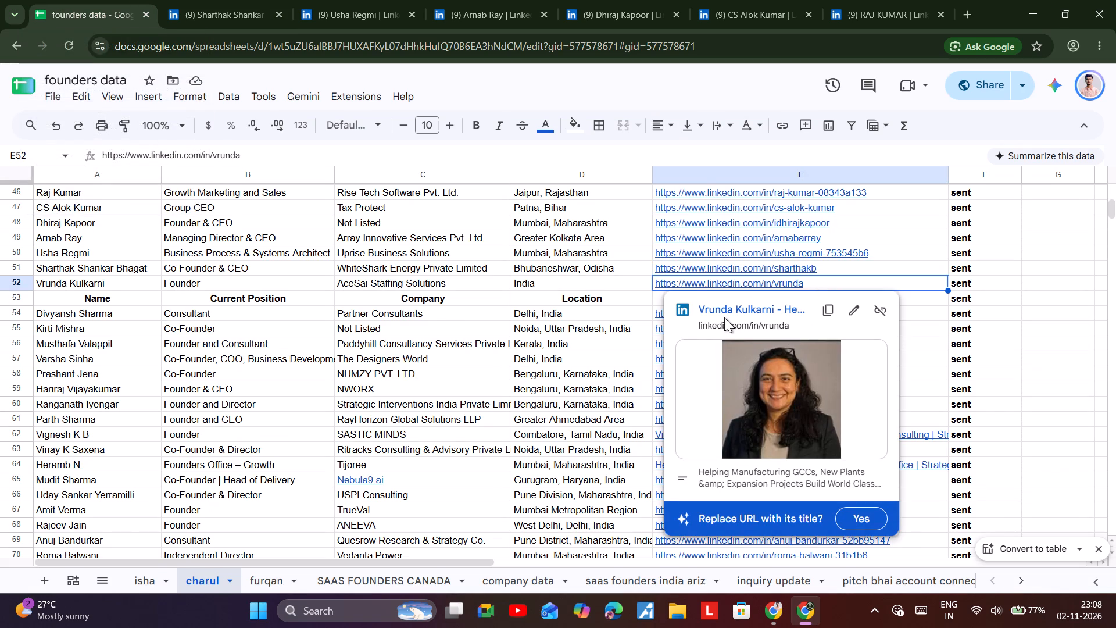
{"action": "left_click", "coordinate": [724, 316]}
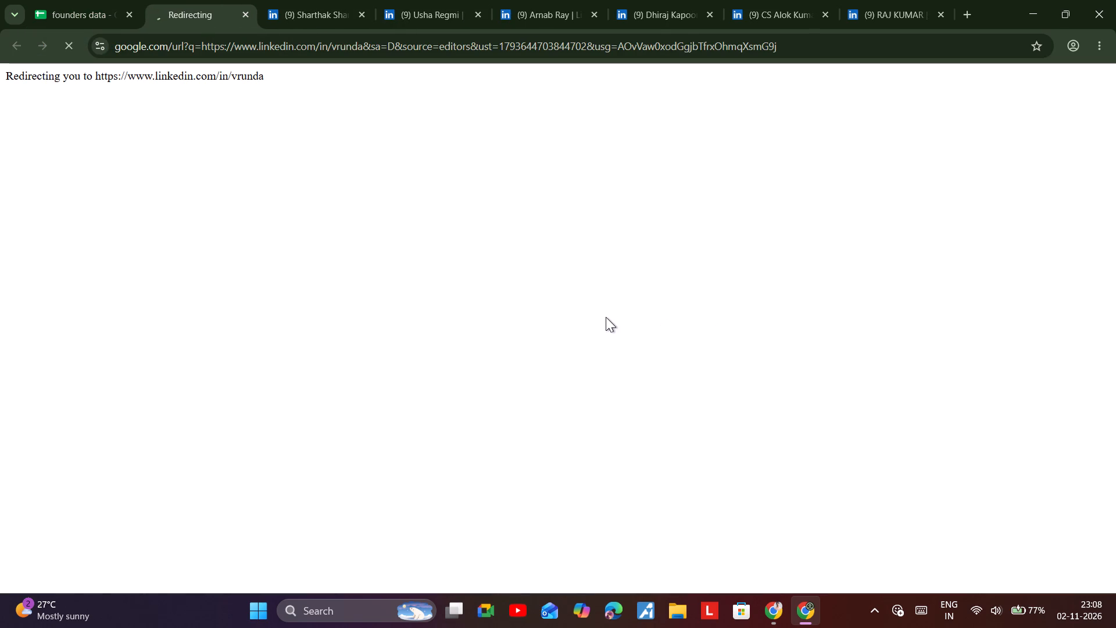
{"action": "left_click", "coordinate": [415, 459]}
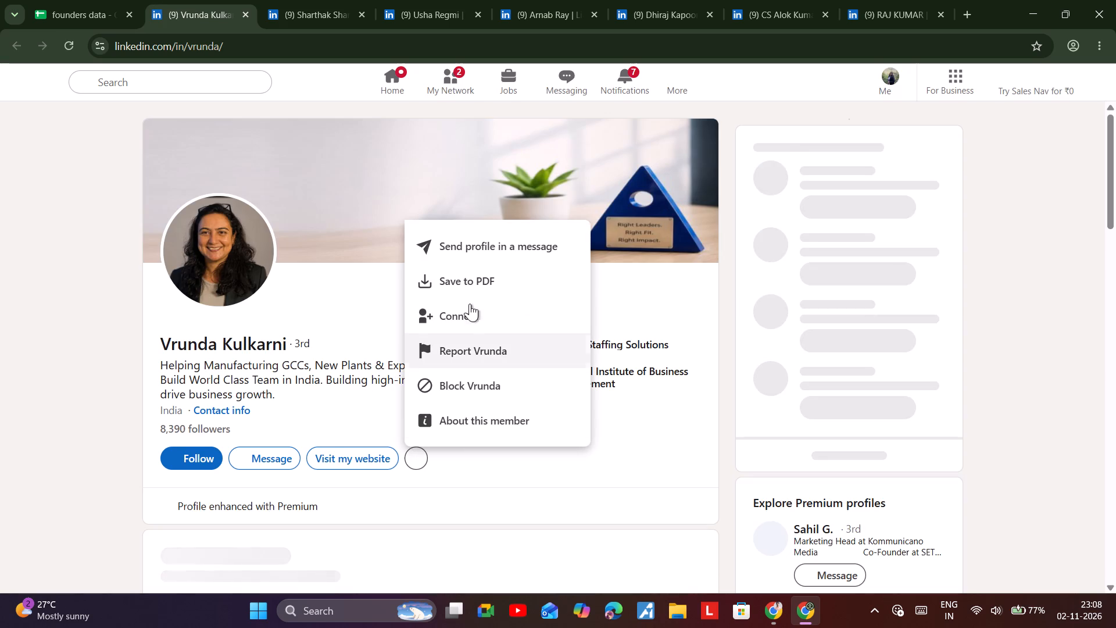
{"action": "left_click", "coordinate": [470, 304]}
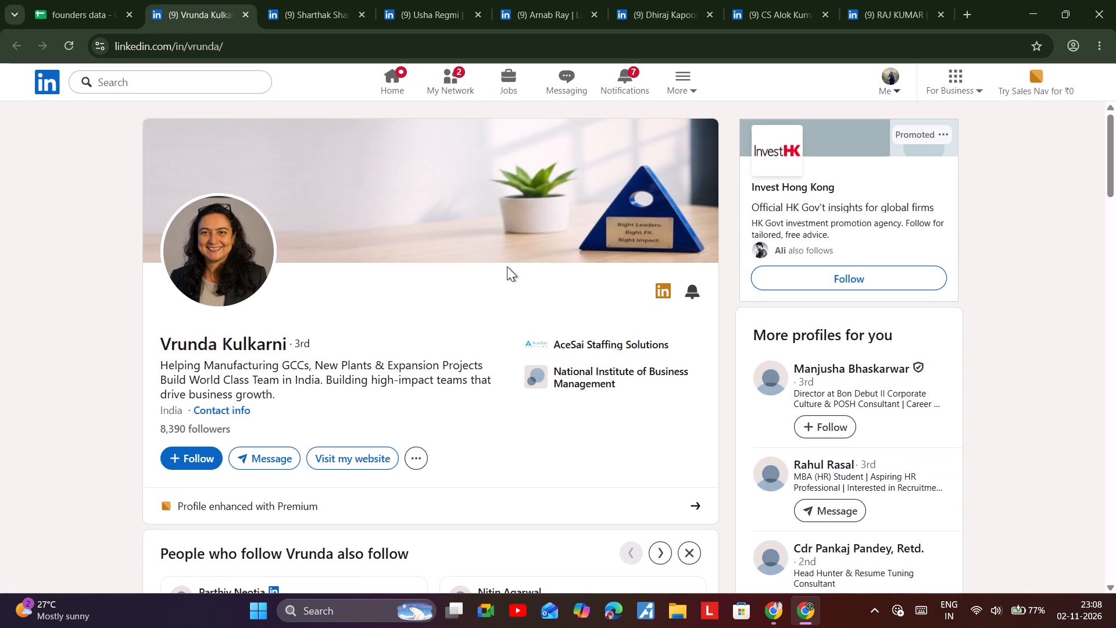
{"action": "left_click", "coordinate": [667, 223]}
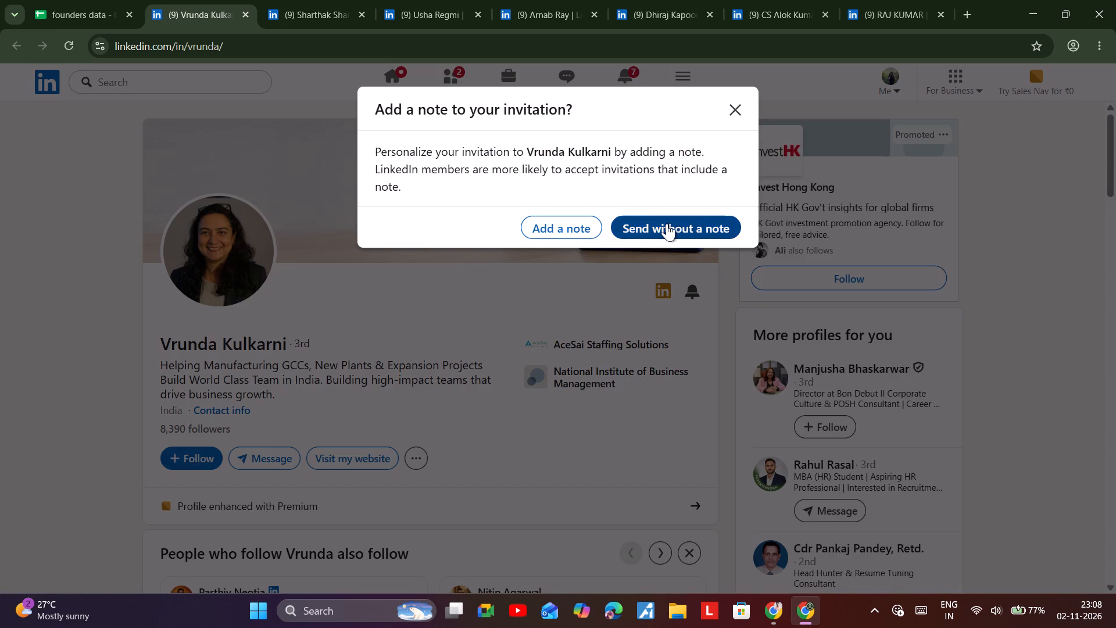
Accept the pending Learn AI with Piyush newsletter invitation in the LinkedIn network page.
{"action": "left_click_drag", "start_coordinate": [452, 59], "coordinate": [453, 71]}
{"action": "left_click", "coordinate": [456, 78]}
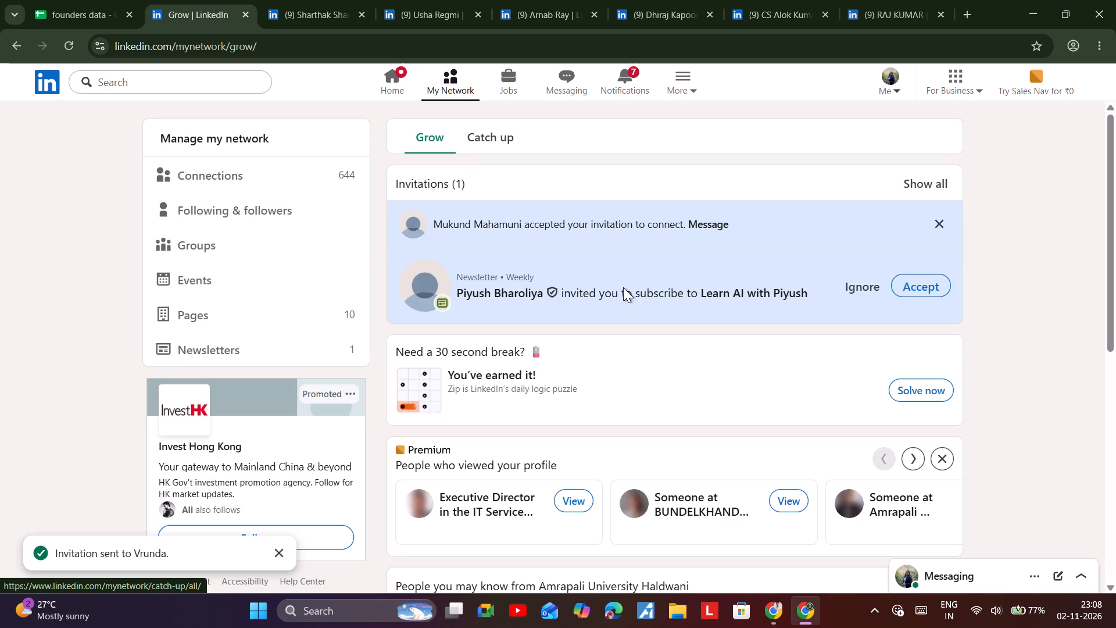
{"action": "left_click", "coordinate": [904, 281]}
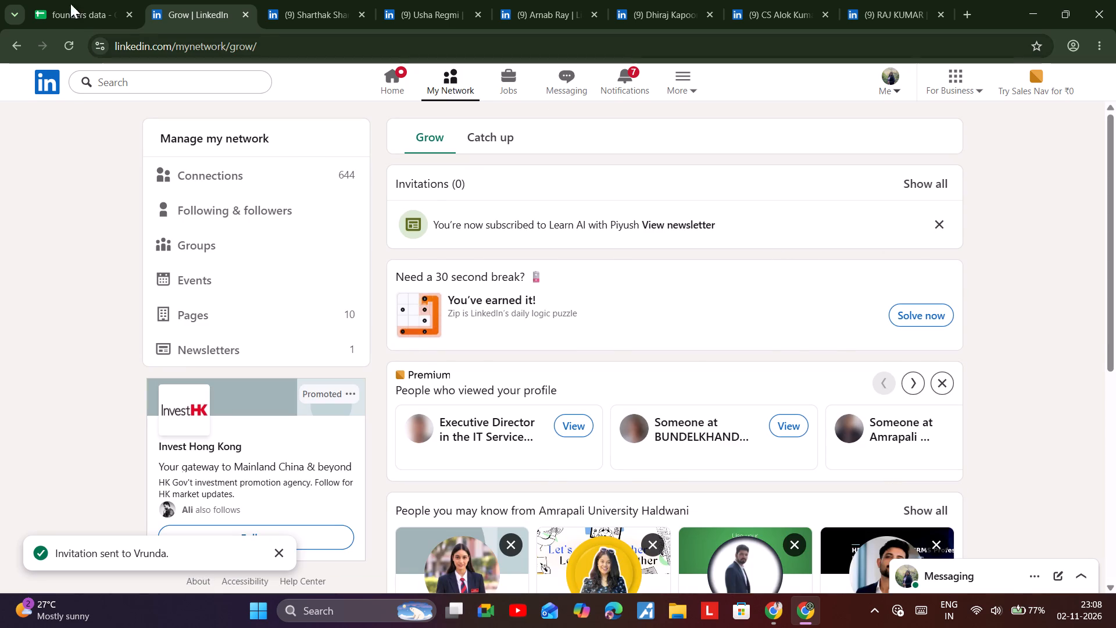
In the charul sheet of founders data, copy the charul label from F26 into F28:F52, replacing the sent entries.
{"action": "left_click", "coordinate": [73, 4]}
{"action": "scroll", "coordinate": [481, 395], "scroll_direction": "up", "scroll_amount": 3}
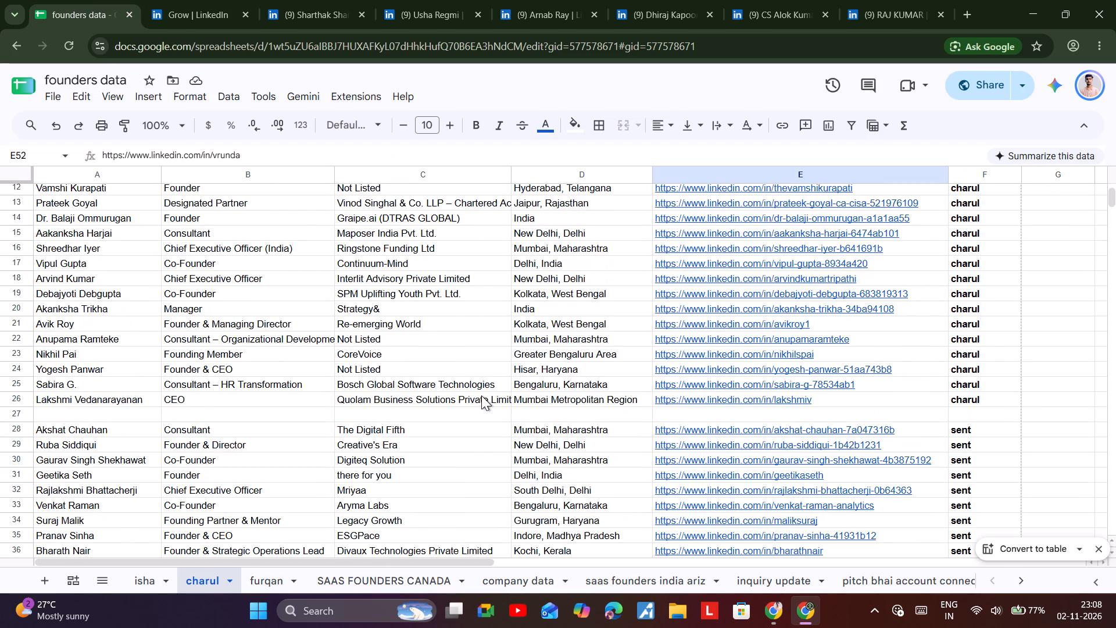
{"action": "left_click", "coordinate": [972, 398]}
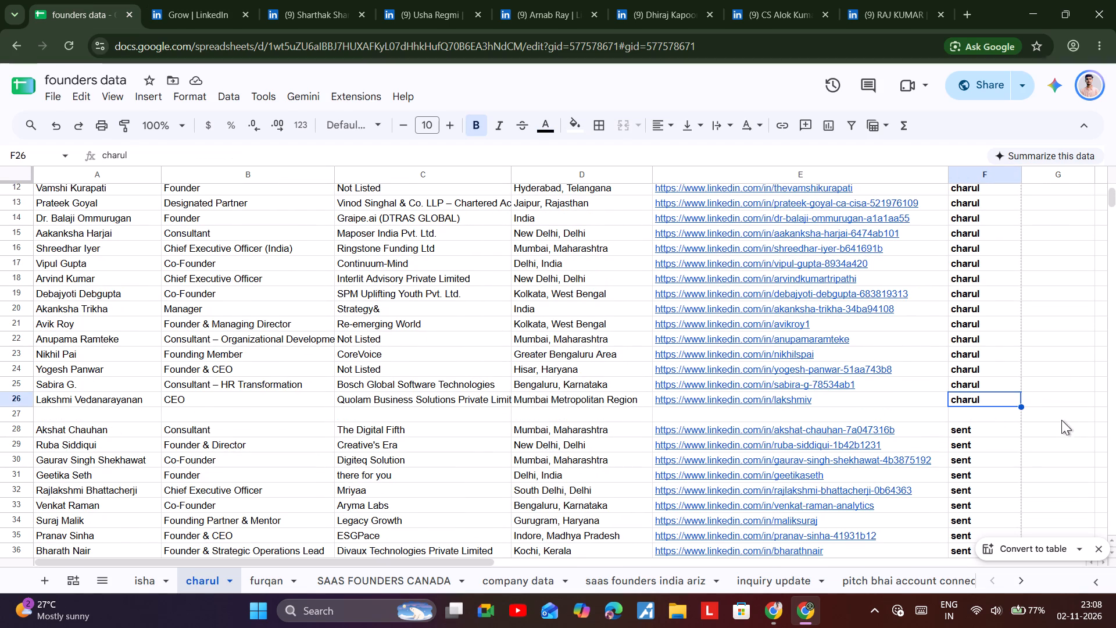
{"action": "right_click", "coordinate": [1001, 399]}
{"action": "left_click", "coordinate": [1043, 158]}
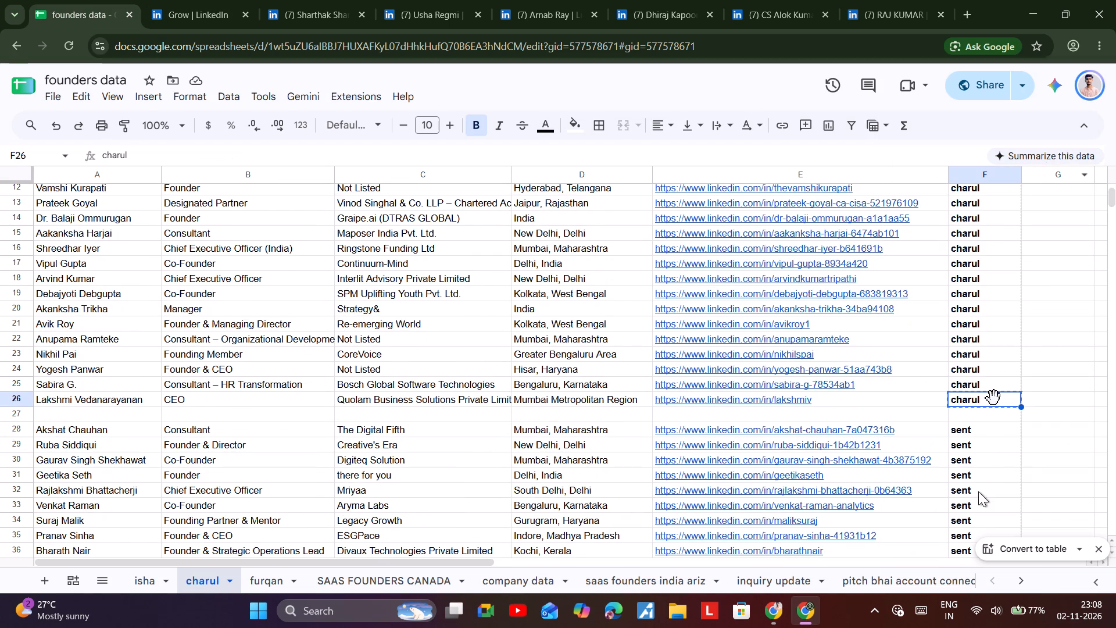
{"action": "scroll", "coordinate": [990, 407], "scroll_direction": "down", "scroll_amount": 1}
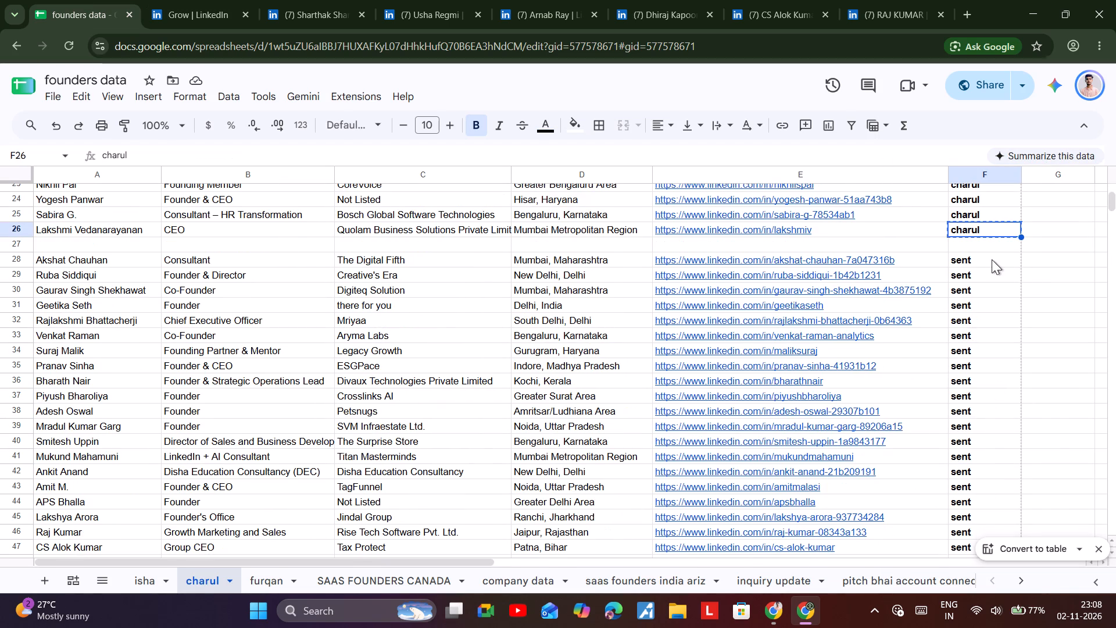
{"action": "left_click_drag", "start_coordinate": [992, 259], "coordinate": [1013, 570]}
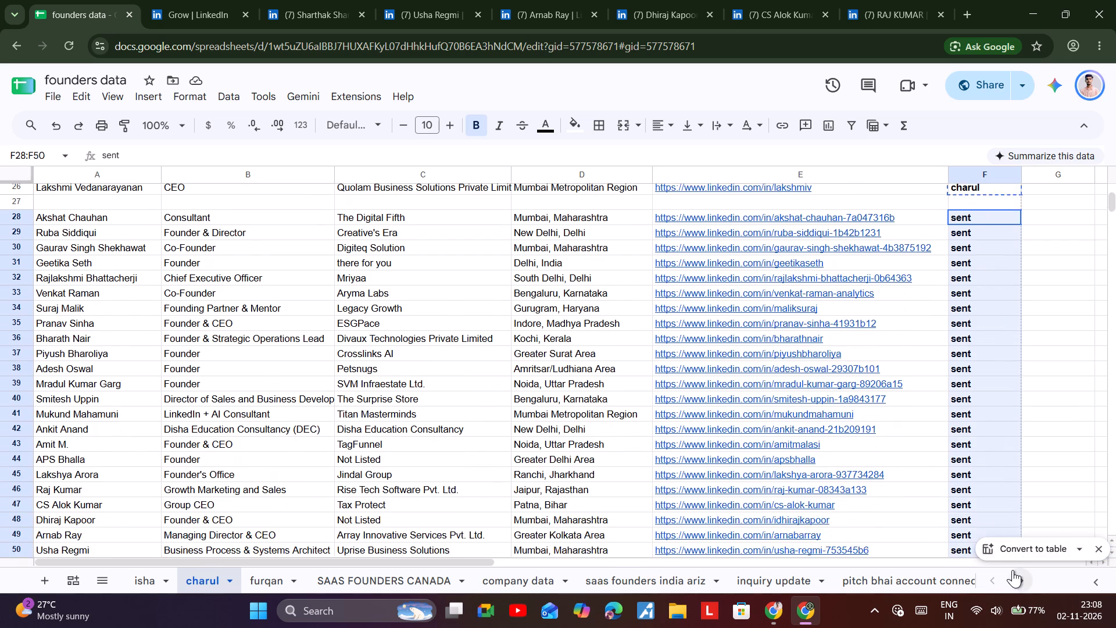
{"action": "left_click_drag", "start_coordinate": [1013, 570], "coordinate": [985, 468]}
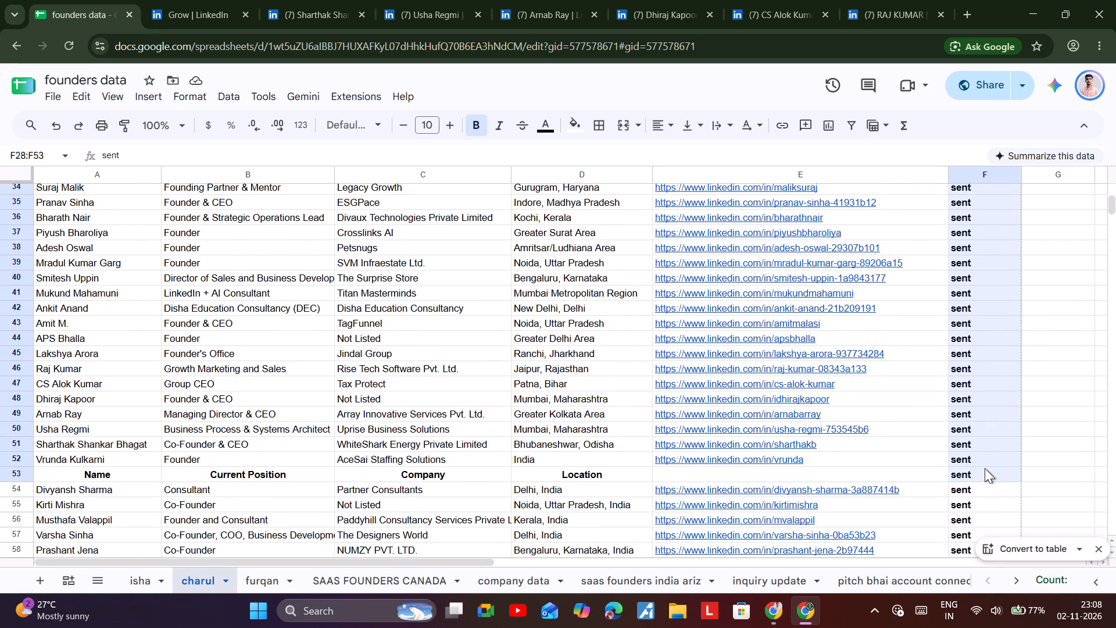
{"action": "left_click_drag", "start_coordinate": [985, 468], "coordinate": [949, 191]}
{"action": "right_click", "coordinate": [985, 462]}
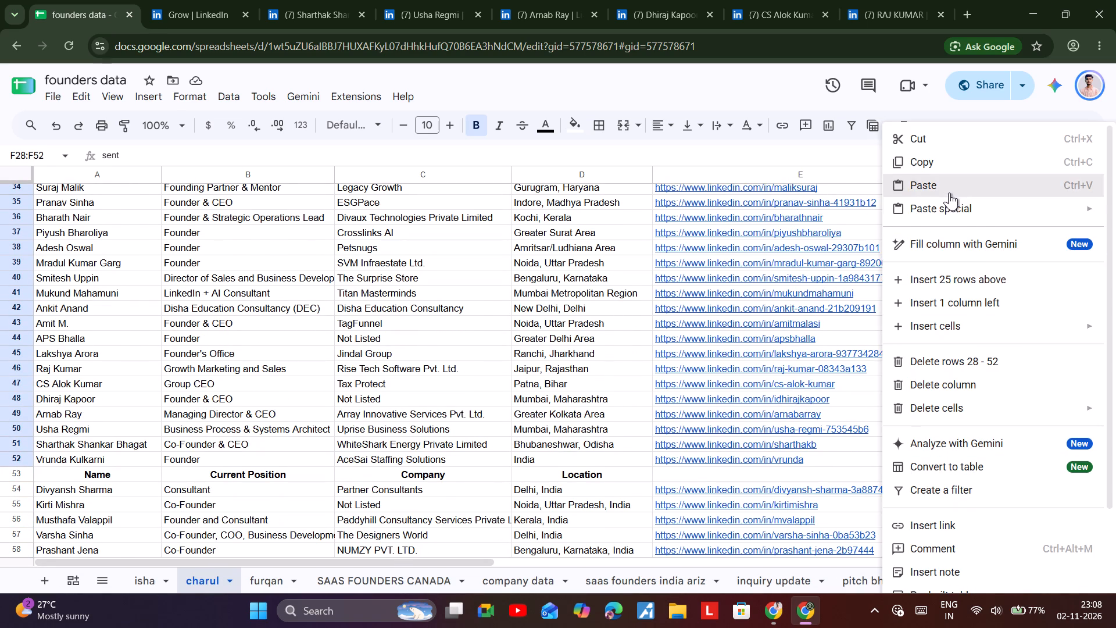
{"action": "left_click", "coordinate": [927, 178]}
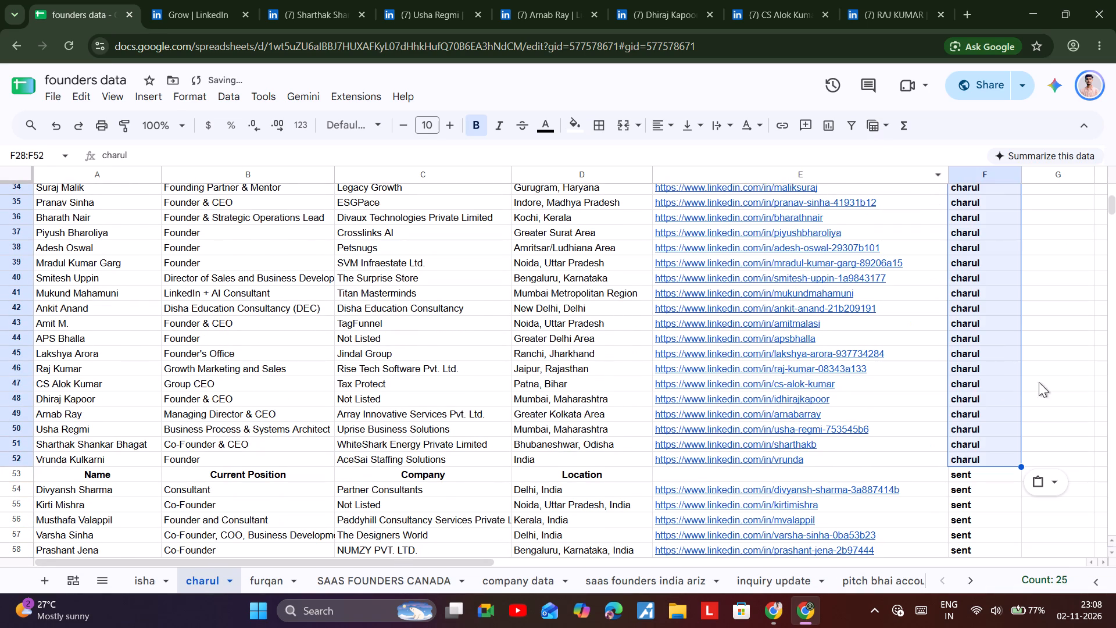
{"action": "left_click", "coordinate": [1069, 368]}
Blank out the status cell F53 on the repeated header row of the charul sheet.
{"action": "left_click", "coordinate": [957, 480]}
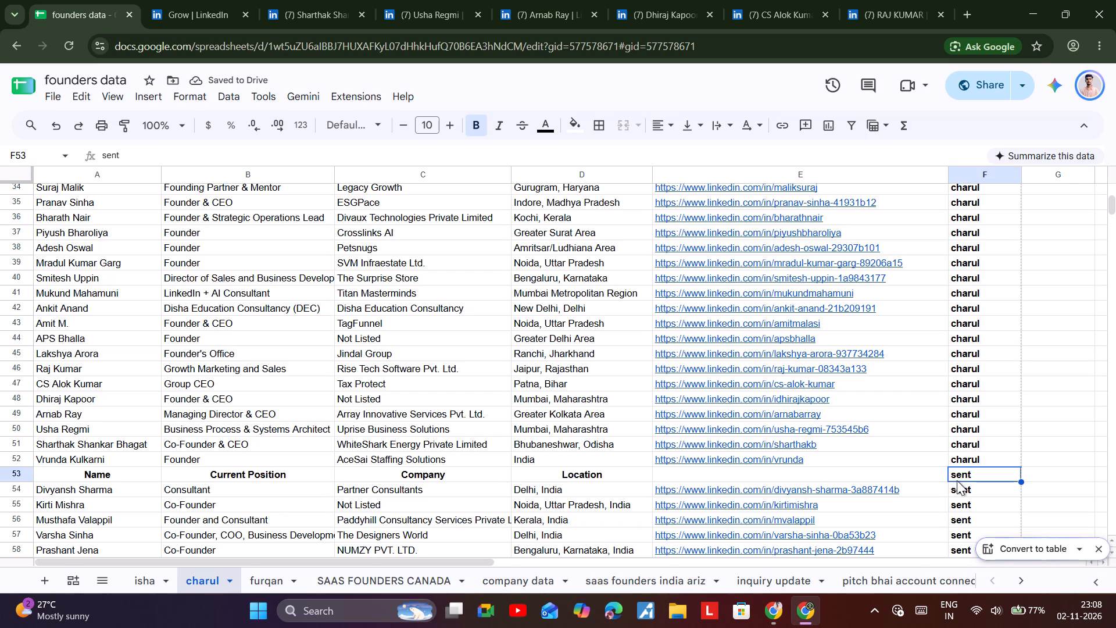
{"action": "key", "text": "space"}
{"action": "left_click", "coordinate": [979, 508]}
{"action": "scroll", "coordinate": [869, 459], "scroll_direction": "down", "scroll_amount": 3}
{"action": "scroll", "coordinate": [869, 459], "scroll_direction": "up", "scroll_amount": 3}
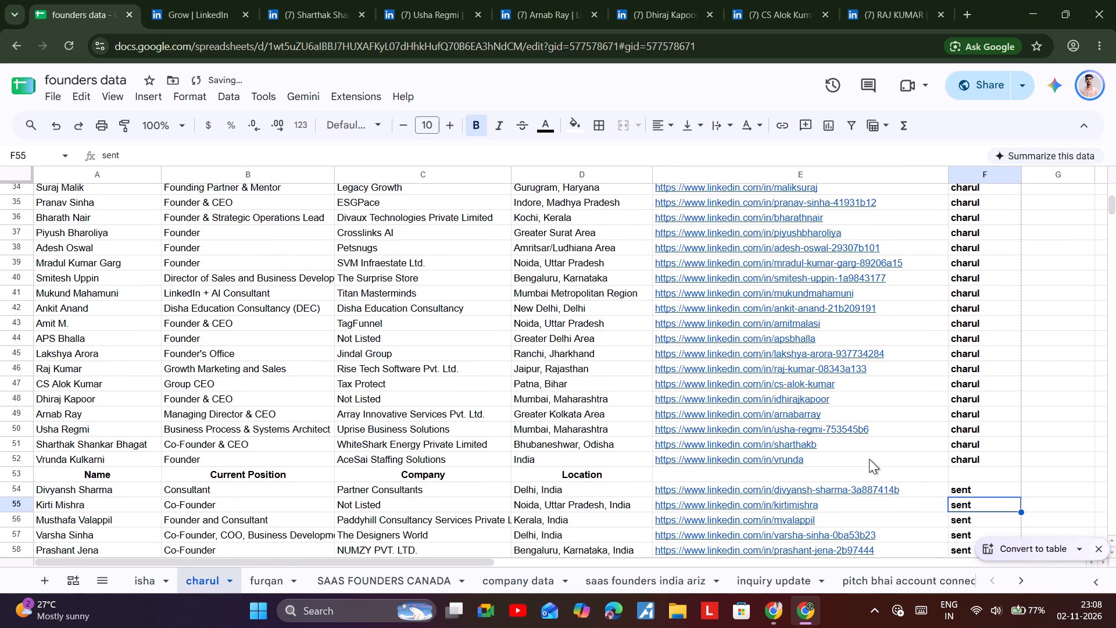
Close the charul browser window and open LinkedIn in the brain Chrome profile.
{"action": "left_click", "coordinate": [1087, 0]}
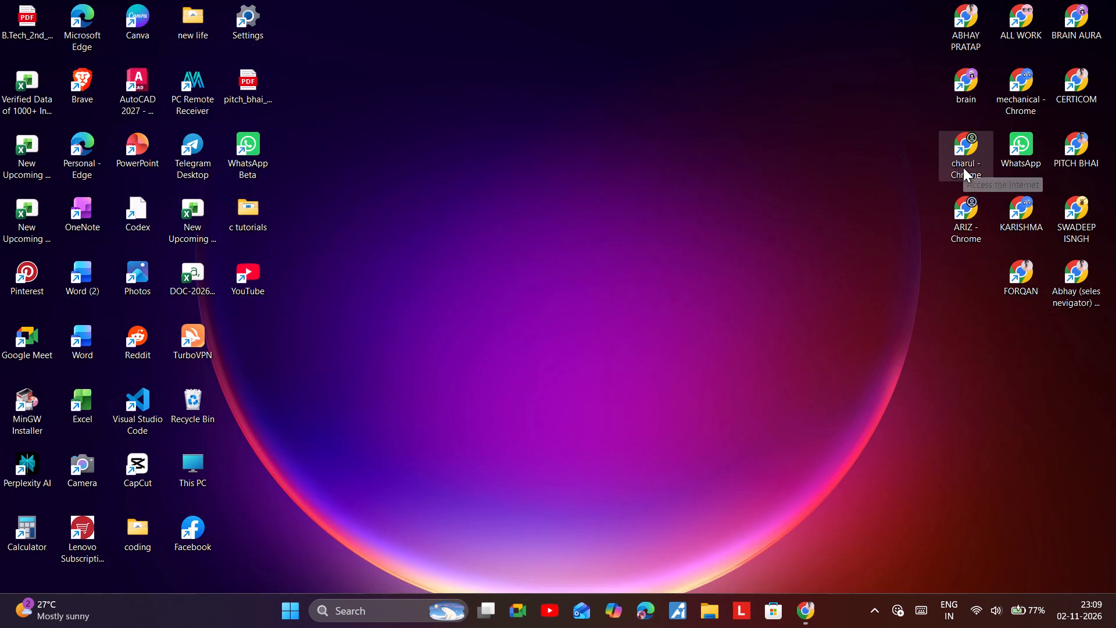
{"action": "double_click", "coordinate": [974, 99]}
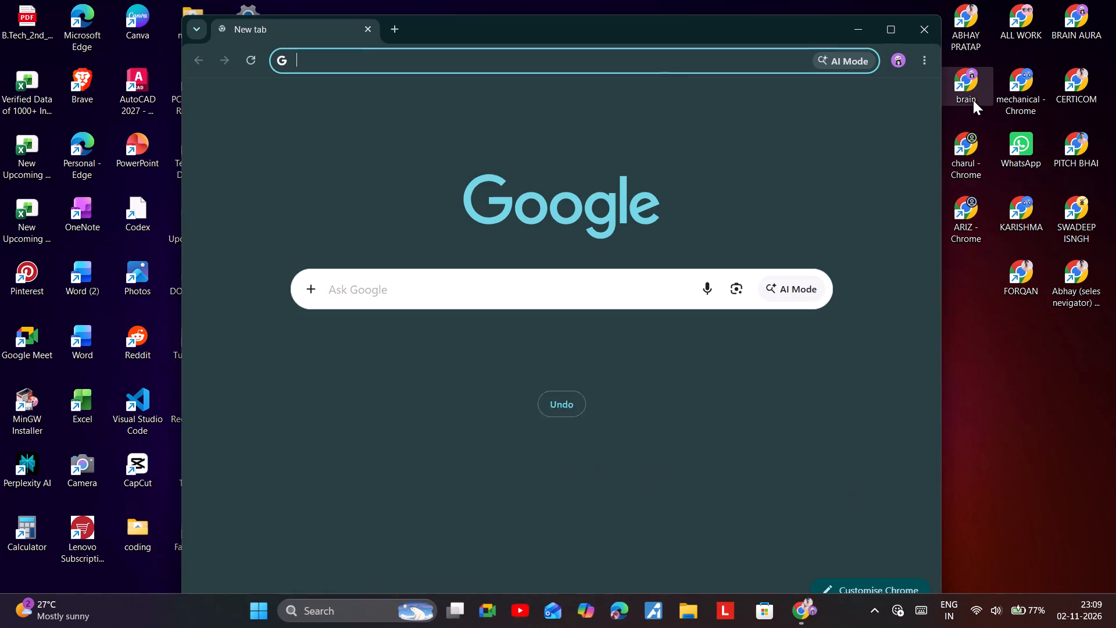
{"action": "left_click", "coordinate": [888, 24]}
{"action": "left_click", "coordinate": [452, 422]}
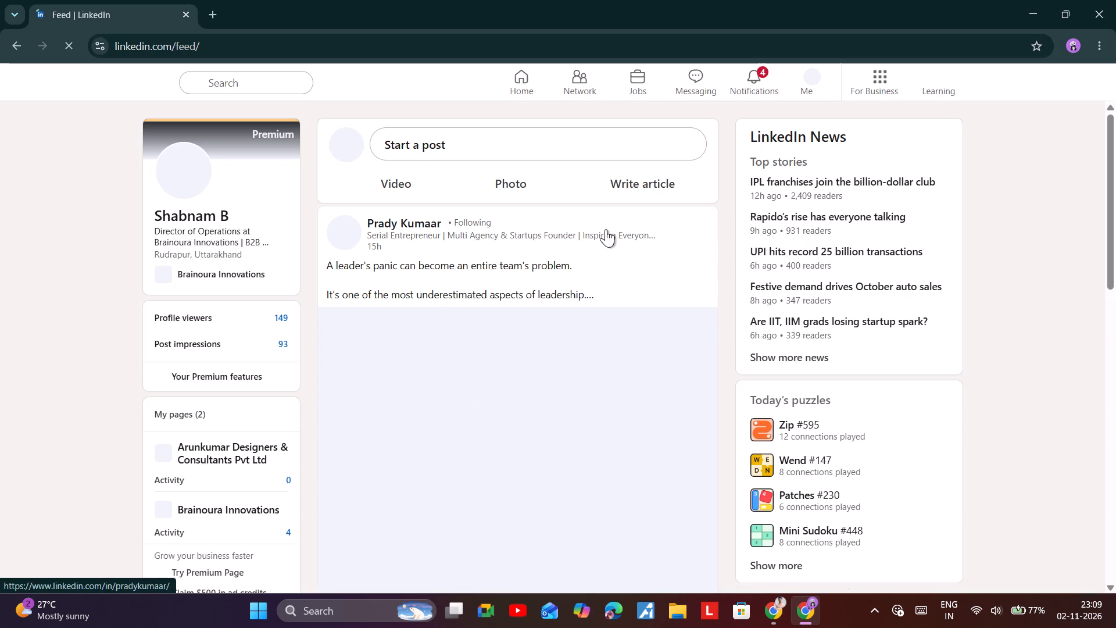
Open Google Sheets in a new tab of the brain Chrome profile.
{"action": "left_click", "coordinate": [214, 9]}
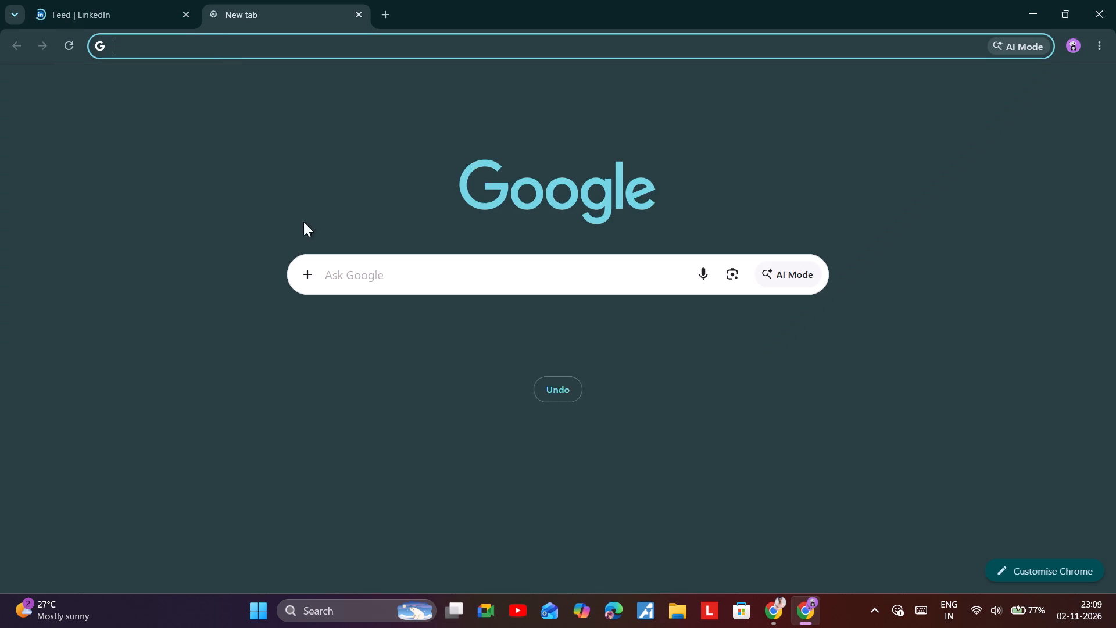
{"action": "left_click", "coordinate": [450, 420]}
{"action": "left_click", "coordinate": [578, 395]}
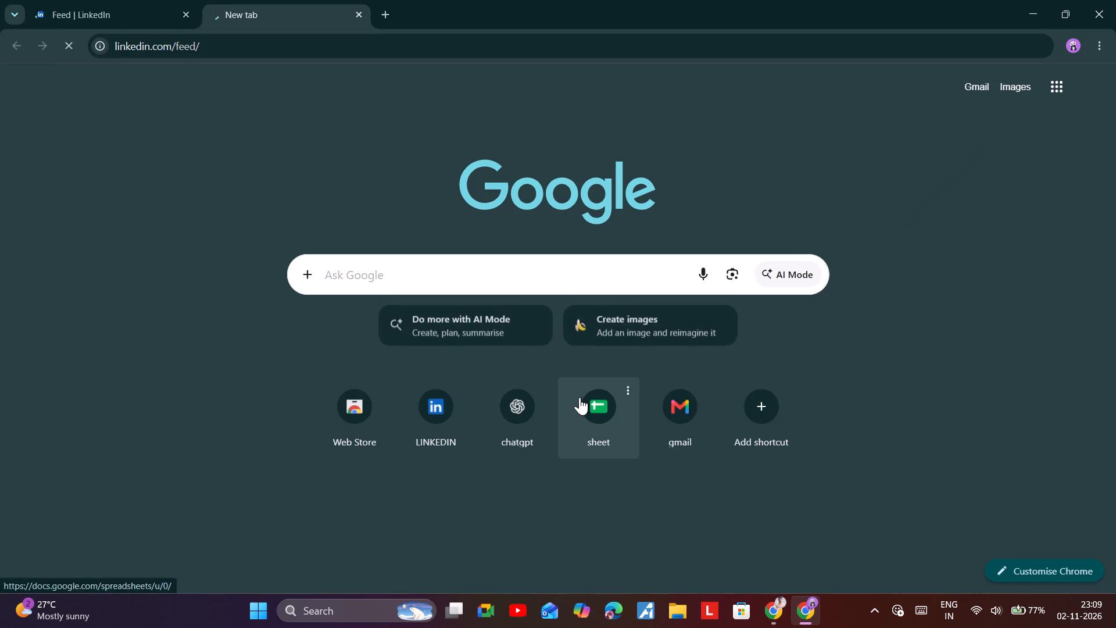
{"action": "left_click", "coordinate": [590, 409]}
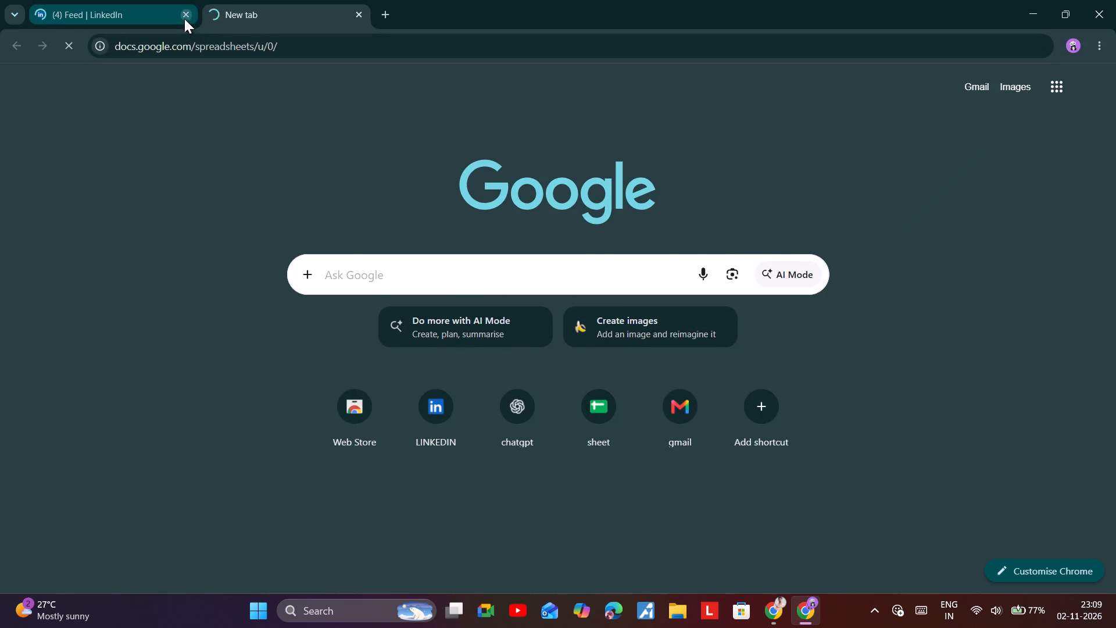
View the signed-in account's own LinkedIn profile page and reload it.
{"action": "left_click", "coordinate": [115, 0]}
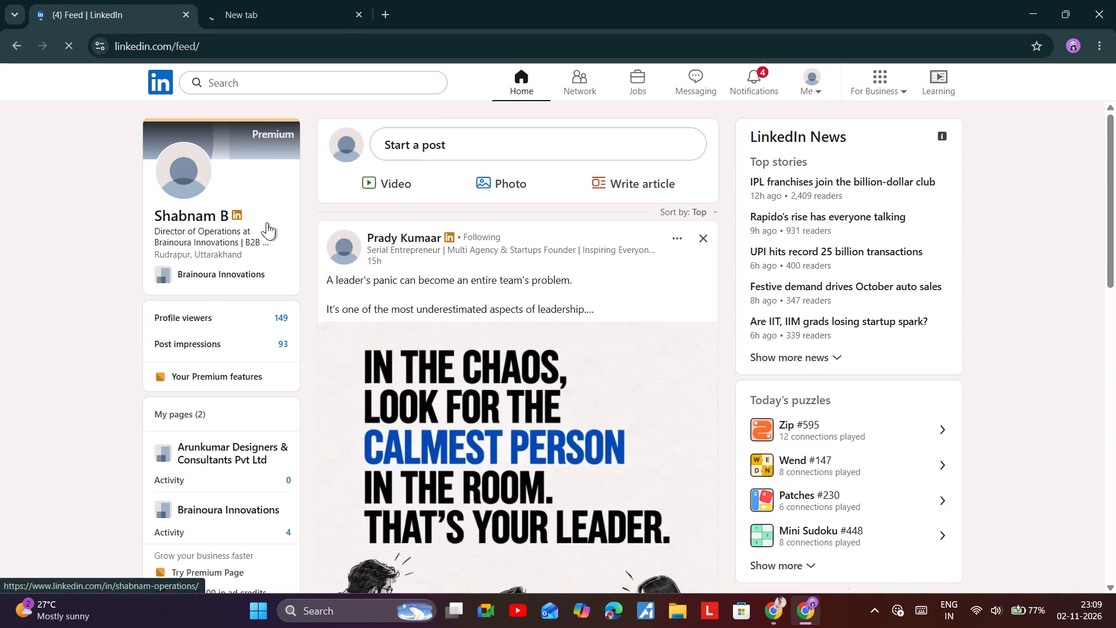
{"action": "left_click", "coordinate": [257, 210]}
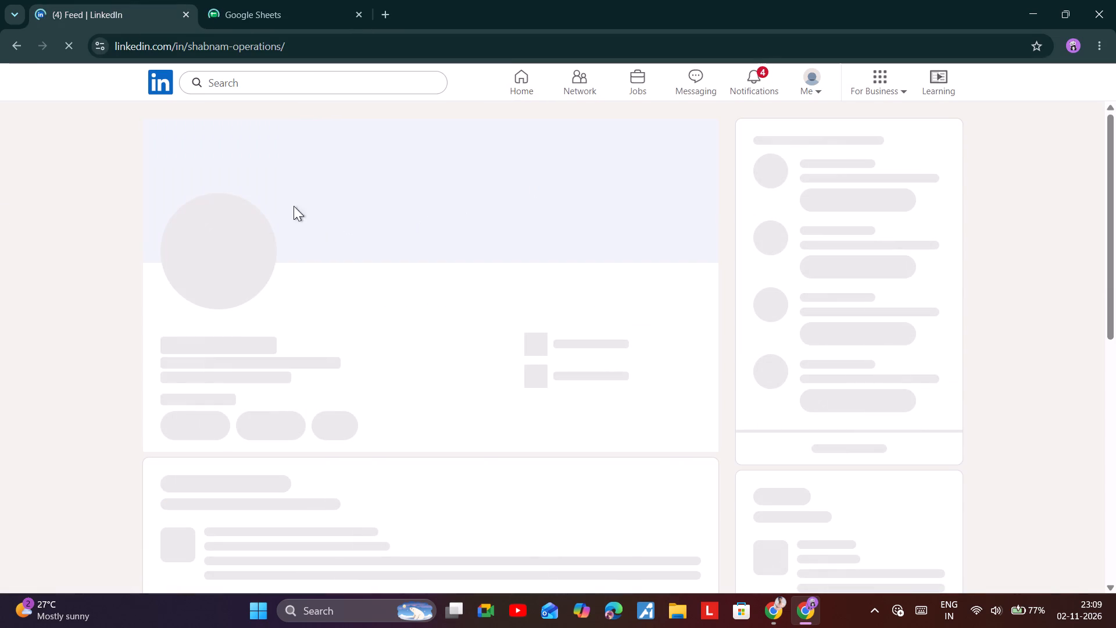
{"action": "right_click", "coordinate": [3, 202]}
{"action": "left_click", "coordinate": [78, 265]}
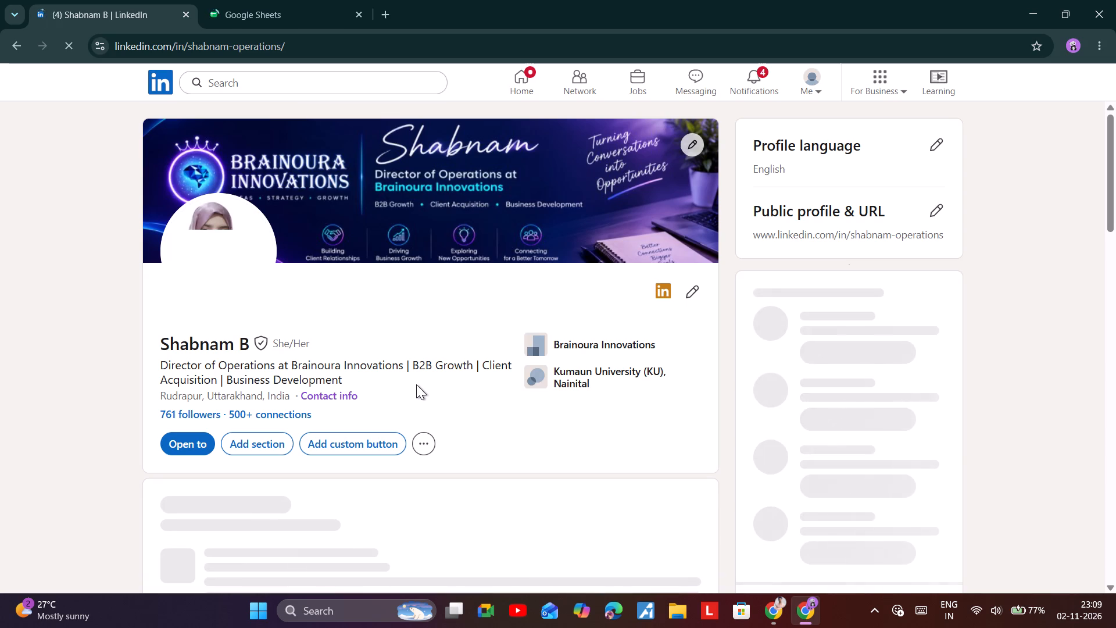
Switch to the Google Sheets home page with the recent spreadsheets.
{"action": "left_click", "coordinate": [206, 0]}
{"action": "left_click", "coordinate": [3, 0]}
{"action": "left_click", "coordinate": [163, 10]}
{"action": "left_click", "coordinate": [293, 8]}
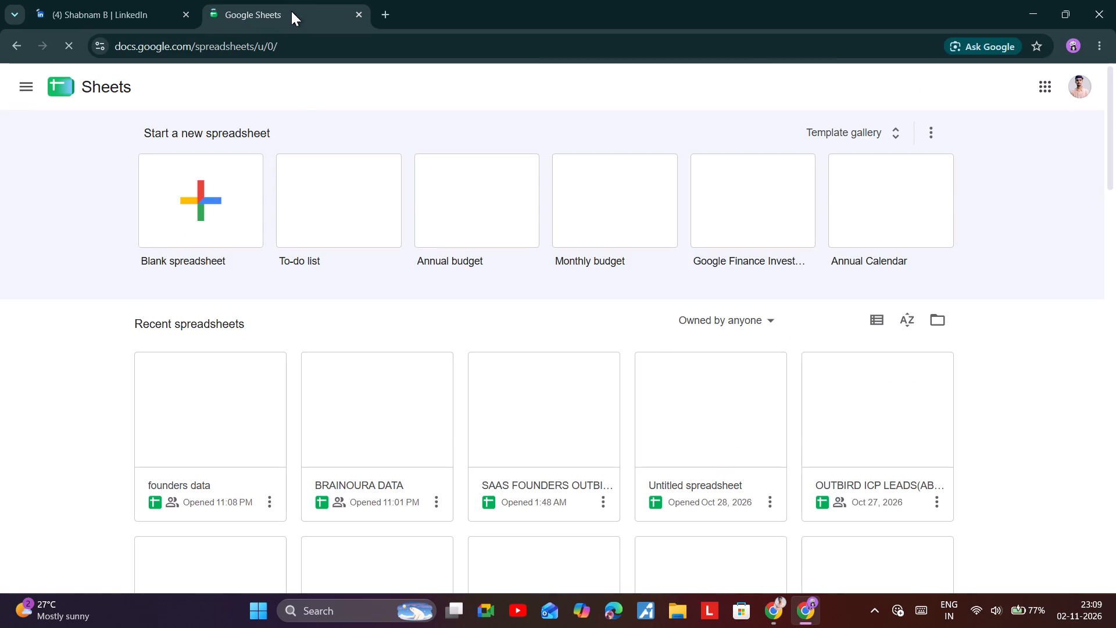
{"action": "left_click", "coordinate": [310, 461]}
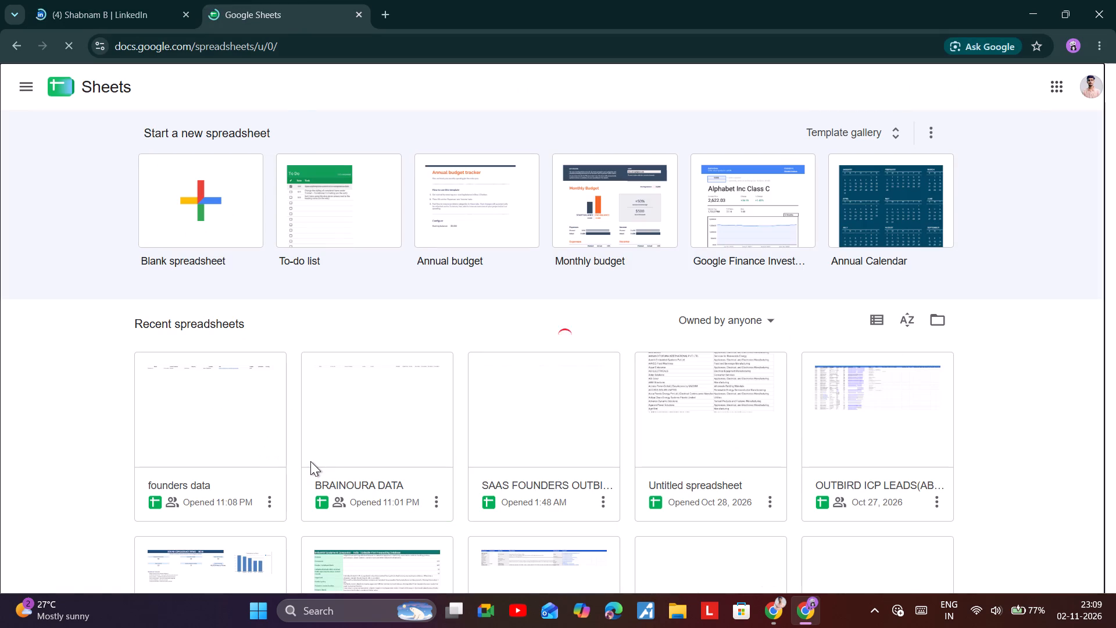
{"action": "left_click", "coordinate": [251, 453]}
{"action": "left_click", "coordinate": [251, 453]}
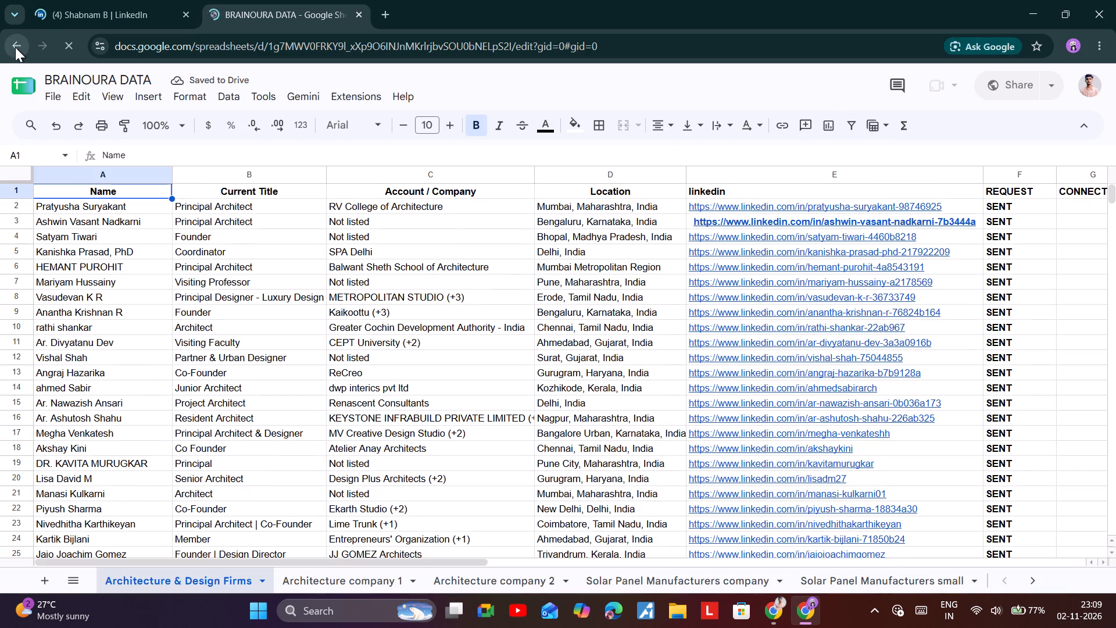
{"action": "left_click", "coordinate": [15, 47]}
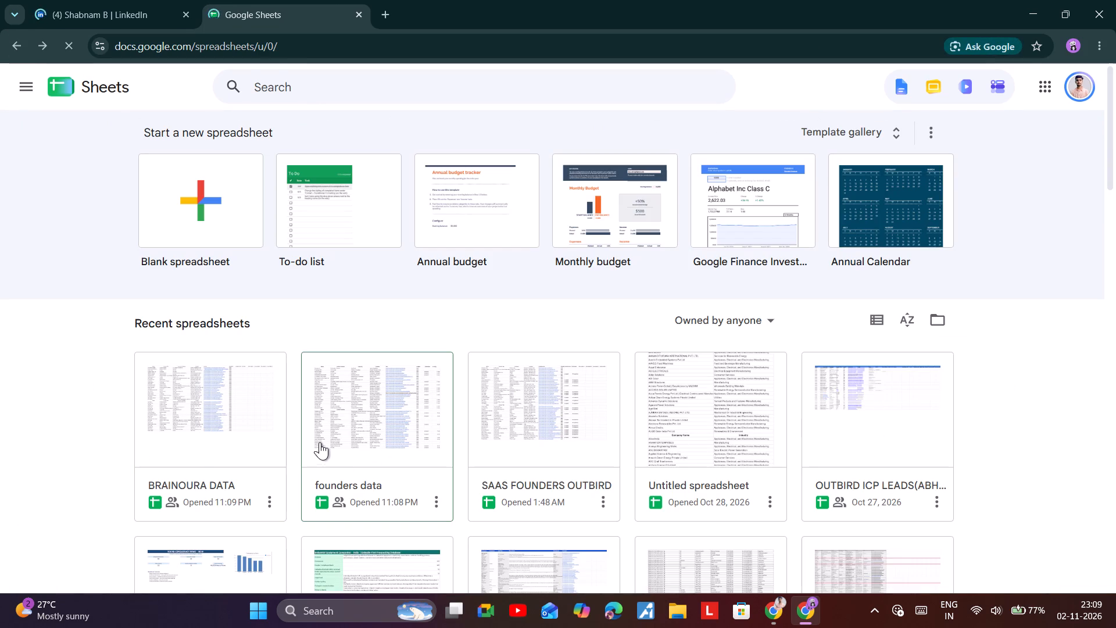
Open the founders data spreadsheet from the recent spreadsheets.
{"action": "left_click", "coordinate": [320, 441]}
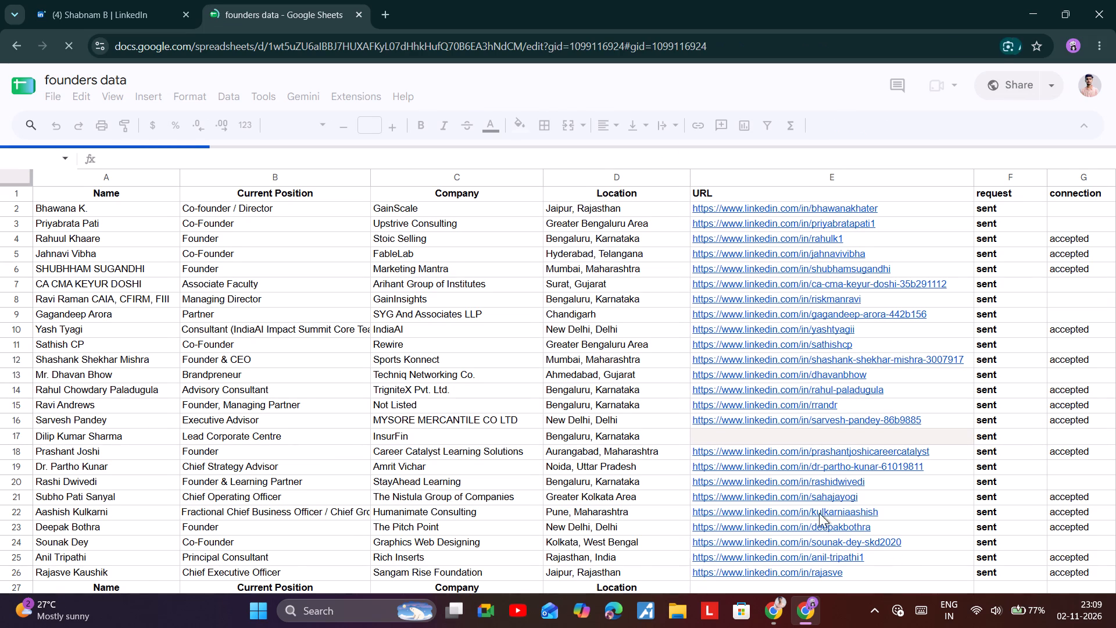
Blank out the request label of header row 287 in the isha sheet, where the sent rows end.
{"action": "scroll", "coordinate": [721, 501], "scroll_direction": "down", "scroll_amount": 2}
{"action": "scroll", "coordinate": [503, 501], "scroll_direction": "up", "scroll_amount": 2}
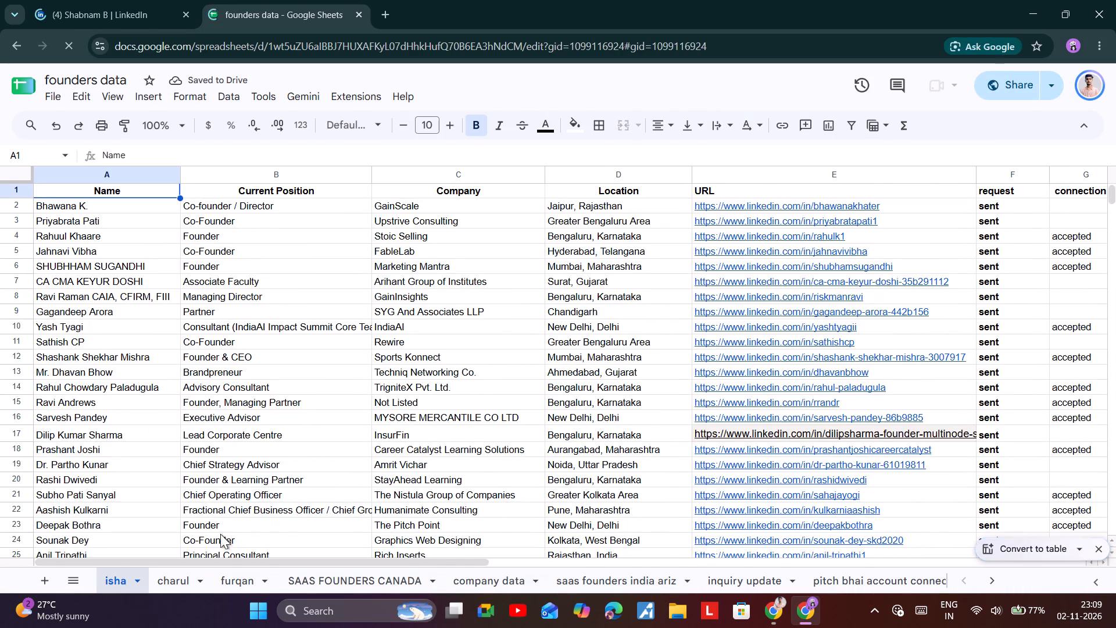
{"action": "scroll", "coordinate": [826, 487], "scroll_direction": "down", "scroll_amount": 20}
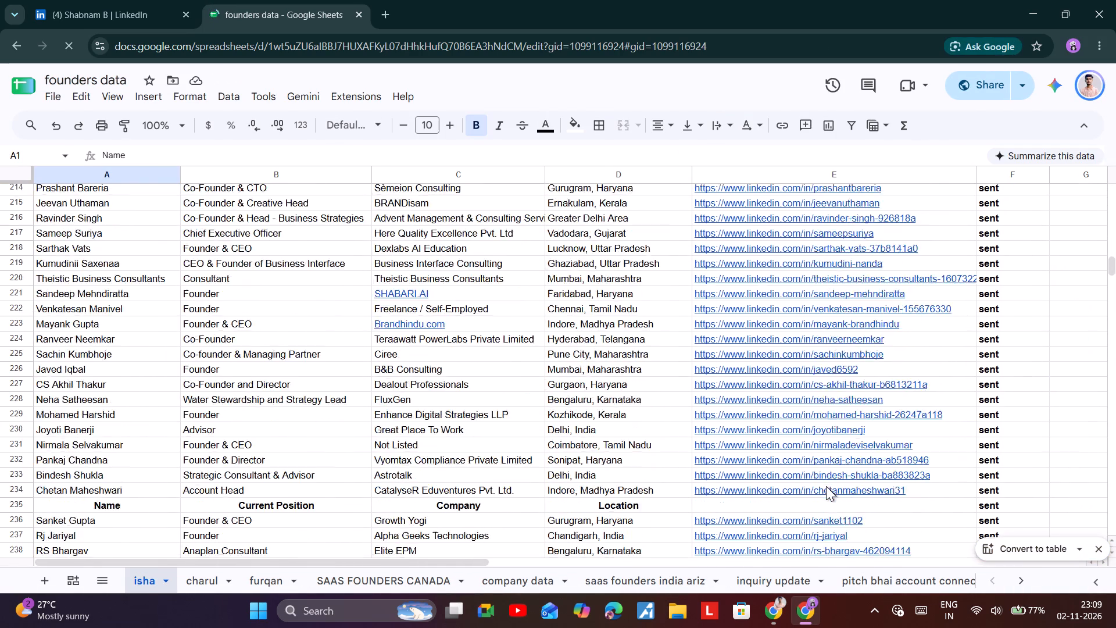
{"action": "scroll", "coordinate": [826, 486], "scroll_direction": "down", "scroll_amount": 17}
{"action": "scroll", "coordinate": [826, 483], "scroll_direction": "up", "scroll_amount": 6}
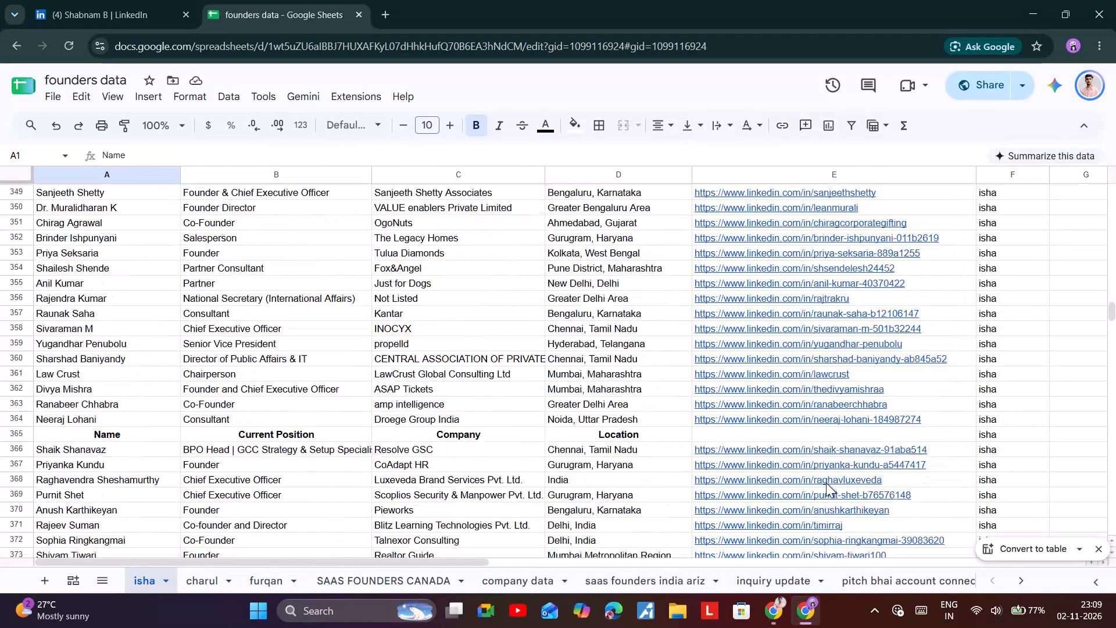
{"action": "scroll", "coordinate": [826, 483], "scroll_direction": "up", "scroll_amount": 8}
{"action": "scroll", "coordinate": [826, 483], "scroll_direction": "down", "scroll_amount": 2}
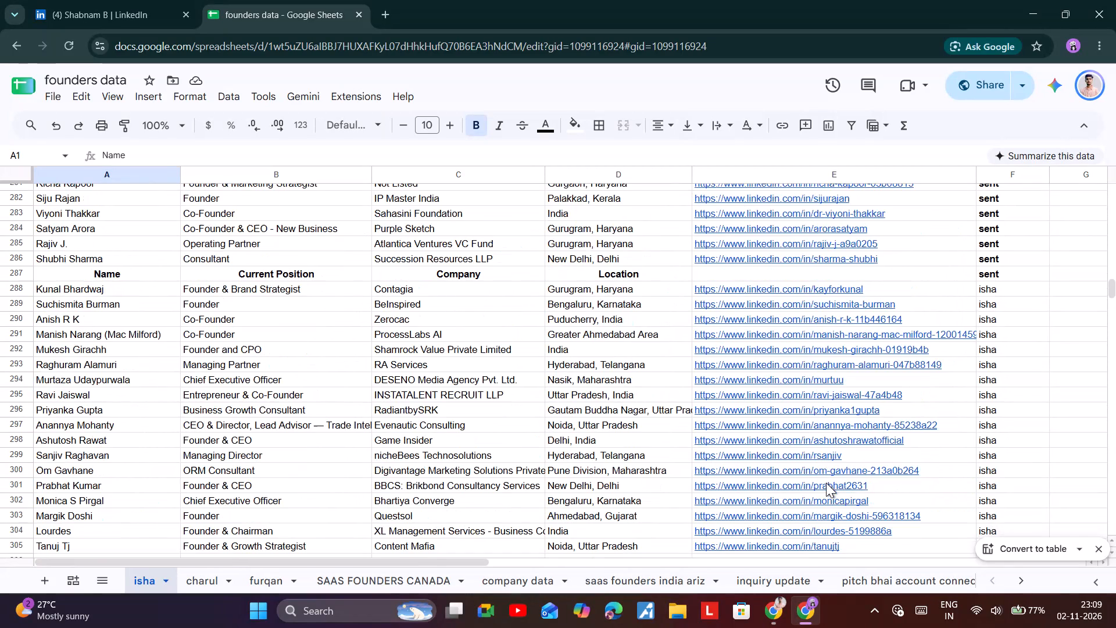
{"action": "left_click", "coordinate": [1000, 268]}
{"action": "key", "text": "space"}
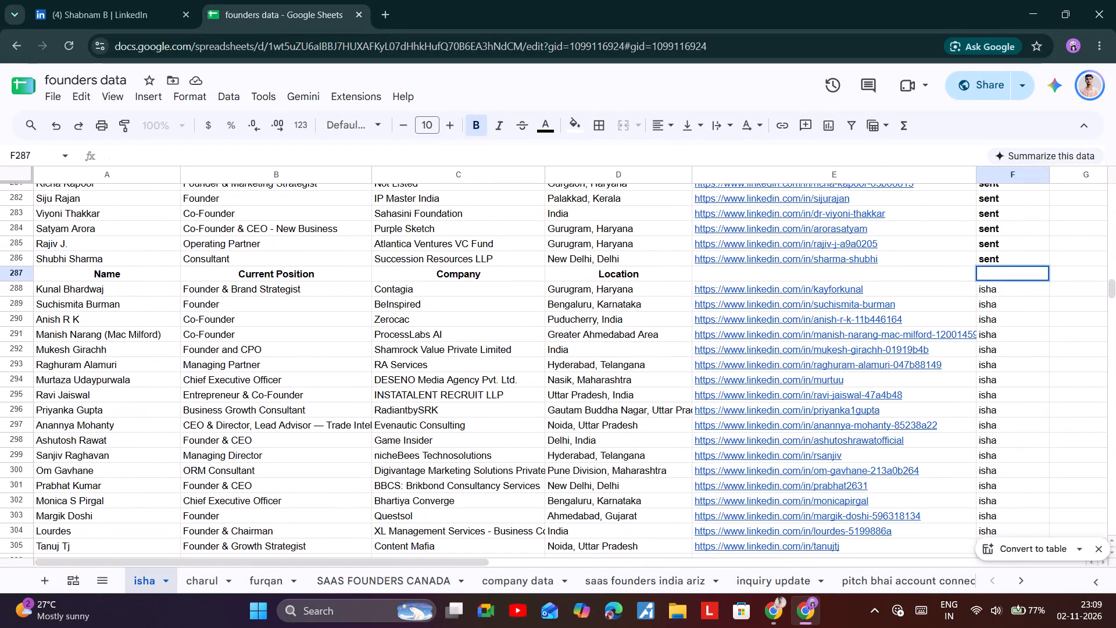
{"action": "left_click", "coordinate": [971, 270]}
Open the LinkedIn profile linked in row 262, send a connection invitation without a note, and return to the sheet.
{"action": "scroll", "coordinate": [970, 273], "scroll_direction": "up", "scroll_amount": 2}
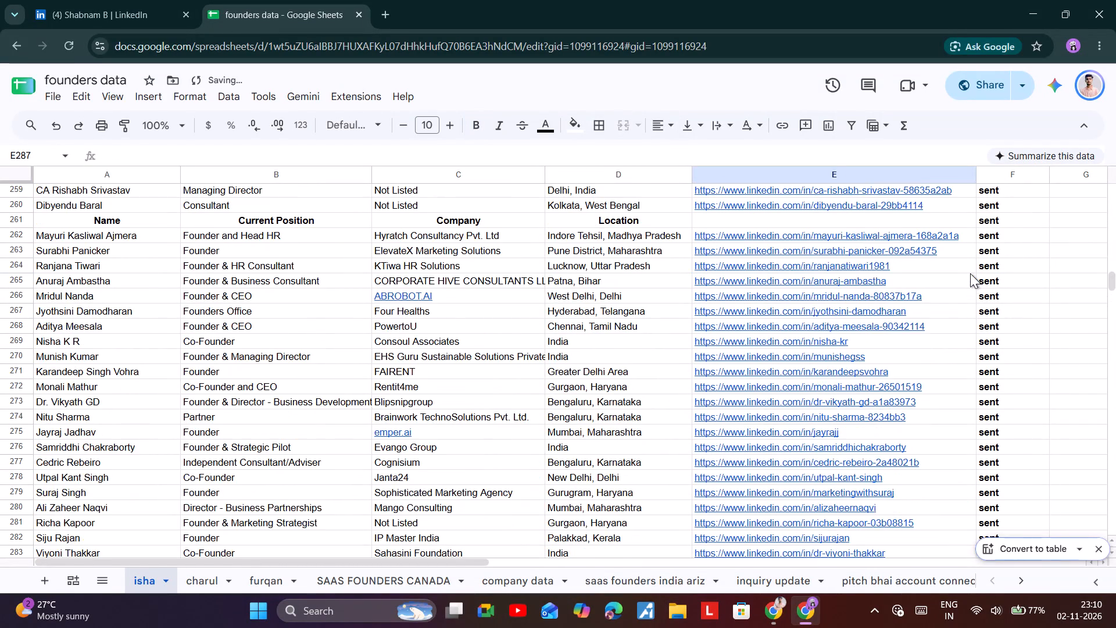
{"action": "scroll", "coordinate": [970, 273], "scroll_direction": "up", "scroll_amount": 1}
{"action": "left_click", "coordinate": [954, 410]}
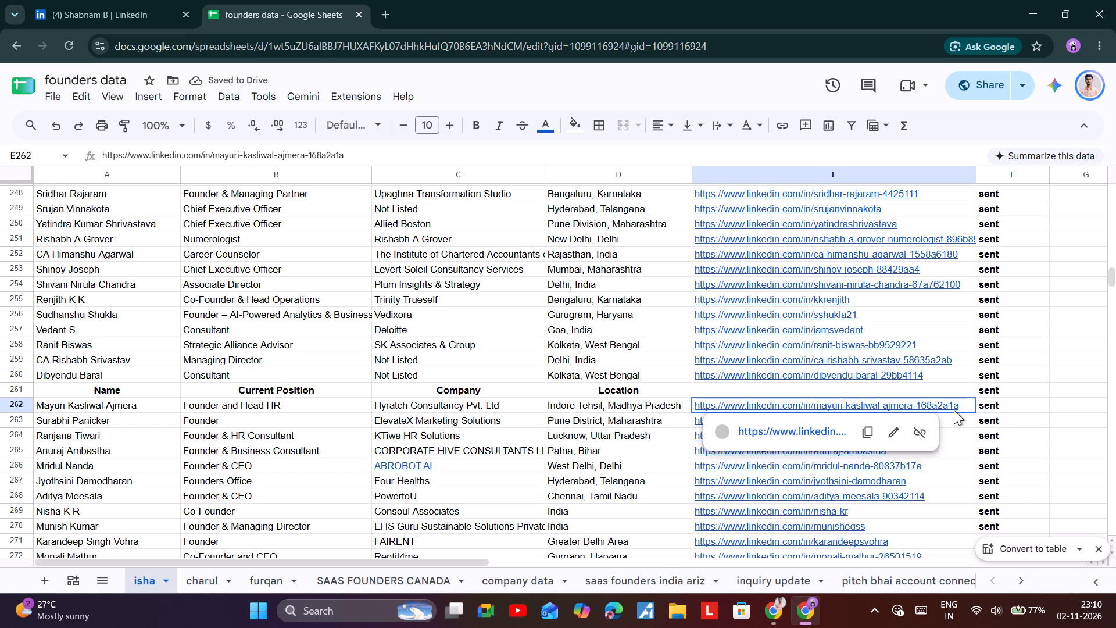
{"action": "left_click", "coordinate": [796, 434]}
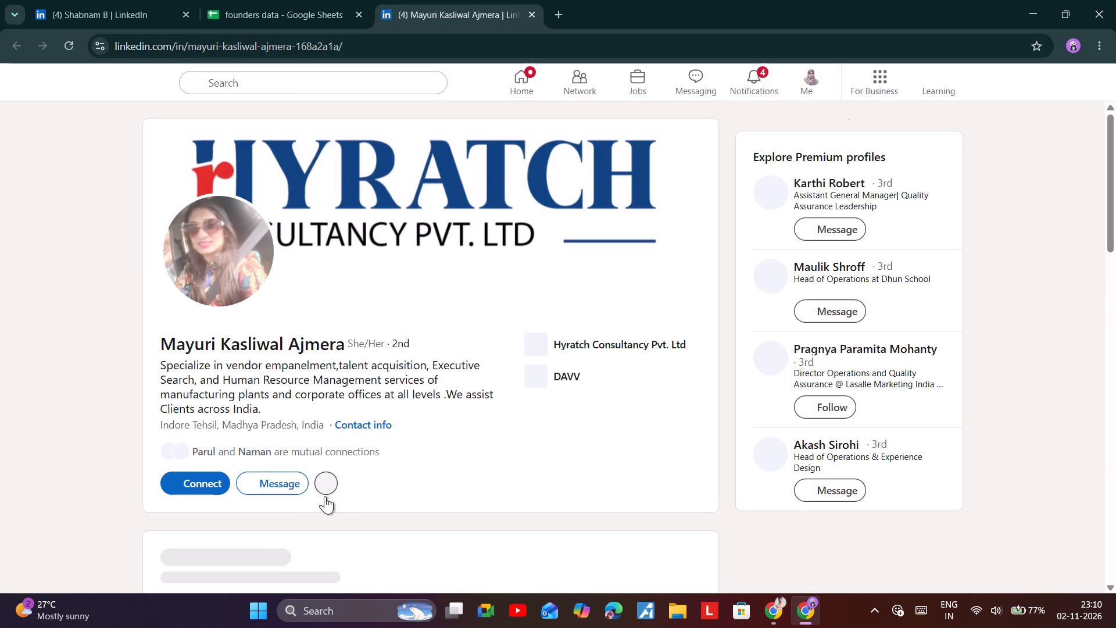
{"action": "left_click", "coordinate": [195, 484]}
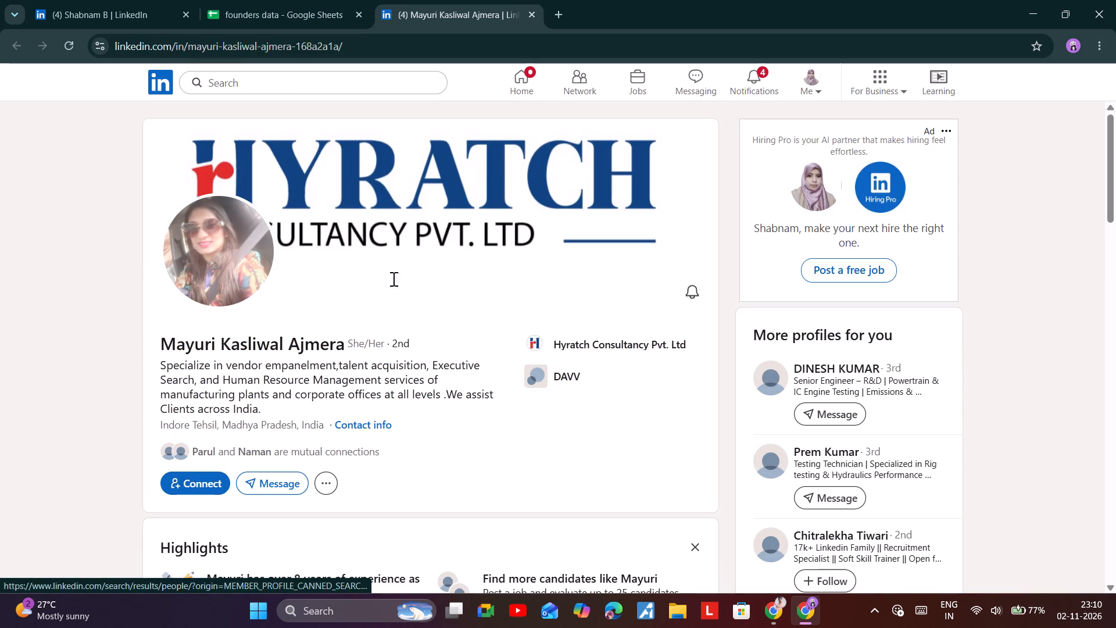
{"action": "left_click", "coordinate": [660, 265]}
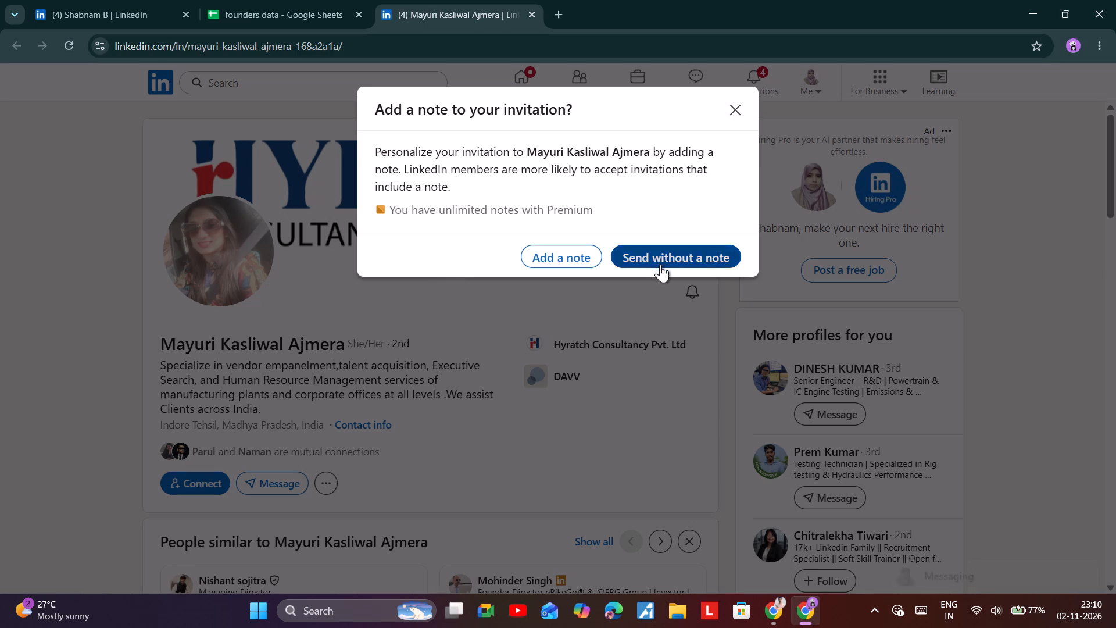
{"action": "left_click", "coordinate": [251, 0]}
Open the LinkedIn profile linked in row 263, send a connection invitation without a note, and return to the sheet.
{"action": "scroll", "coordinate": [914, 321], "scroll_direction": "down", "scroll_amount": 1}
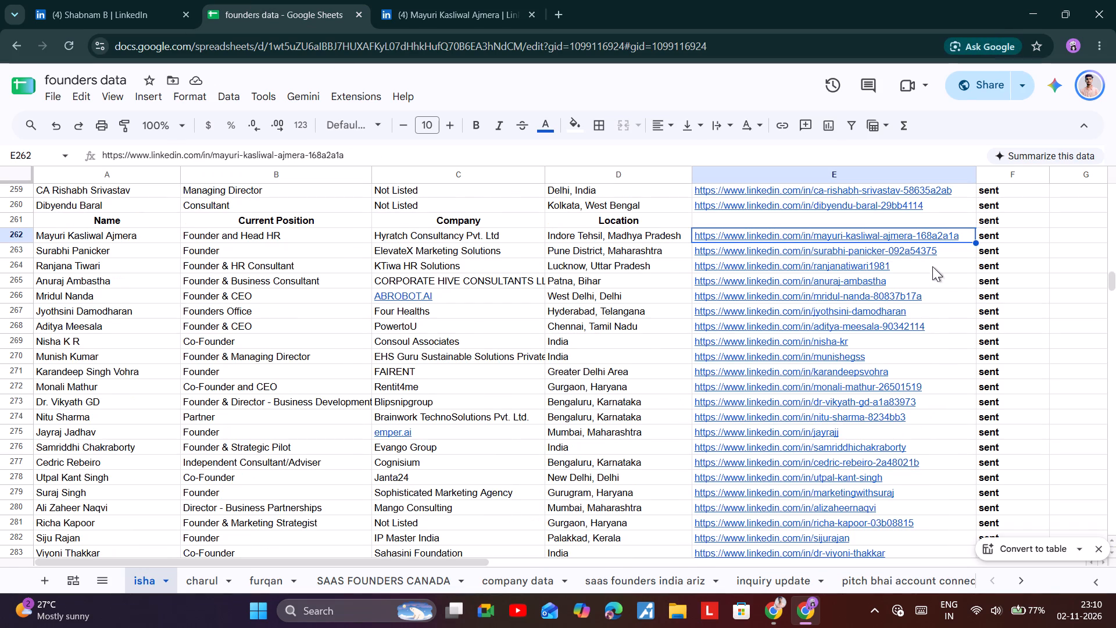
{"action": "left_click", "coordinate": [932, 254]}
{"action": "left_click", "coordinate": [838, 251]}
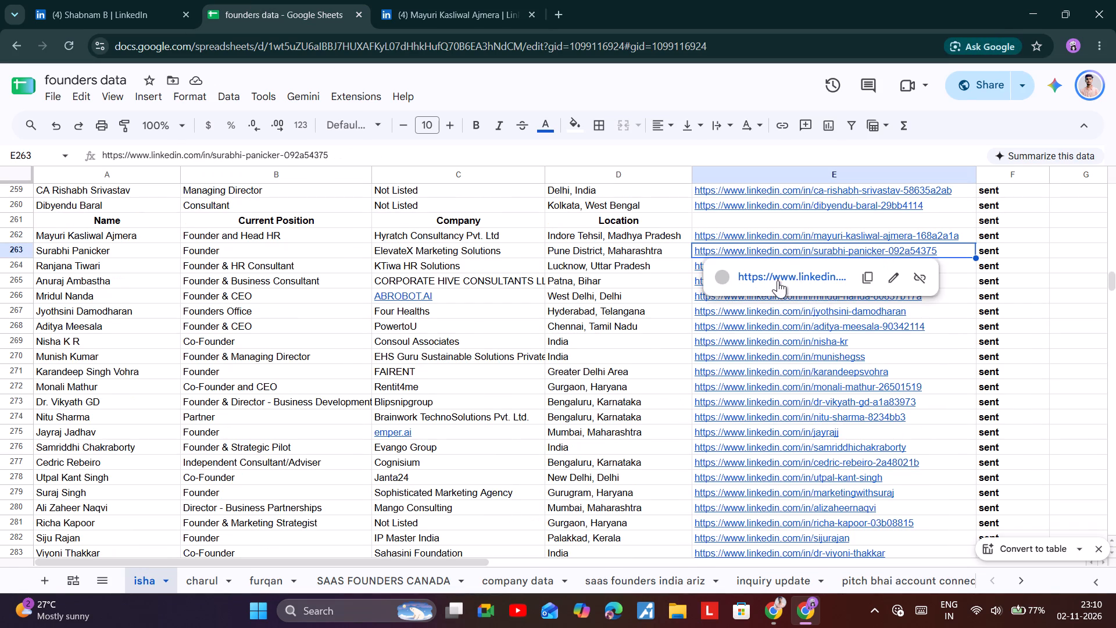
{"action": "left_click", "coordinate": [777, 281]}
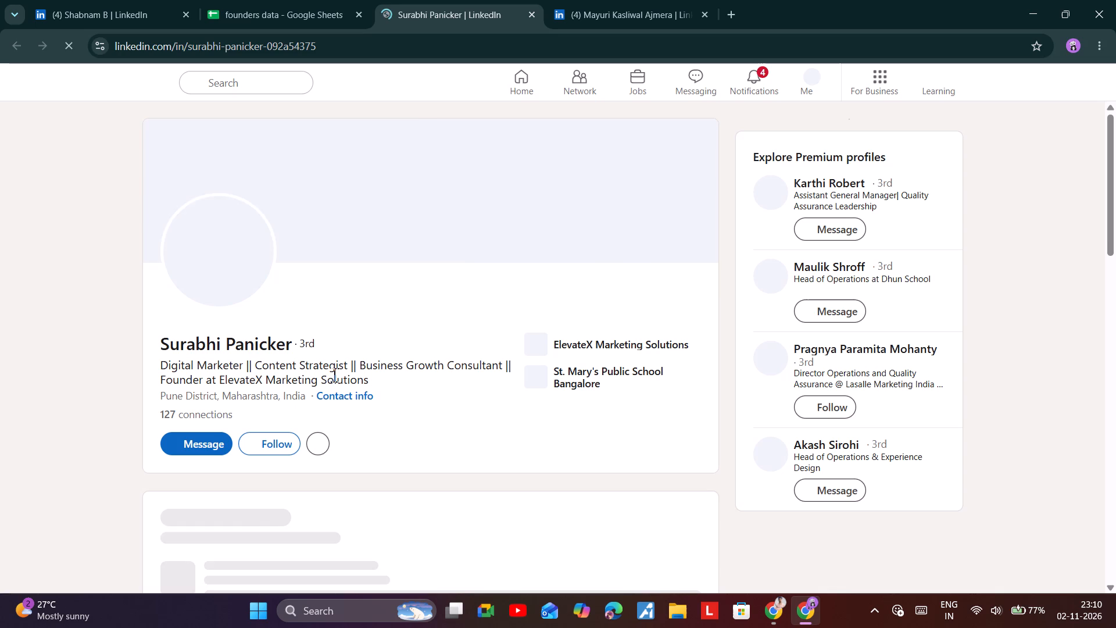
{"action": "left_click", "coordinate": [319, 442]}
{"action": "left_click", "coordinate": [368, 306]}
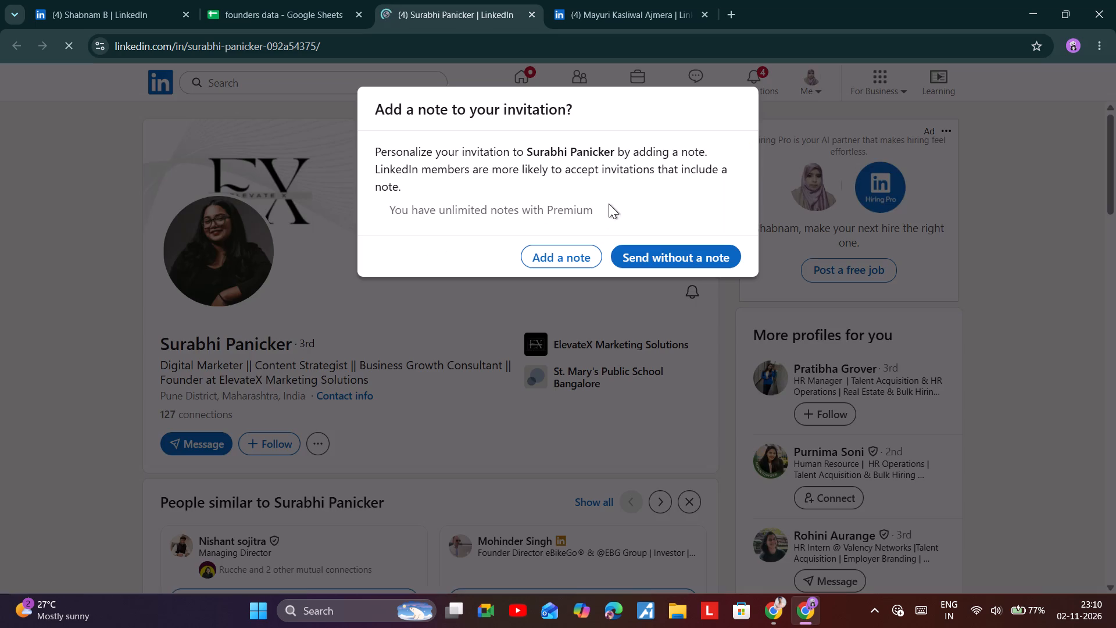
{"action": "left_click", "coordinate": [638, 251]}
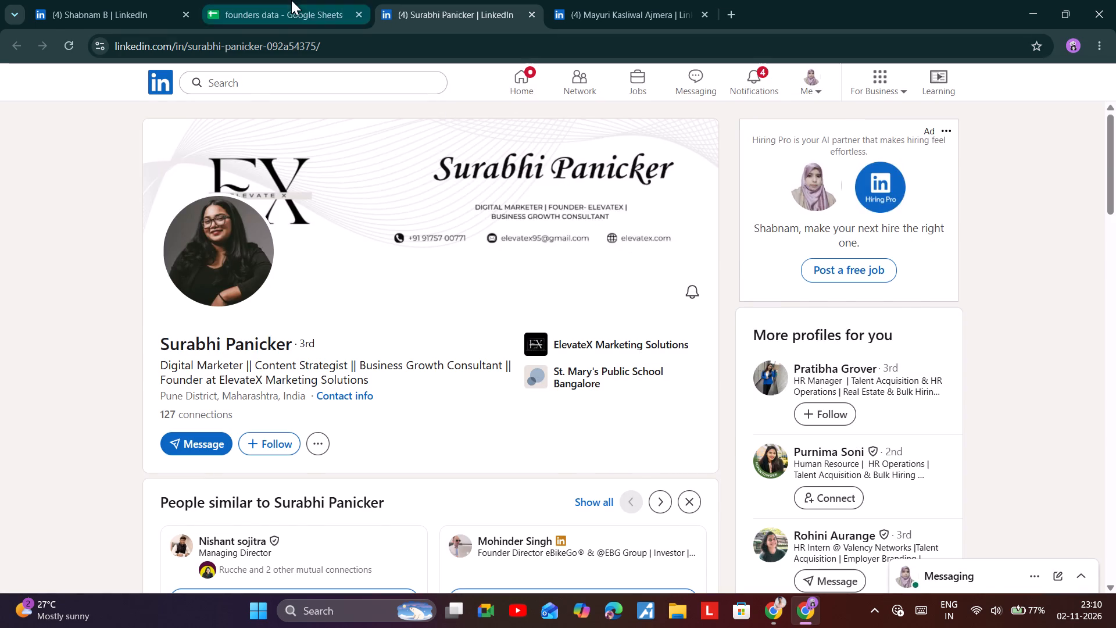
{"action": "left_click", "coordinate": [291, 0]}
Open the LinkedIn profile linked in row 264, try to send a connection invitation, and return to the sheet.
{"action": "left_click", "coordinate": [911, 265]}
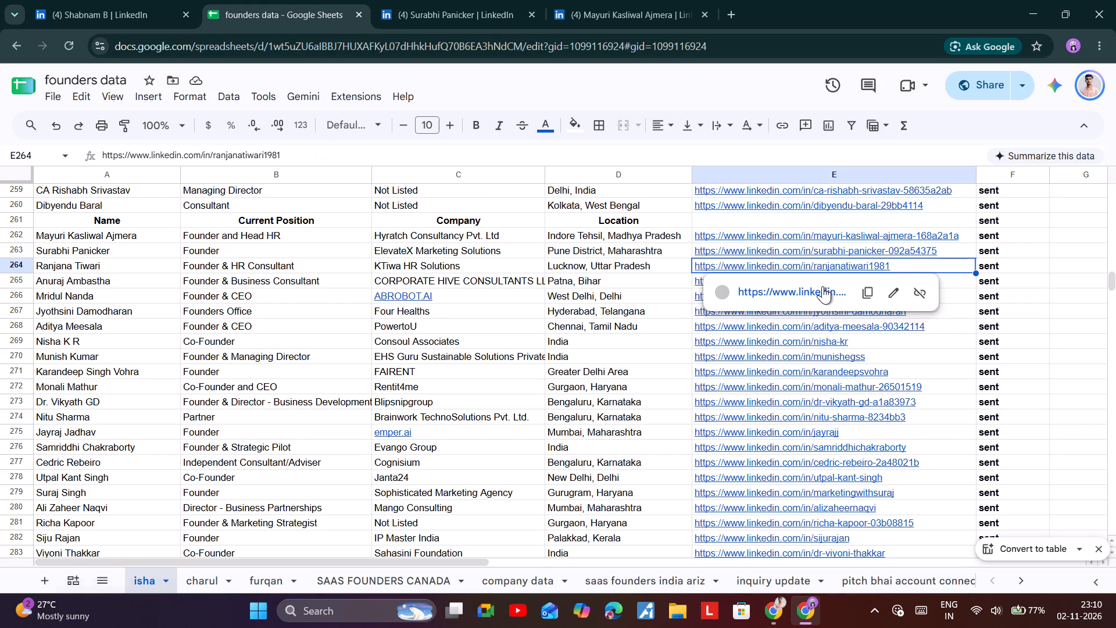
{"action": "left_click", "coordinate": [822, 286]}
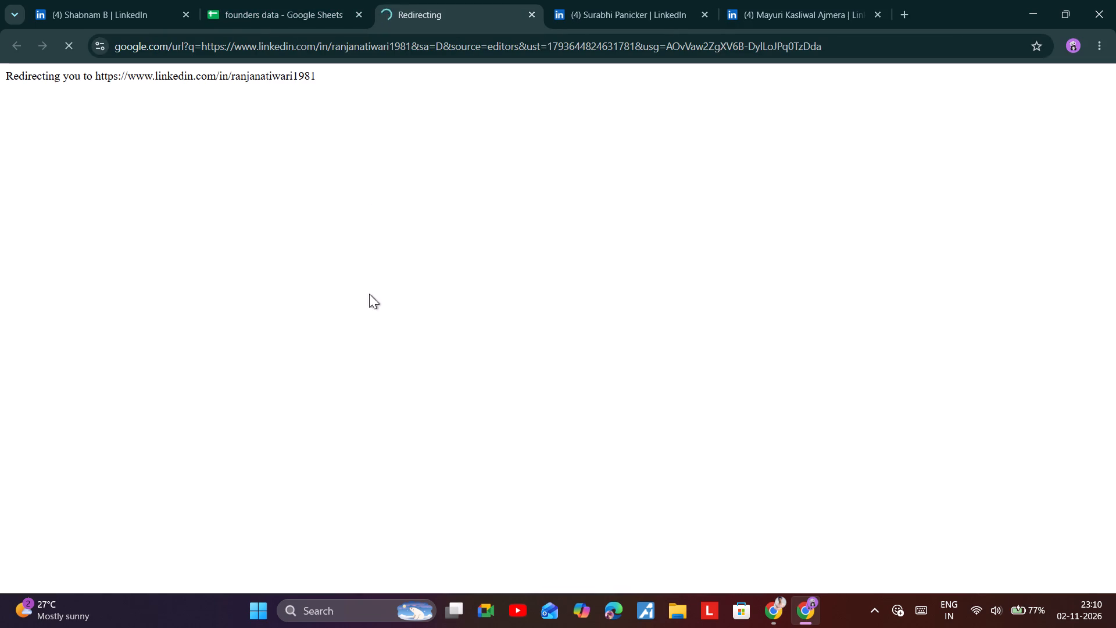
{"action": "left_click", "coordinate": [319, 440]}
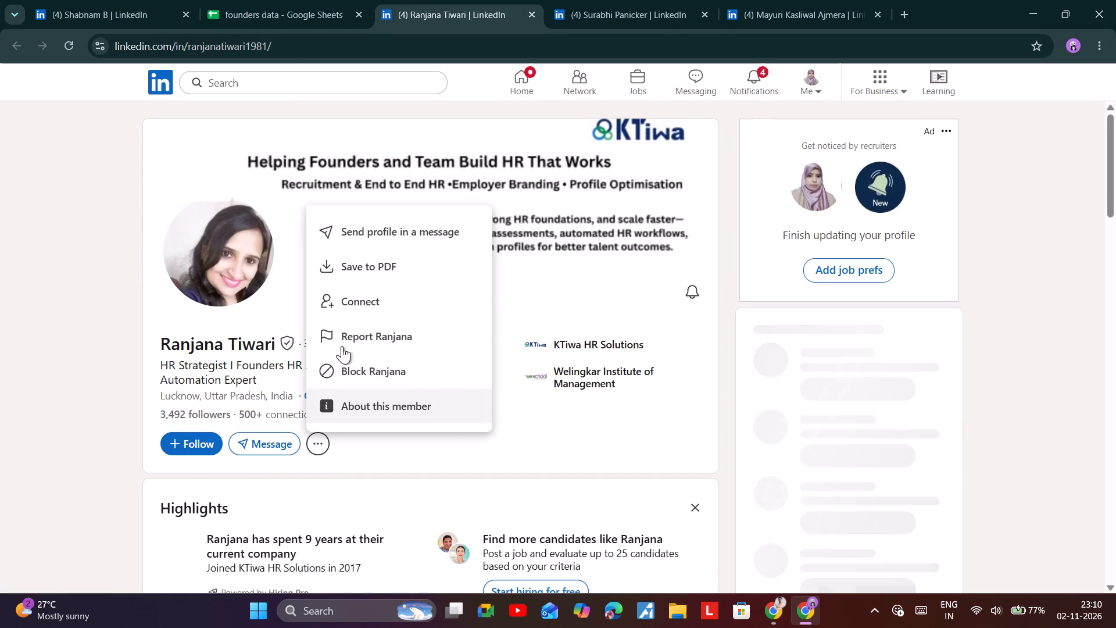
{"action": "left_click", "coordinate": [353, 300]}
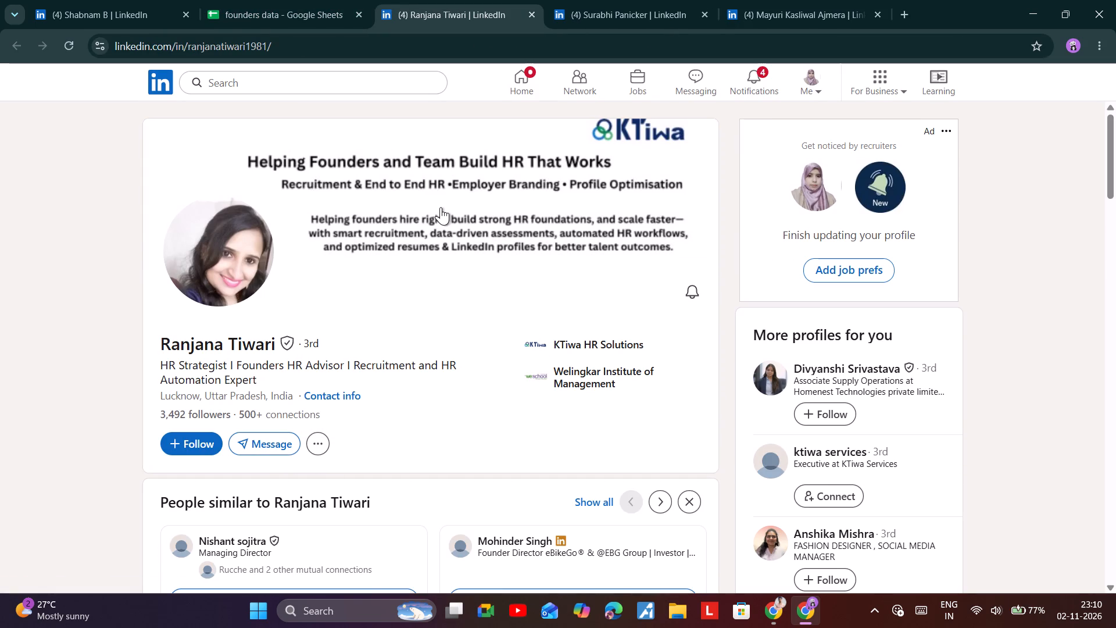
{"action": "left_click", "coordinate": [586, 244]}
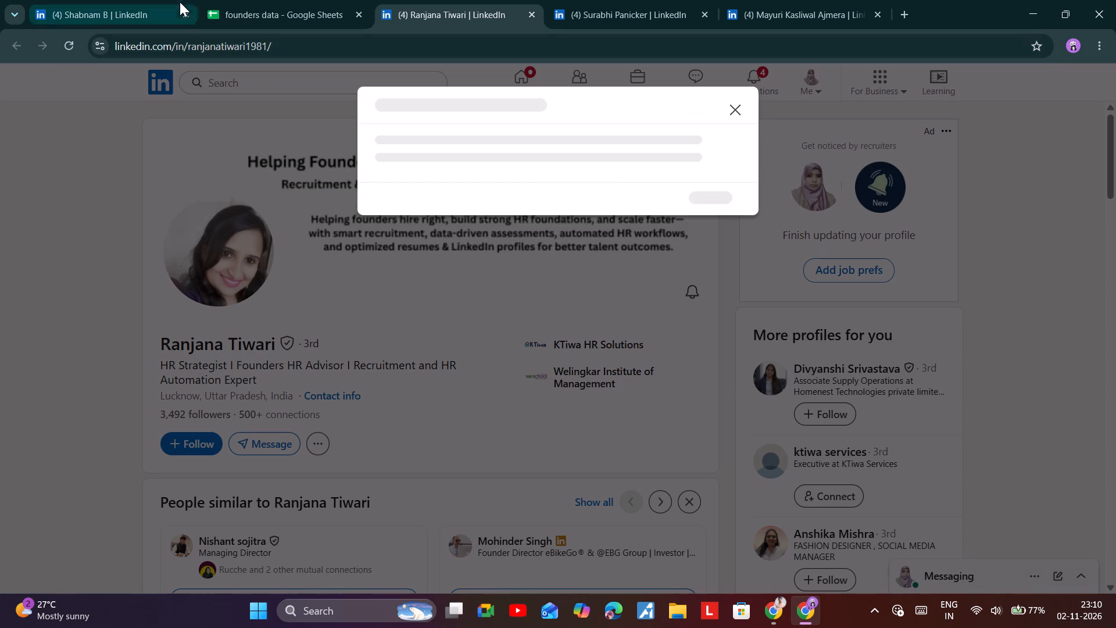
{"action": "left_click", "coordinate": [263, 0]}
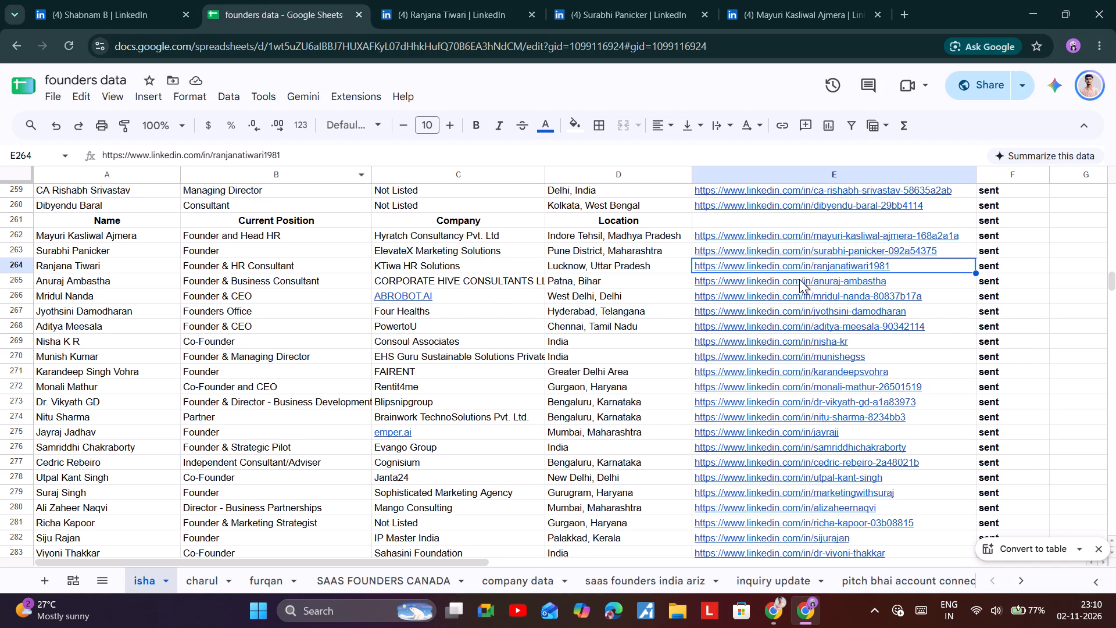
Open the LinkedIn profile linked in row 265, send a connection invitation without a note, and return to the sheet.
{"action": "left_click", "coordinate": [799, 280]}
{"action": "left_click", "coordinate": [785, 301]}
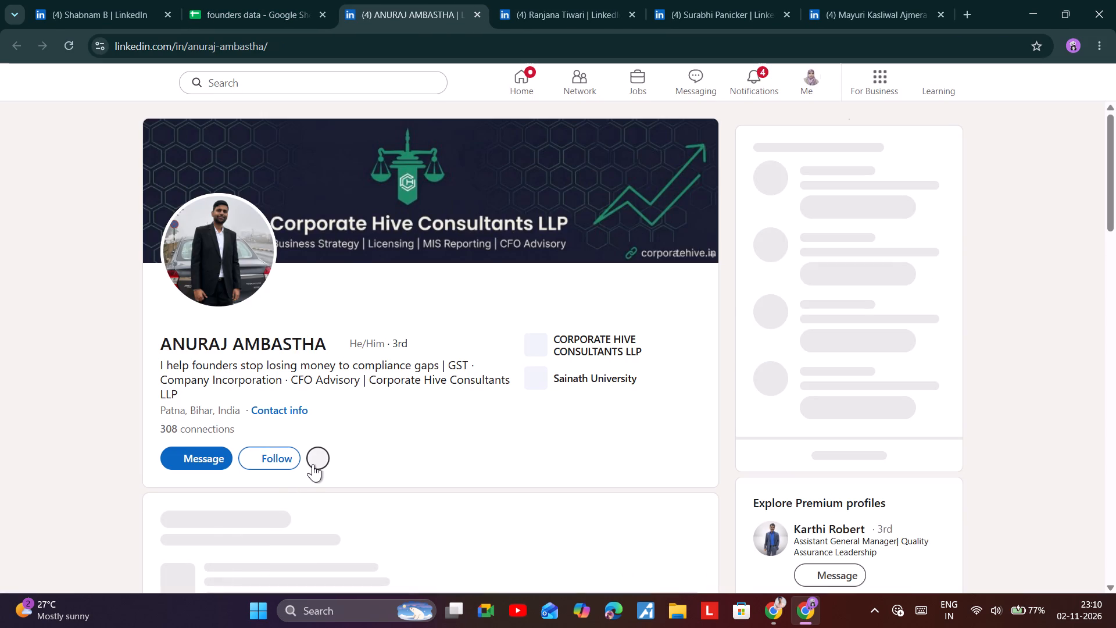
{"action": "left_click", "coordinate": [313, 463]}
{"action": "left_click", "coordinate": [378, 324]}
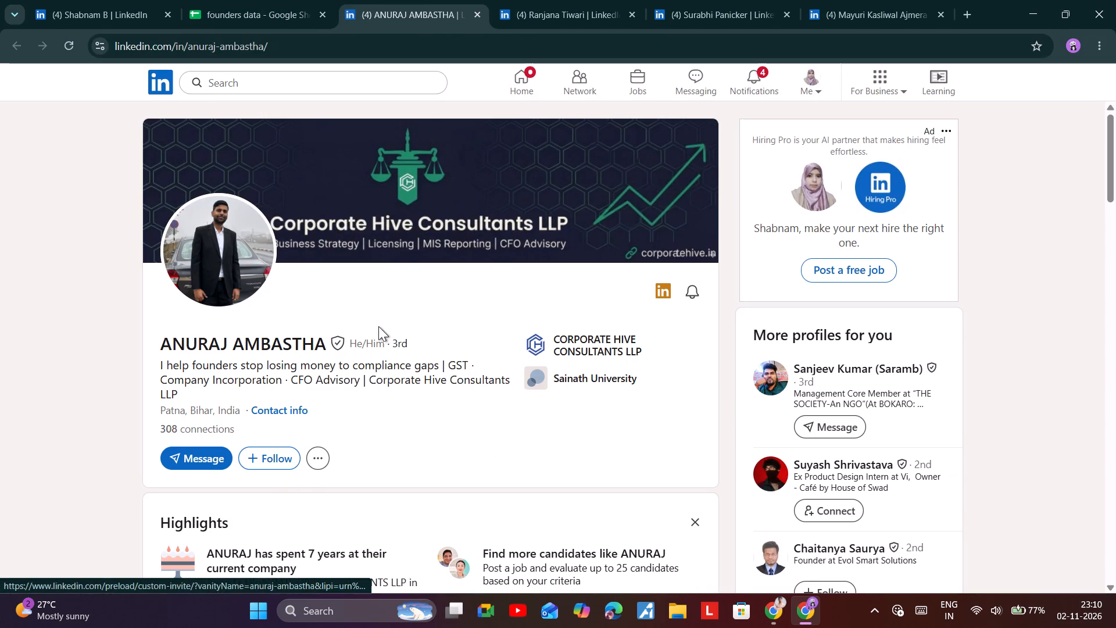
{"action": "left_click", "coordinate": [655, 259]}
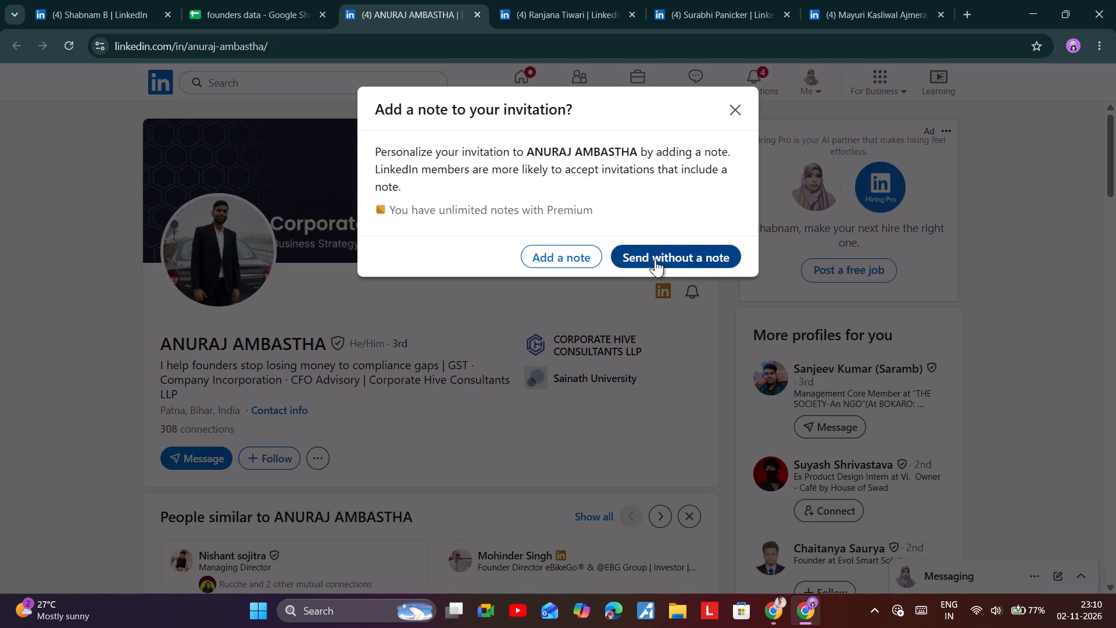
{"action": "left_click", "coordinate": [249, 0]}
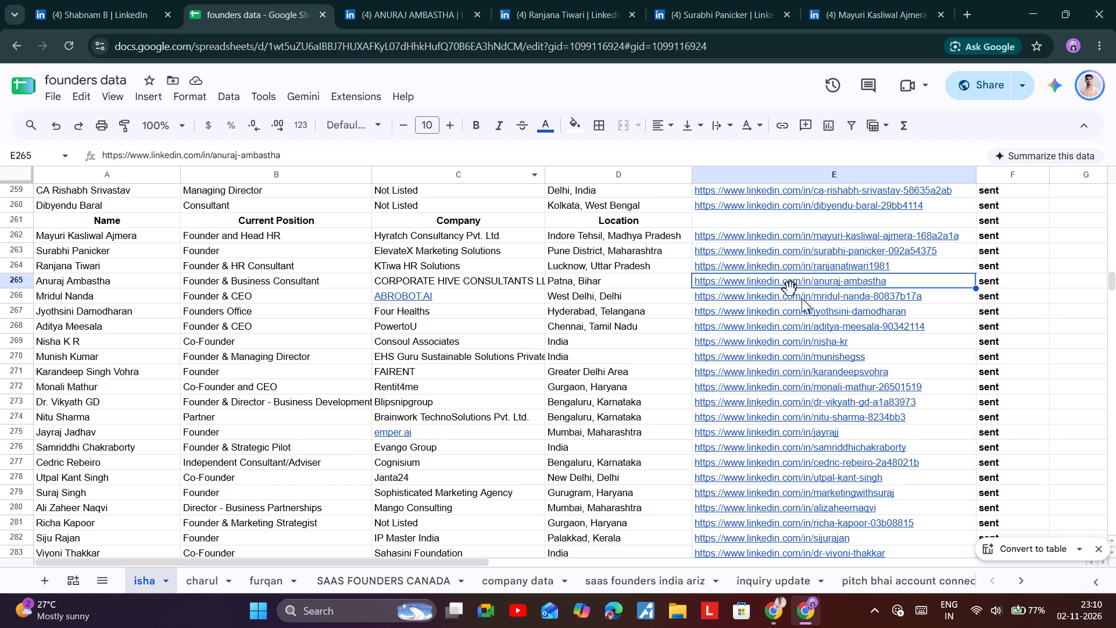
Open the LinkedIn profile linked in row 266, send a connection invitation without a note, and return to the sheet.
{"action": "left_click", "coordinate": [804, 295]}
{"action": "left_click", "coordinate": [780, 317]}
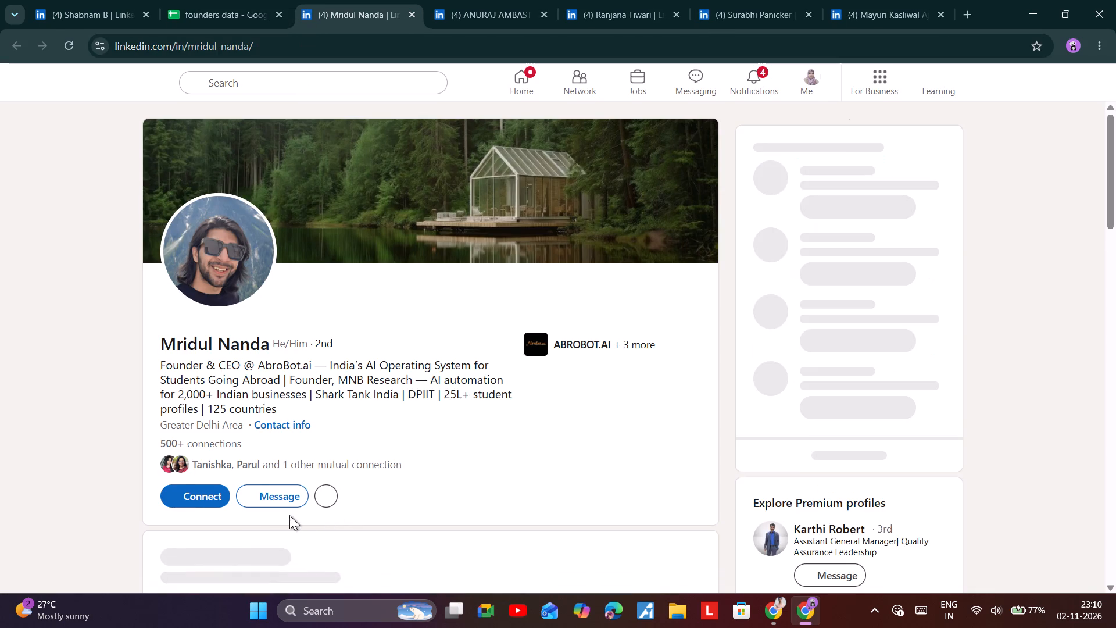
{"action": "left_click", "coordinate": [195, 494]}
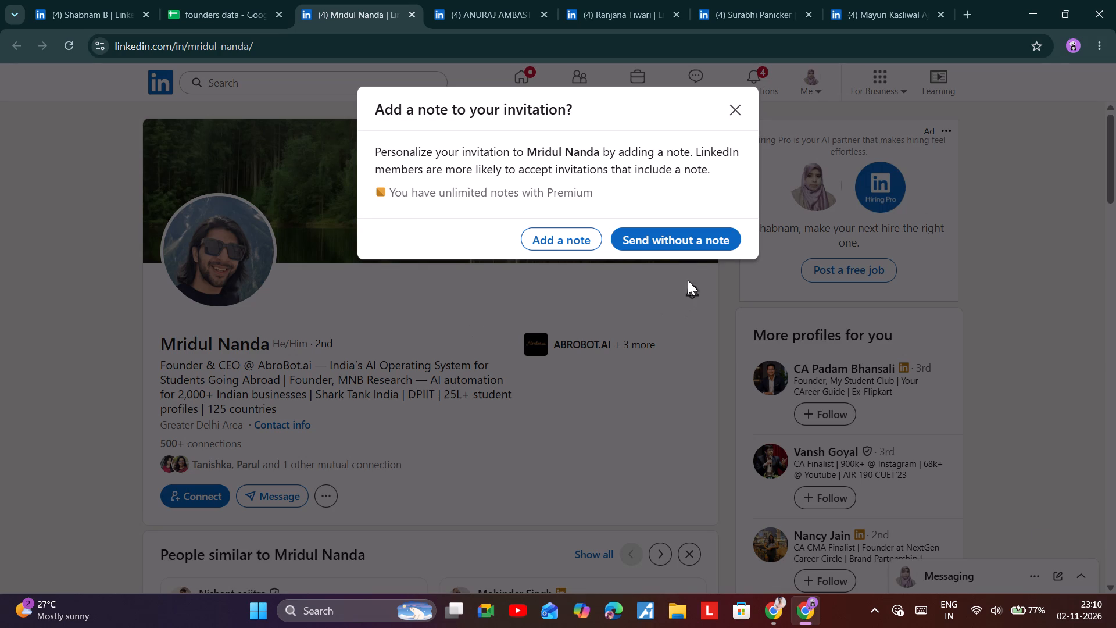
{"action": "left_click", "coordinate": [649, 241]}
{"action": "left_click", "coordinate": [223, 13]}
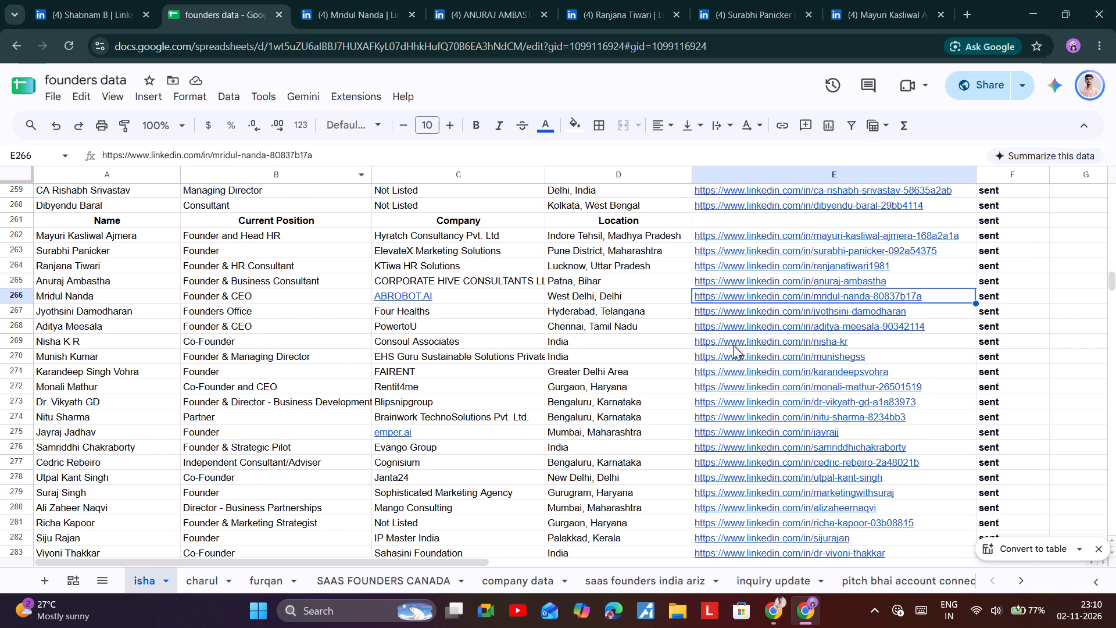
Open the LinkedIn profile linked in row 267, send a connection invitation without a note, and return to the sheet.
{"action": "left_click", "coordinate": [802, 312]}
{"action": "left_click", "coordinate": [781, 336]}
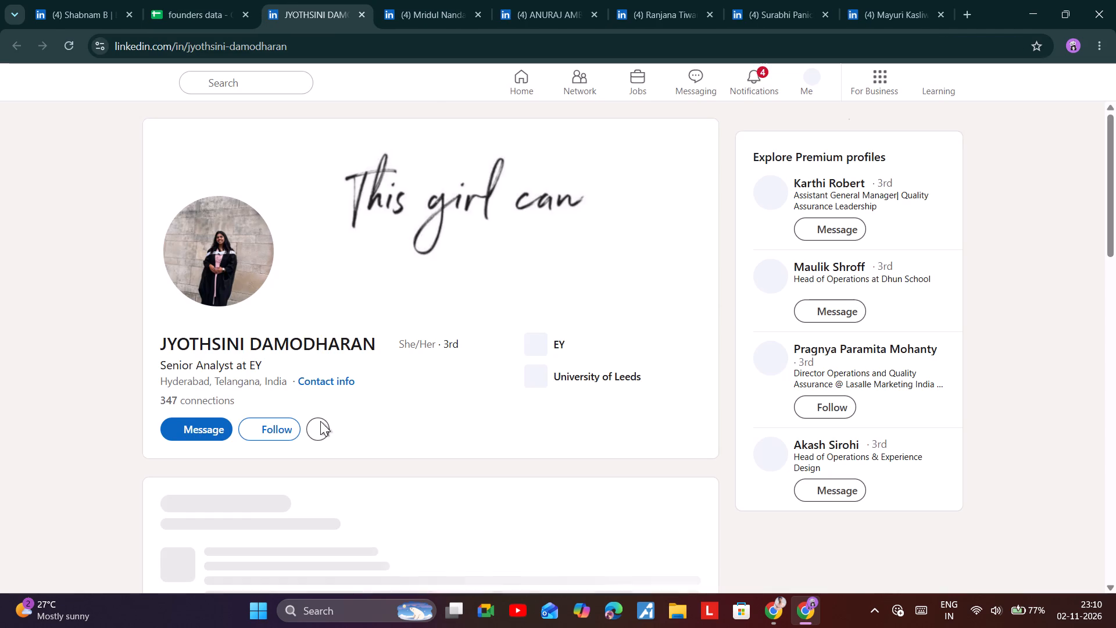
{"action": "left_click", "coordinate": [324, 433]}
{"action": "left_click", "coordinate": [359, 281]}
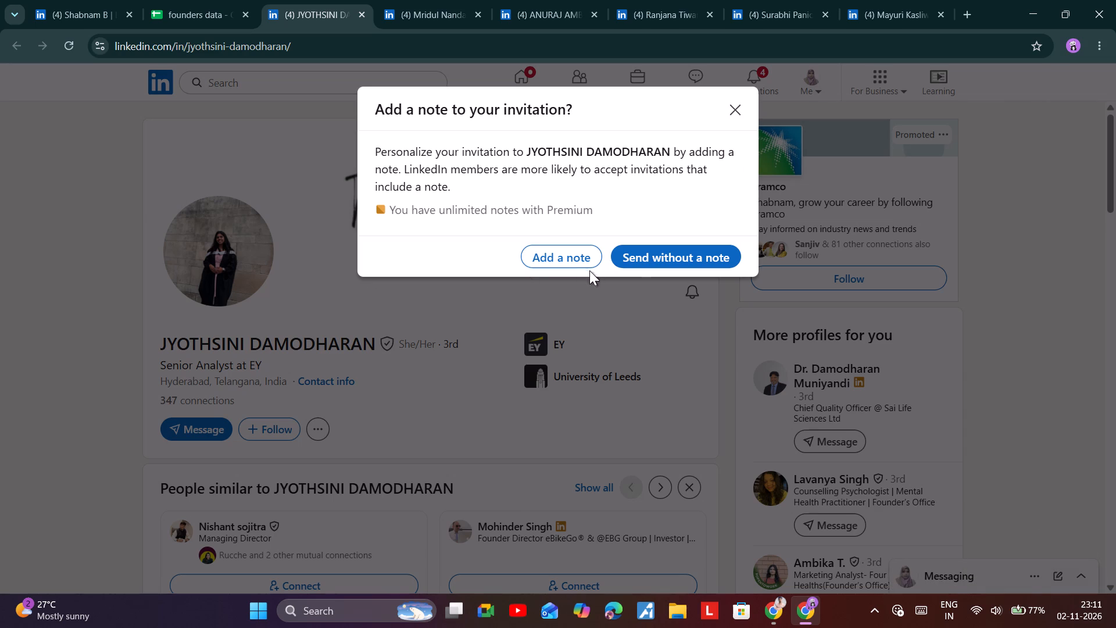
{"action": "left_click", "coordinate": [634, 250]}
{"action": "left_click", "coordinate": [182, 0]}
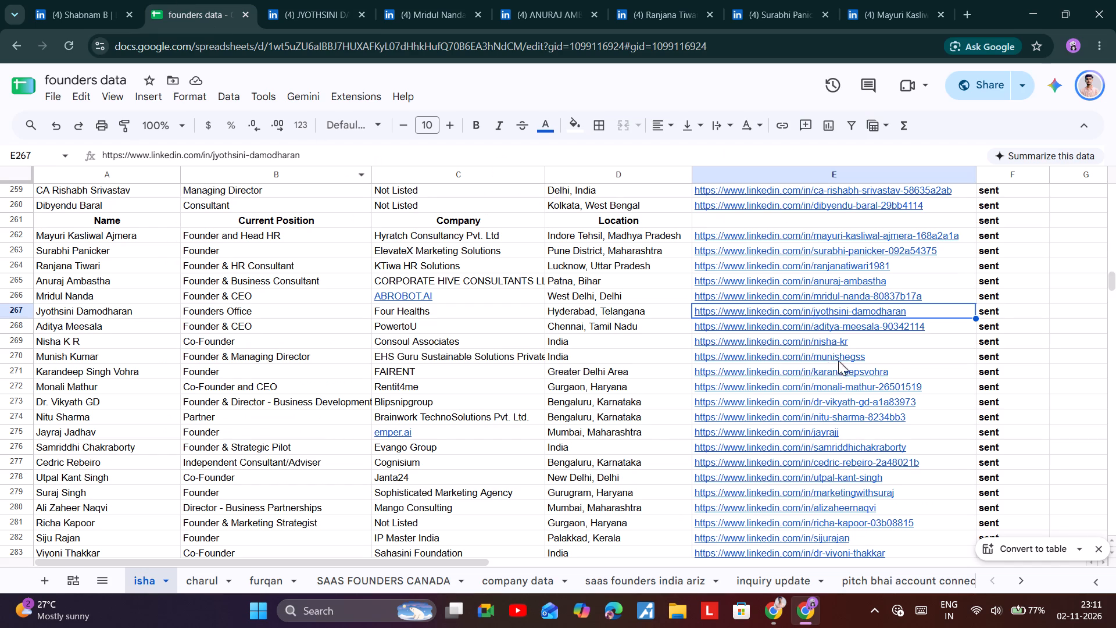
Open the LinkedIn profile linked in row 268, send a connection invitation without a note, and return to the sheet.
{"action": "left_click", "coordinate": [857, 329]}
{"action": "left_click", "coordinate": [815, 348]}
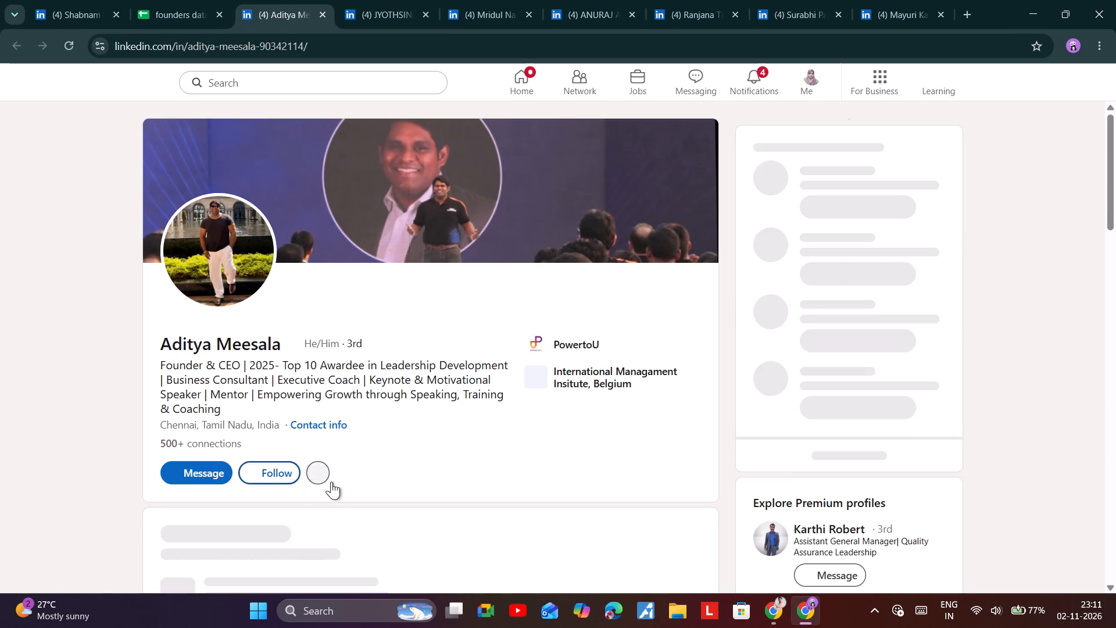
{"action": "left_click", "coordinate": [323, 466]}
{"action": "left_click", "coordinate": [395, 319]}
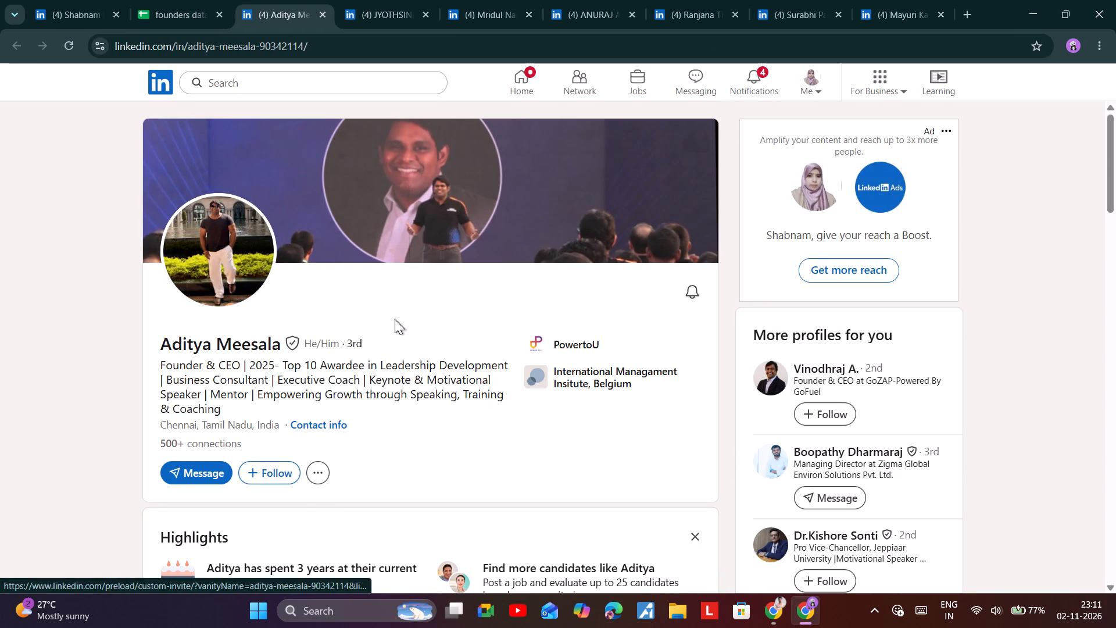
{"action": "left_click", "coordinate": [635, 254]}
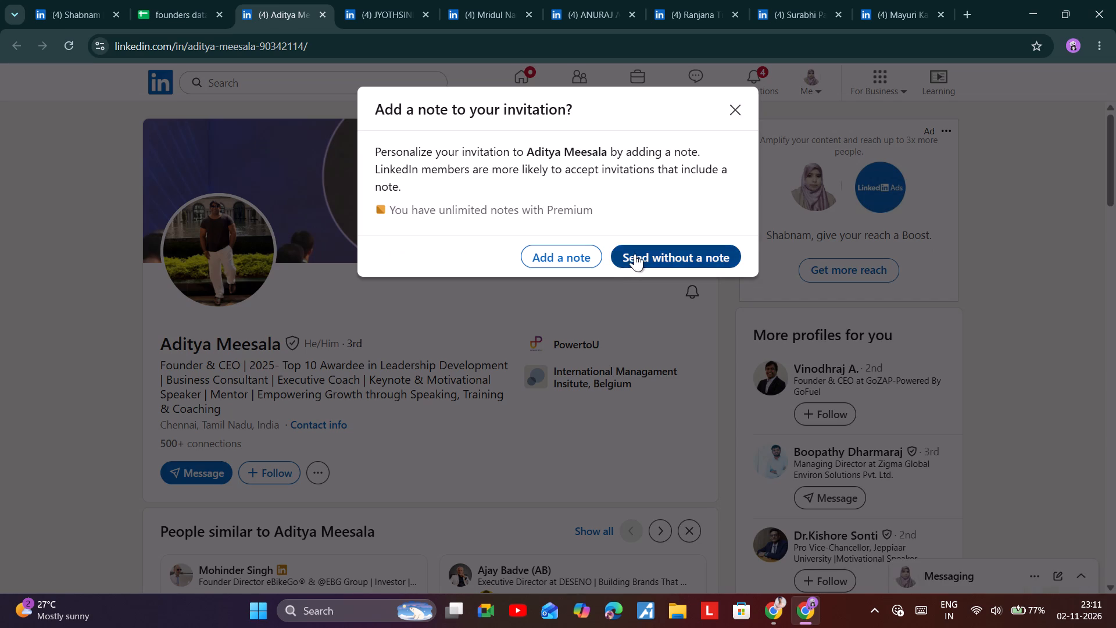
{"action": "left_click", "coordinate": [151, 0]}
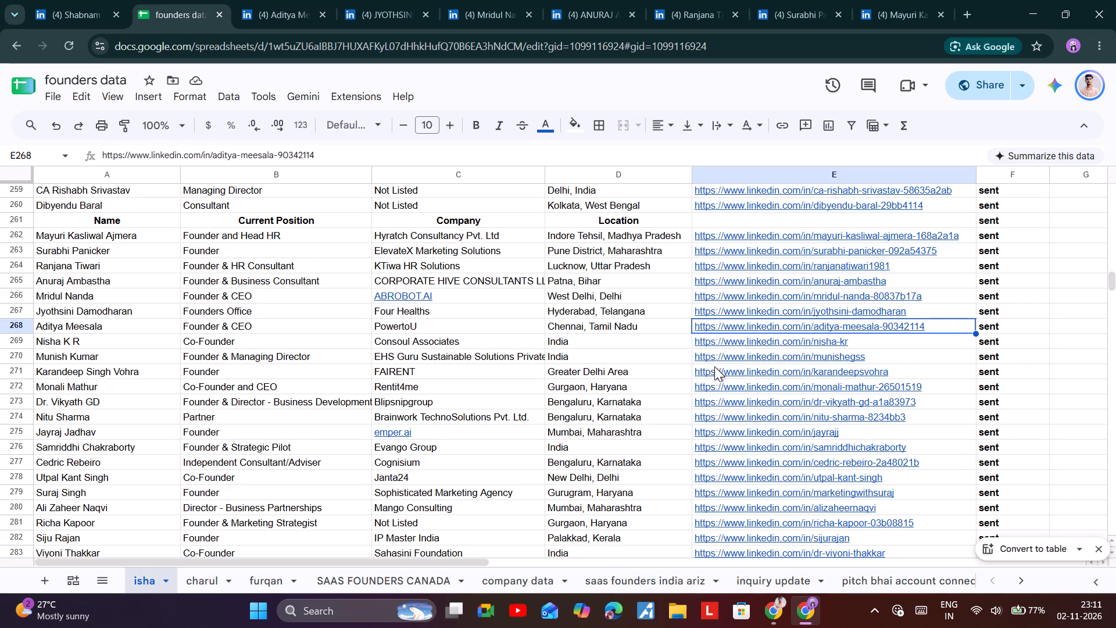
Open the LinkedIn profile linked in row 269, send a connection invitation without a note, and return to the sheet.
{"action": "left_click", "coordinate": [757, 341]}
{"action": "left_click", "coordinate": [754, 368]}
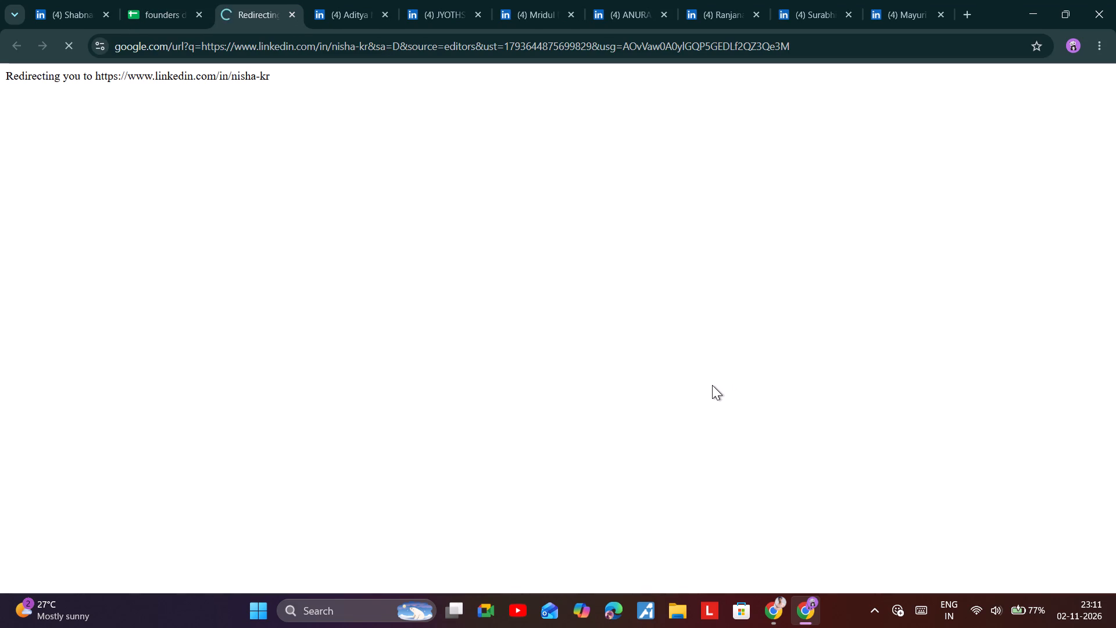
{"action": "left_click", "coordinate": [324, 431]}
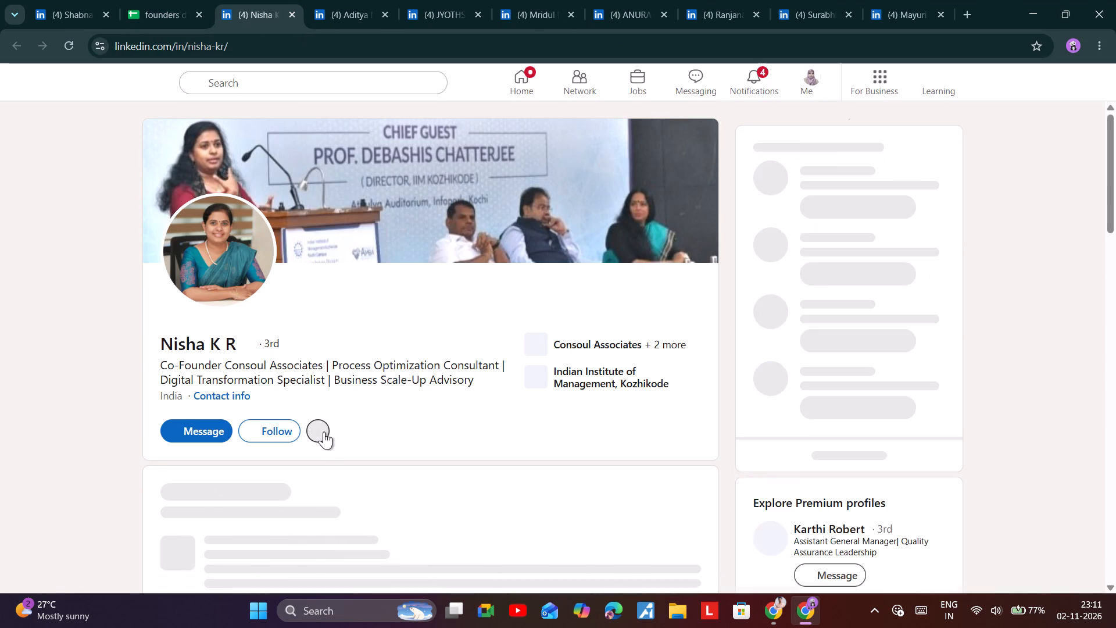
{"action": "left_click", "coordinate": [359, 294]}
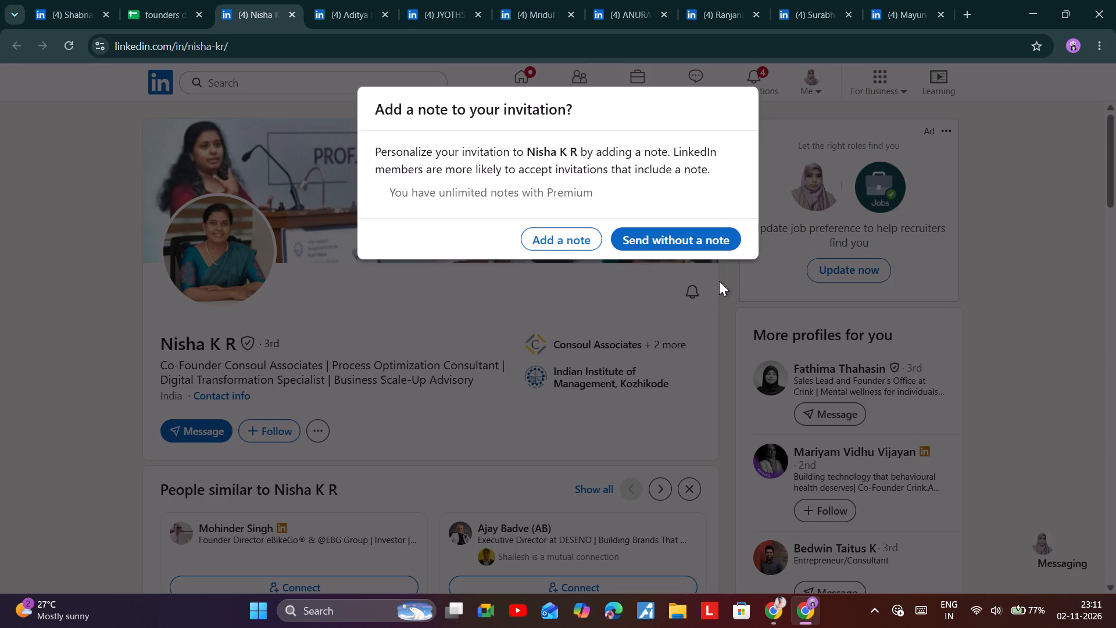
{"action": "left_click", "coordinate": [706, 236]}
{"action": "left_click", "coordinate": [146, 24]}
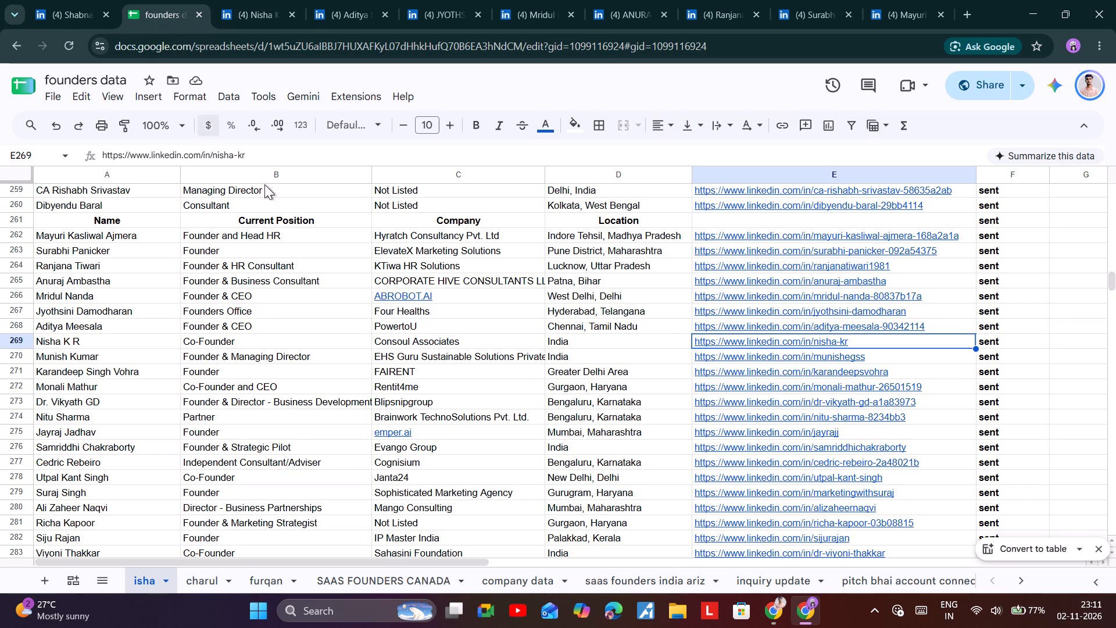
Open the LinkedIn profile linked in row 270, send a connection invitation without a note, and return to the sheet.
{"action": "left_click", "coordinate": [821, 360]}
{"action": "left_click", "coordinate": [811, 380]}
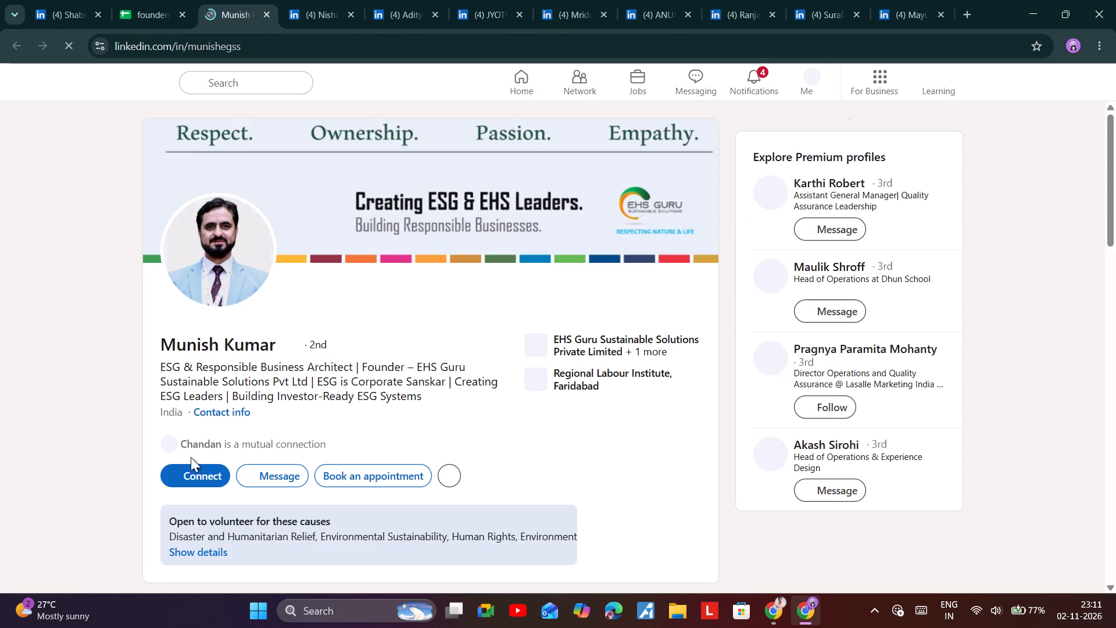
{"action": "left_click", "coordinate": [191, 476]}
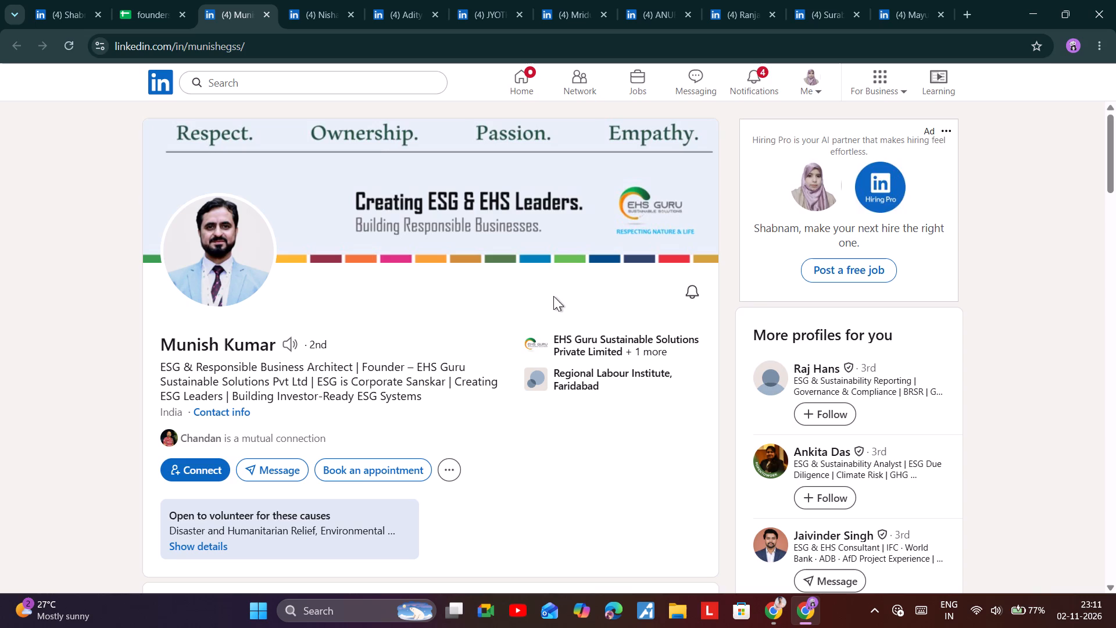
{"action": "left_click", "coordinate": [646, 252]}
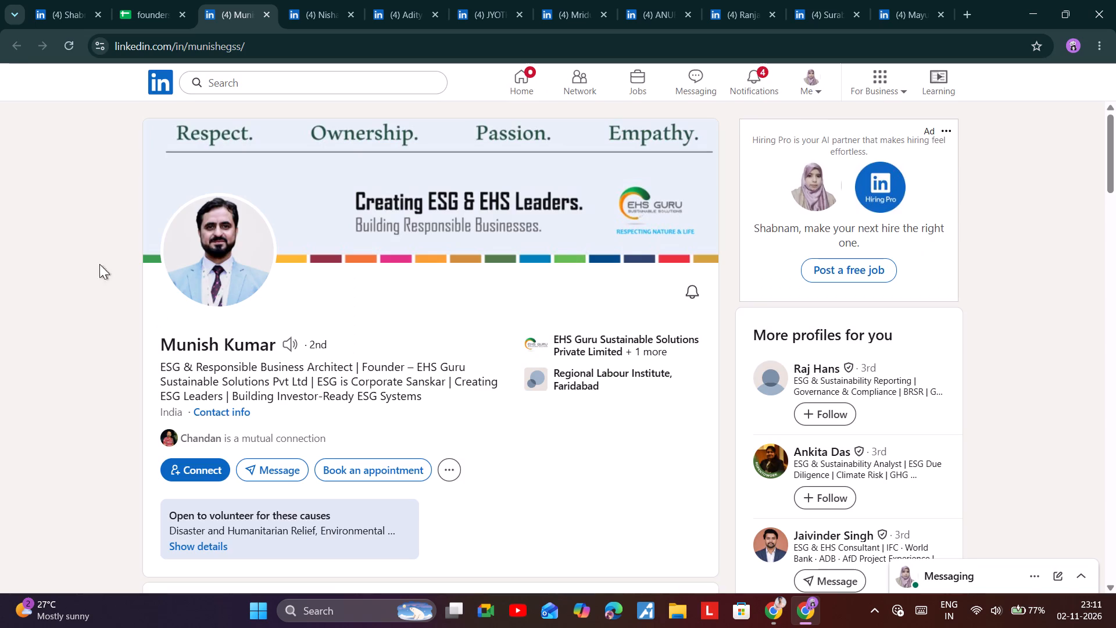
{"action": "left_click", "coordinate": [140, 4]}
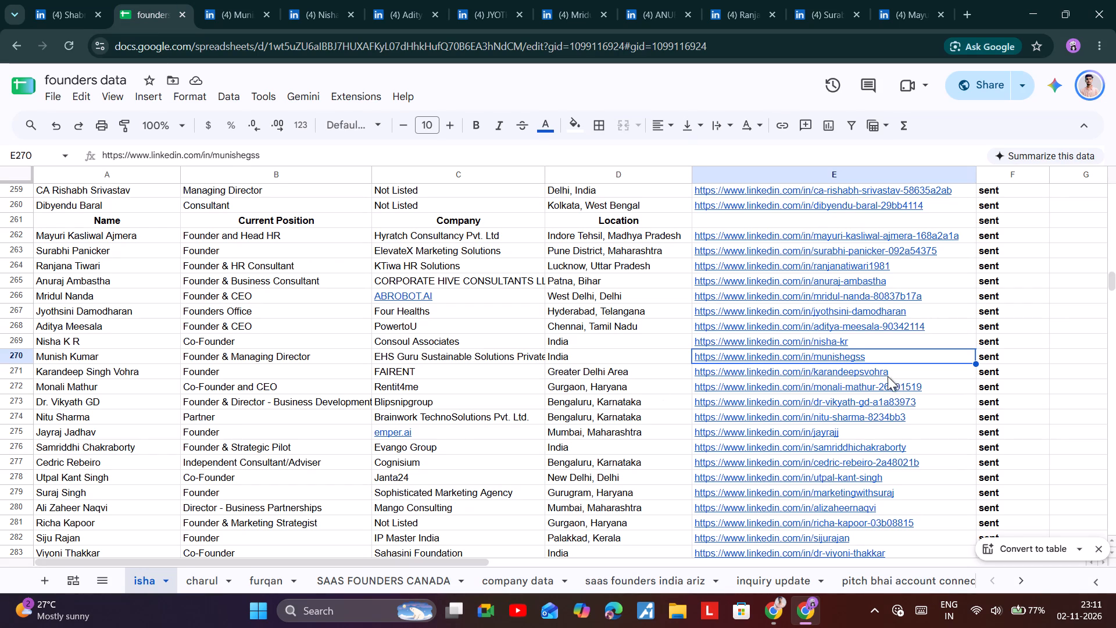
Open the LinkedIn profile linked in row 271, send a connection invitation without a note, and return to the sheet.
{"action": "left_click", "coordinate": [887, 373]}
{"action": "left_click", "coordinate": [799, 397]}
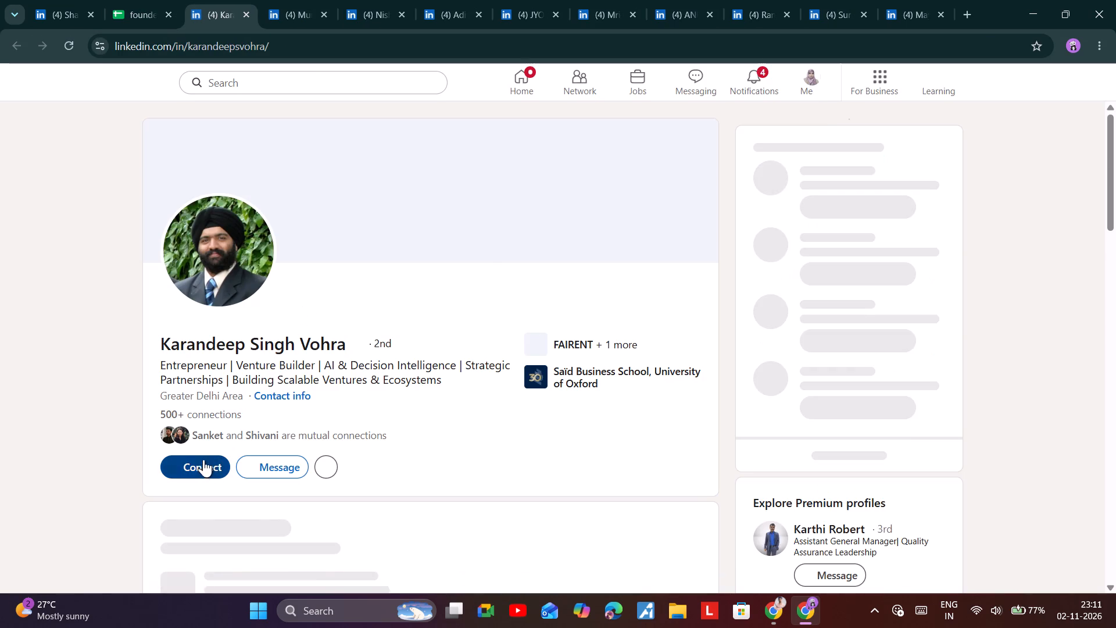
{"action": "left_click", "coordinate": [202, 461]}
{"action": "left_click", "coordinate": [199, 459]}
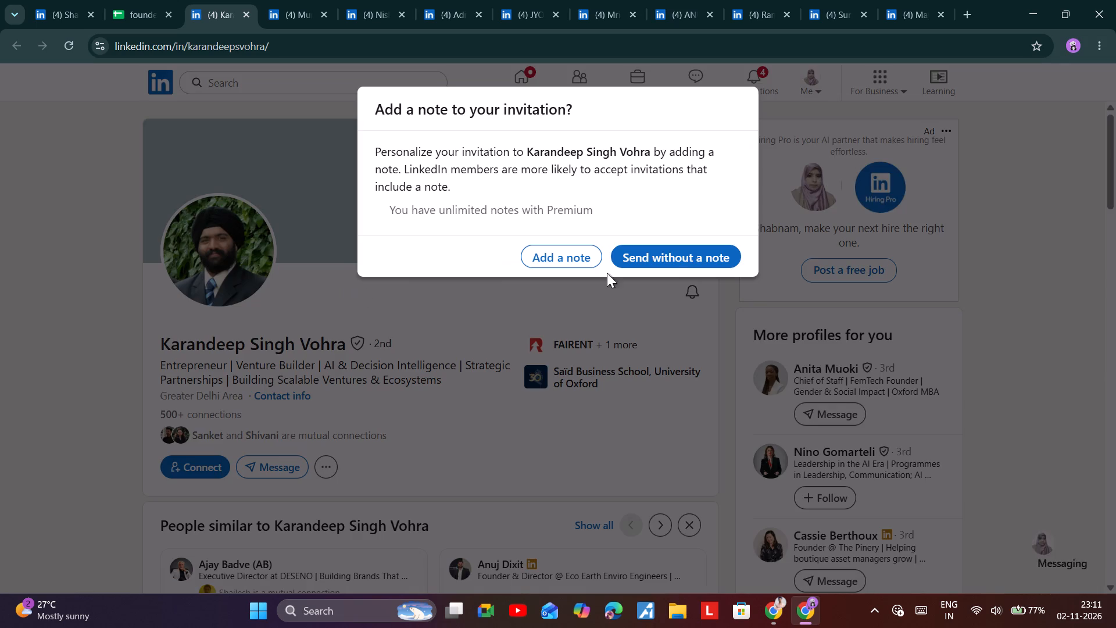
{"action": "left_click", "coordinate": [685, 254]}
{"action": "left_click", "coordinate": [132, 4]}
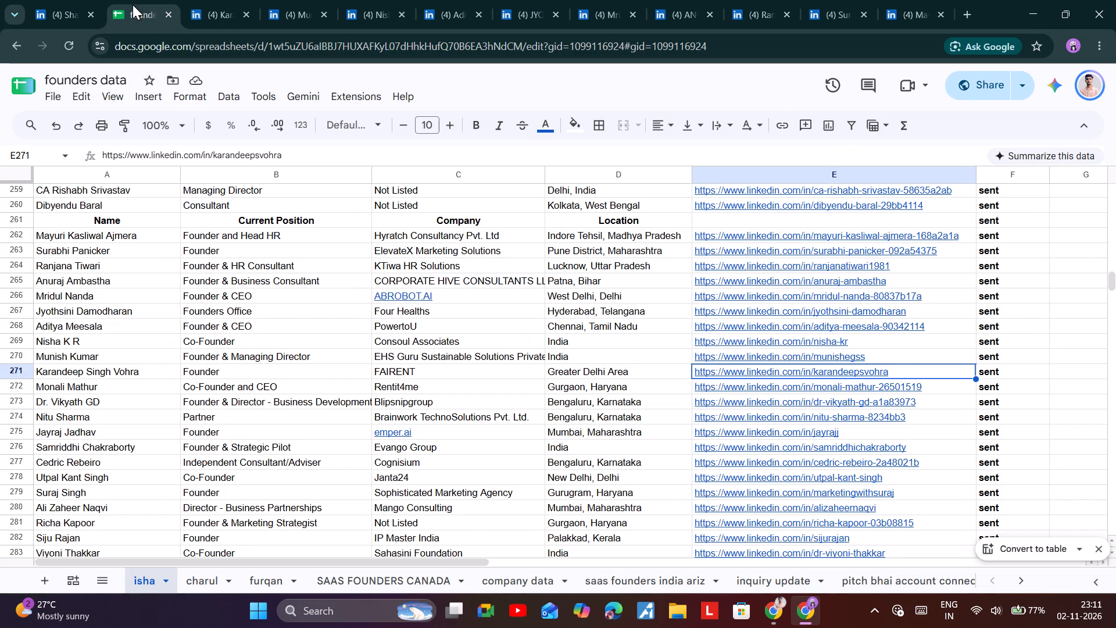
Open the LinkedIn profile linked in row 272 of the isha sheet.
{"action": "left_click", "coordinate": [778, 385]}
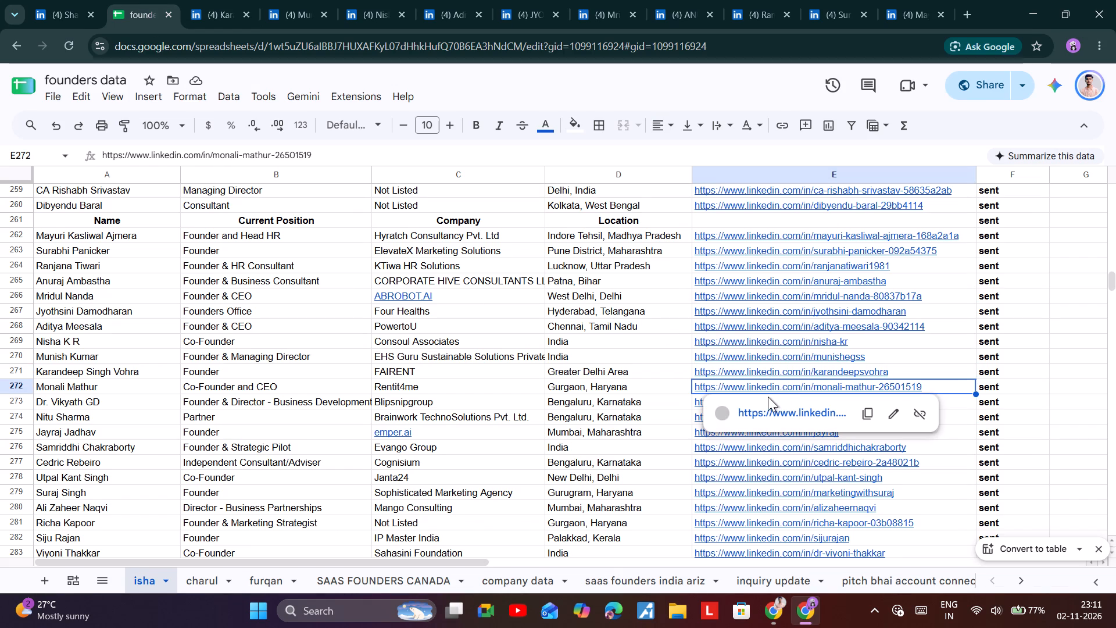
{"action": "left_click", "coordinate": [768, 397]}
{"action": "left_click", "coordinate": [768, 416]}
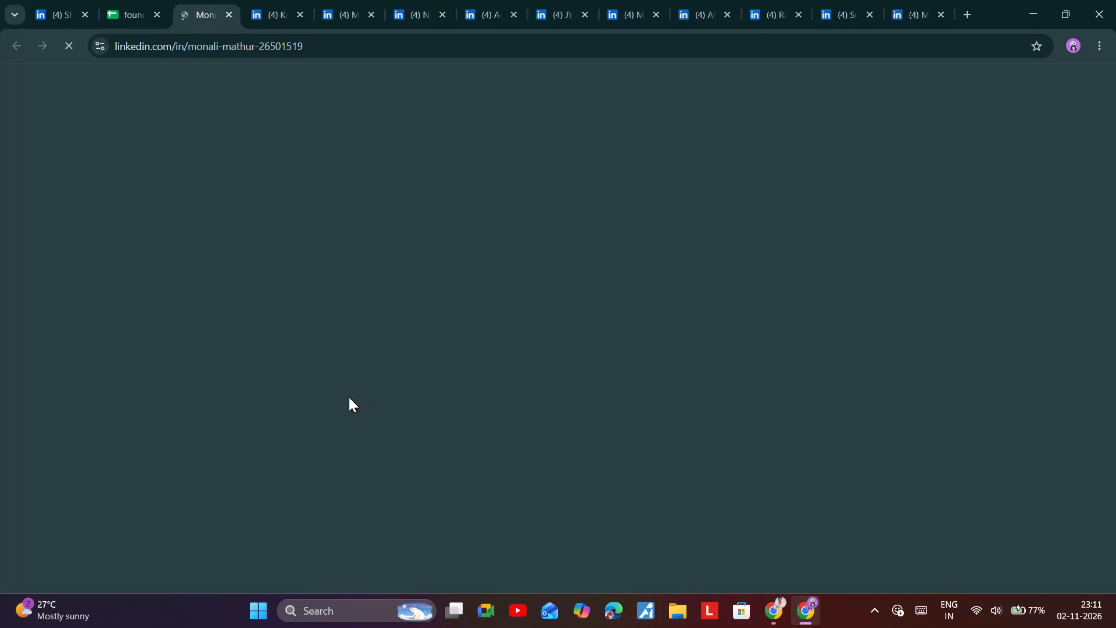
Send a connection invitation without a note from the open row 272 profile, and return to the founders data sheet.
{"action": "left_click", "coordinate": [173, 424]}
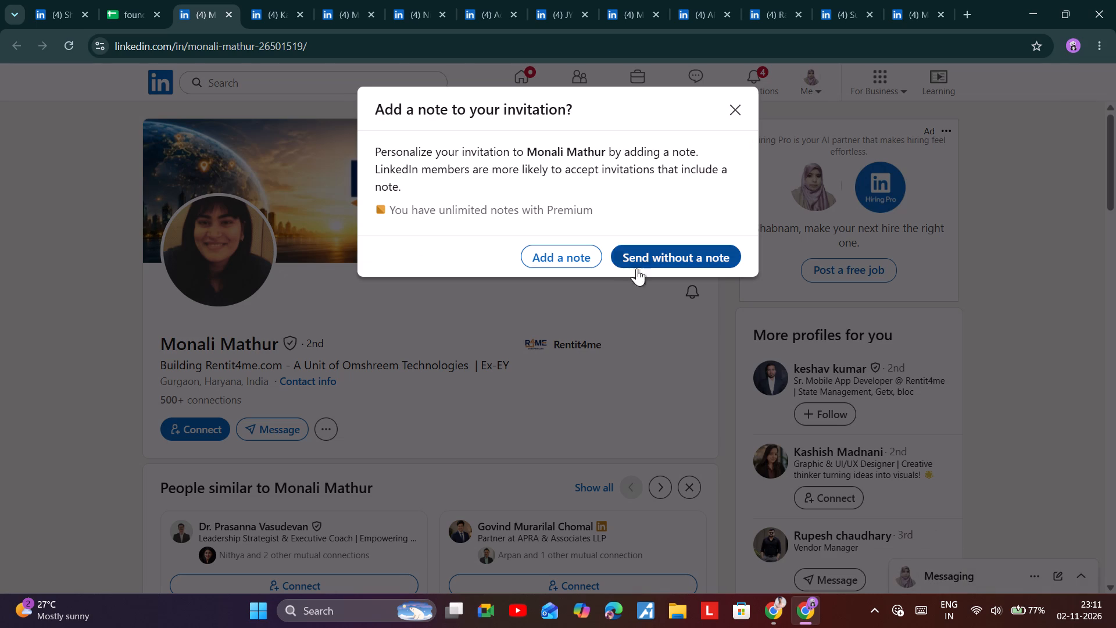
{"action": "left_click", "coordinate": [636, 267]}
{"action": "left_click", "coordinate": [123, 5]}
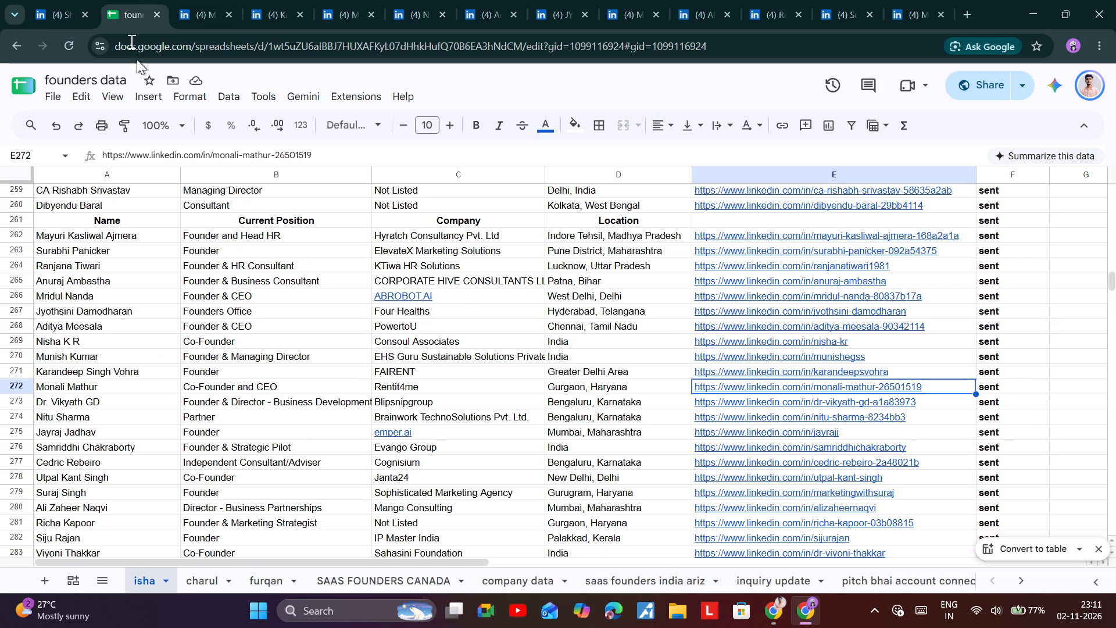
Open the LinkedIn profile linked in row 273, send a connection invitation without a note, and return to the sheet.
{"action": "scroll", "coordinate": [796, 328], "scroll_direction": "down", "scroll_amount": 1}
{"action": "left_click", "coordinate": [947, 230]}
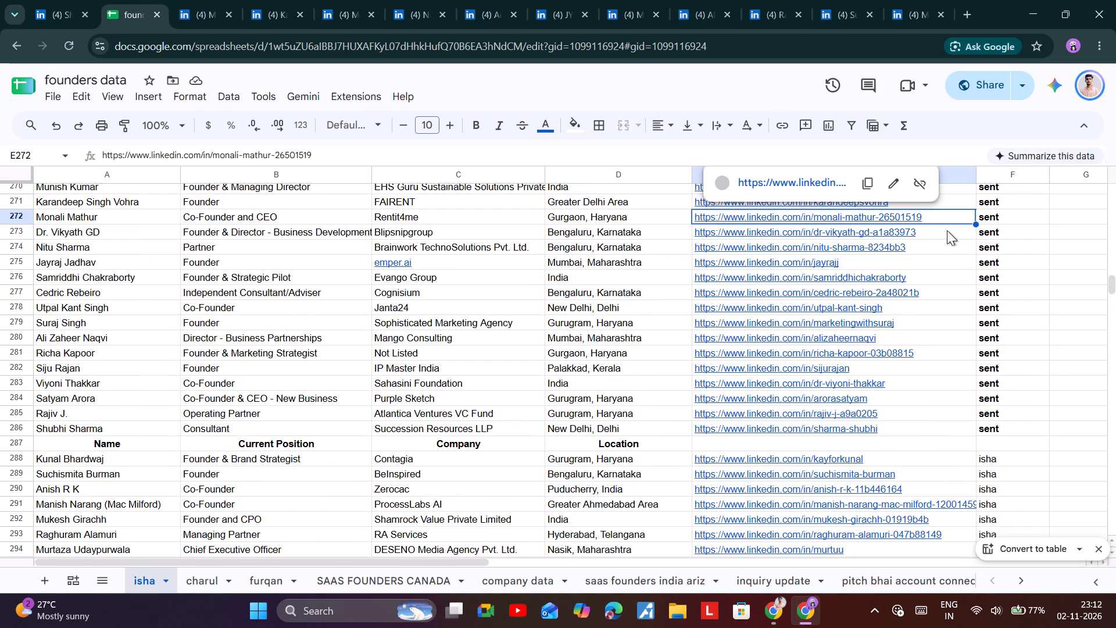
{"action": "left_click", "coordinate": [752, 269]}
{"action": "left_click", "coordinate": [763, 257]}
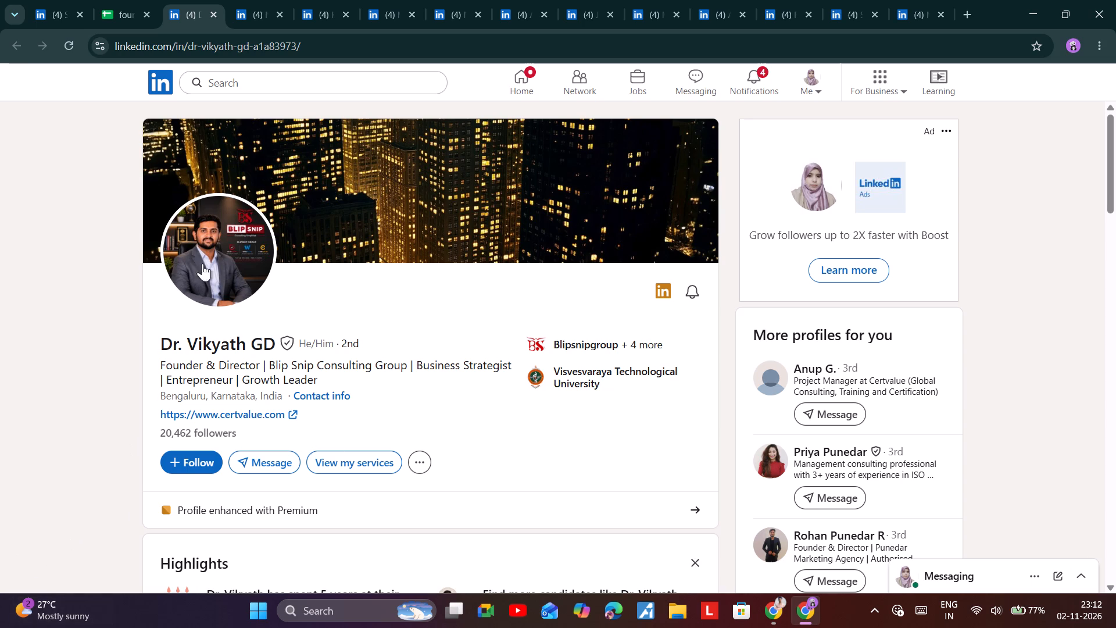
{"action": "left_click", "coordinate": [414, 457]}
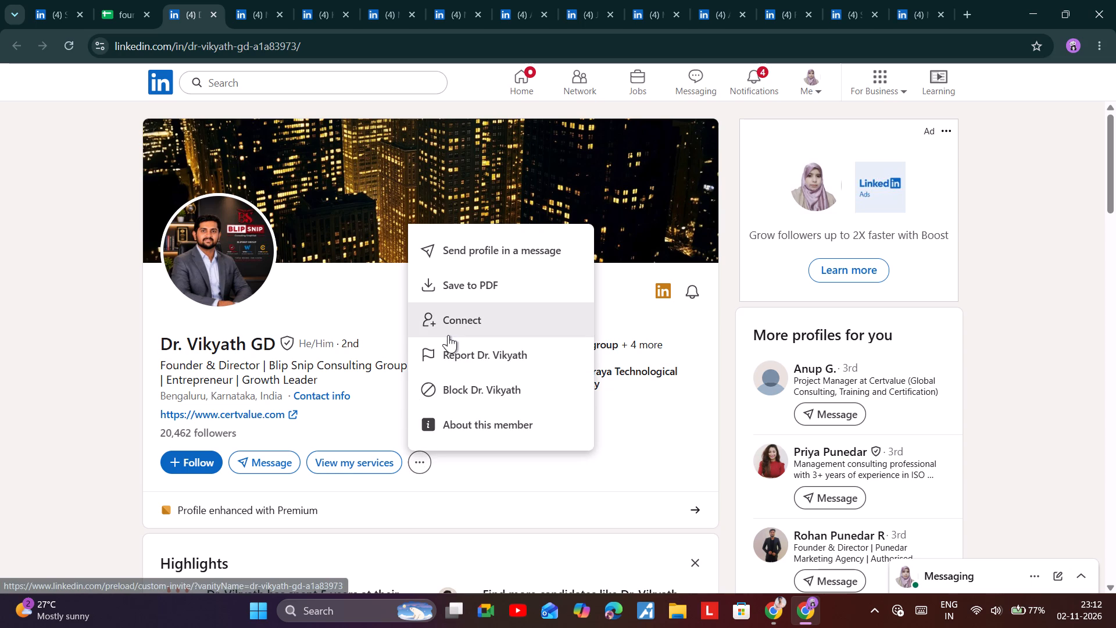
{"action": "left_click", "coordinate": [449, 332]}
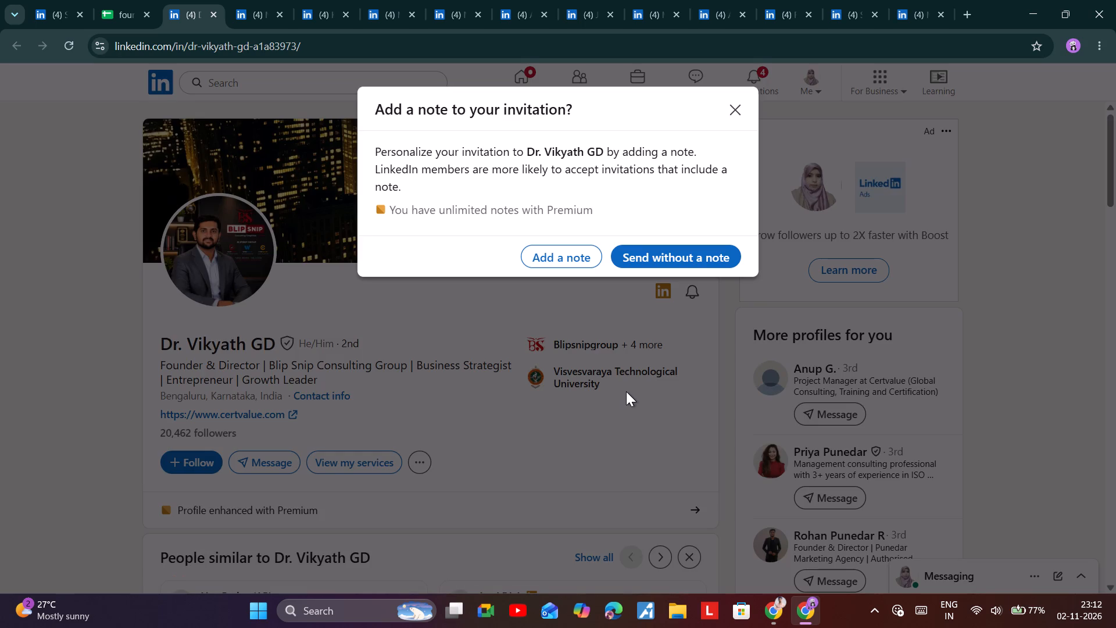
{"action": "left_click", "coordinate": [660, 270]}
{"action": "left_click", "coordinate": [661, 261]}
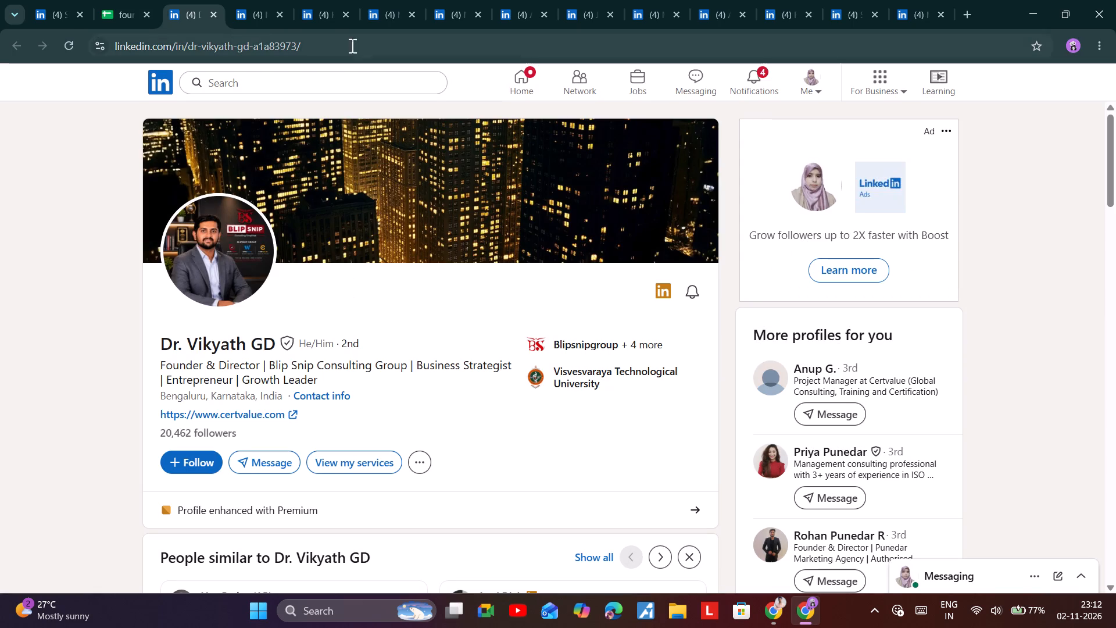
{"action": "left_click", "coordinate": [114, 7]}
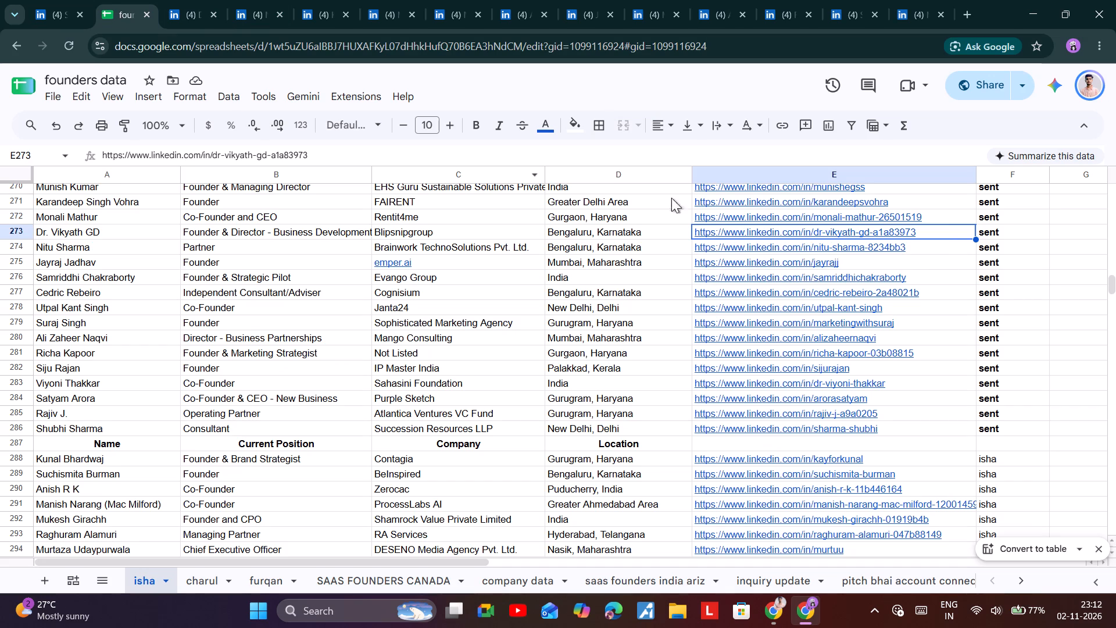
Open the LinkedIn profile linked in row 274 of the isha sheet and start a connection invitation.
{"action": "left_click", "coordinate": [790, 251]}
{"action": "left_click", "coordinate": [778, 269]}
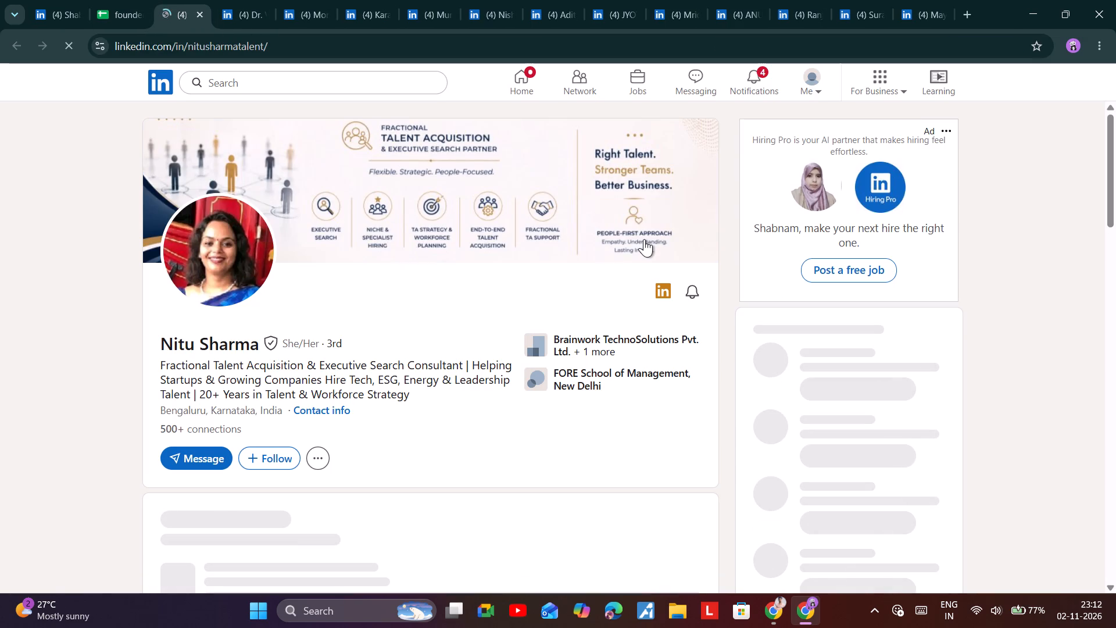
{"action": "left_click", "coordinate": [318, 458]}
{"action": "left_click", "coordinate": [352, 328]}
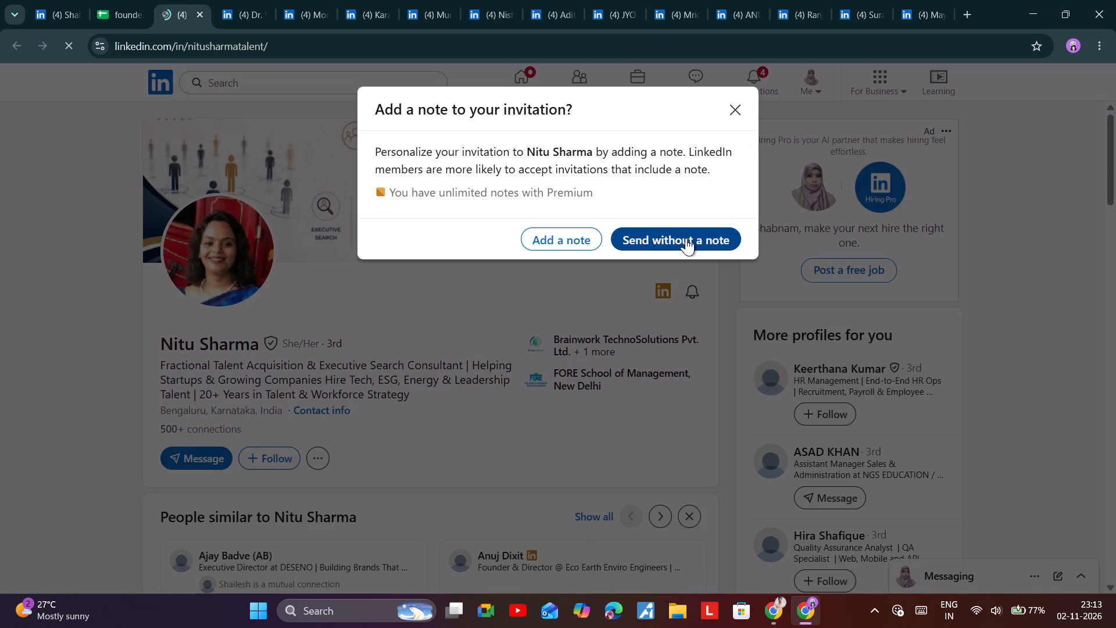
Send the connection invitation to the row 274 contact without a note and return to the sheet.
{"action": "left_click", "coordinate": [677, 244]}
{"action": "left_click", "coordinate": [120, 15]}
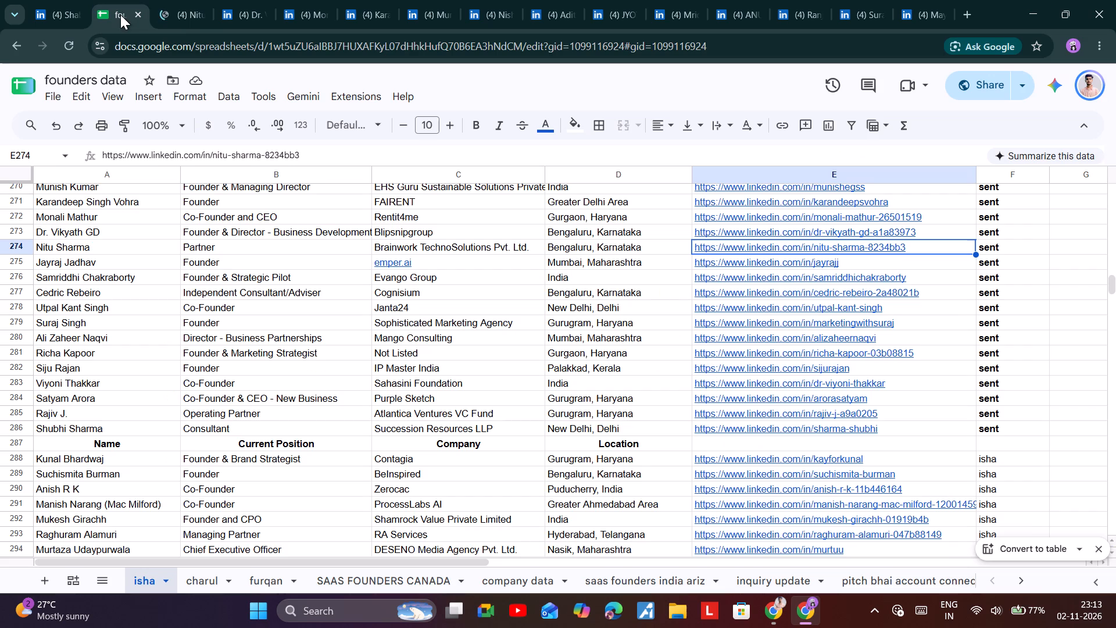
Open the LinkedIn profile linked in row 275, send a connection invitation without a note, and return to the sheet.
{"action": "left_click", "coordinate": [767, 267]}
{"action": "left_click", "coordinate": [767, 268]}
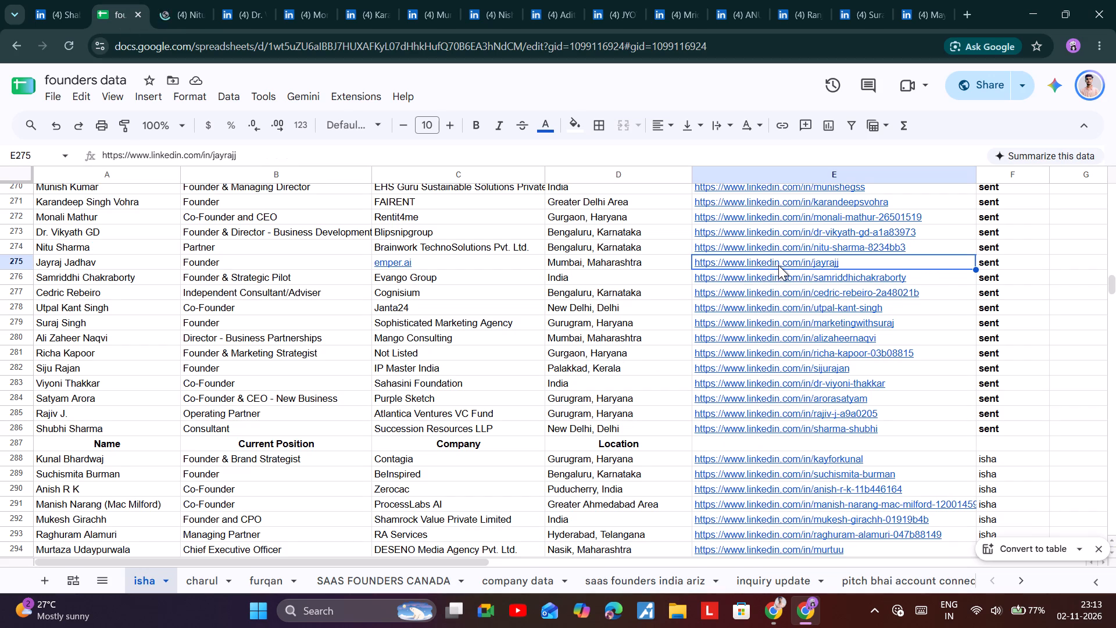
{"action": "left_click", "coordinate": [778, 264]}
{"action": "left_click", "coordinate": [777, 290]}
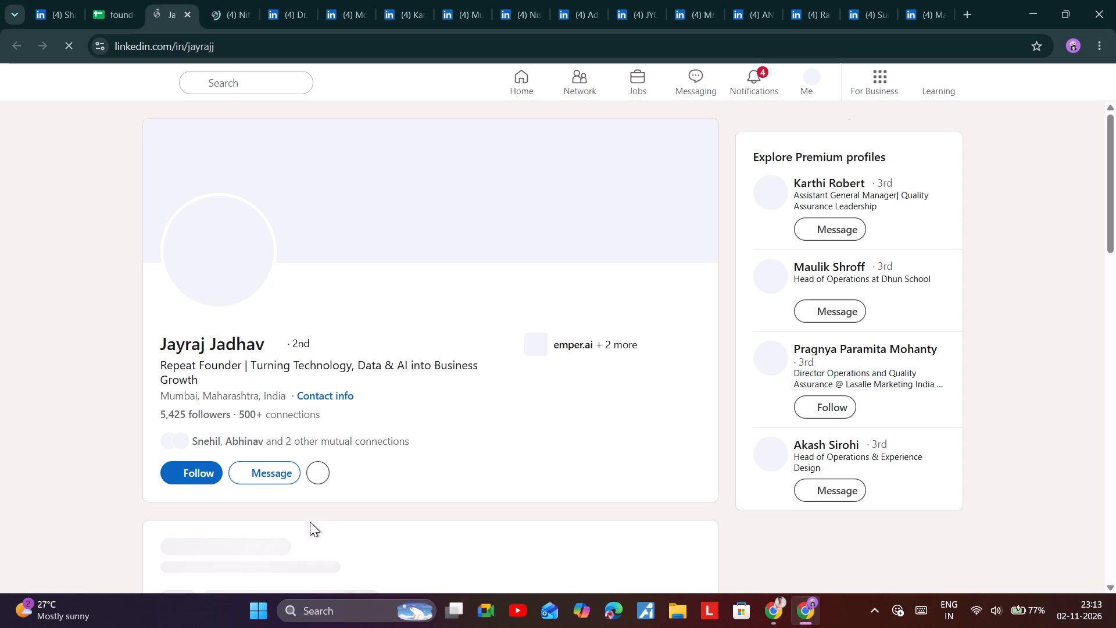
{"action": "left_click", "coordinate": [323, 463]}
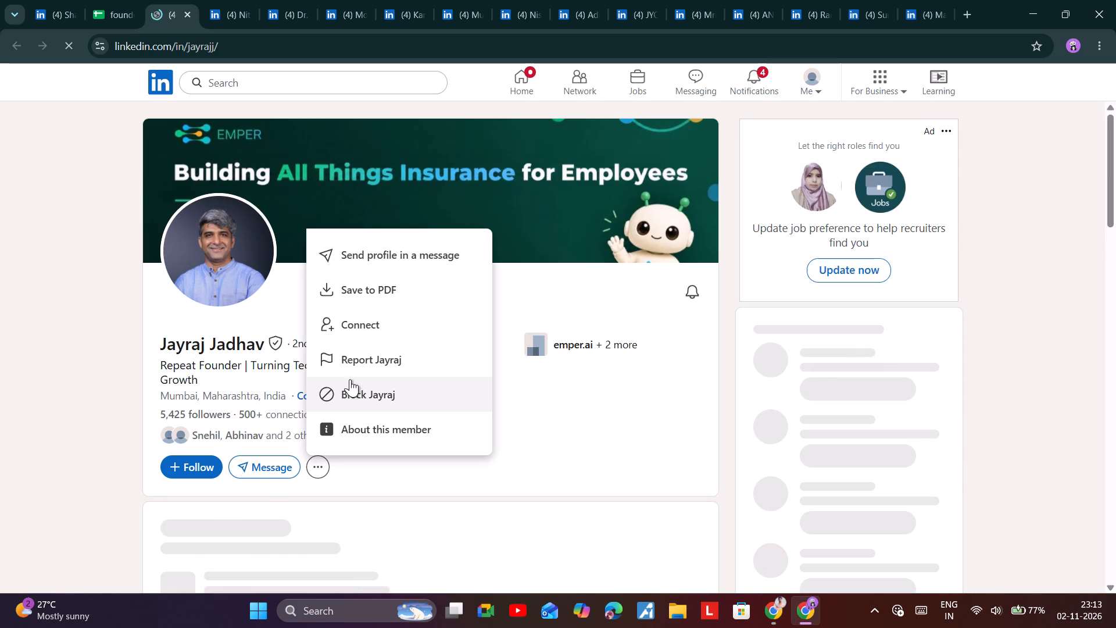
{"action": "left_click", "coordinate": [354, 334]}
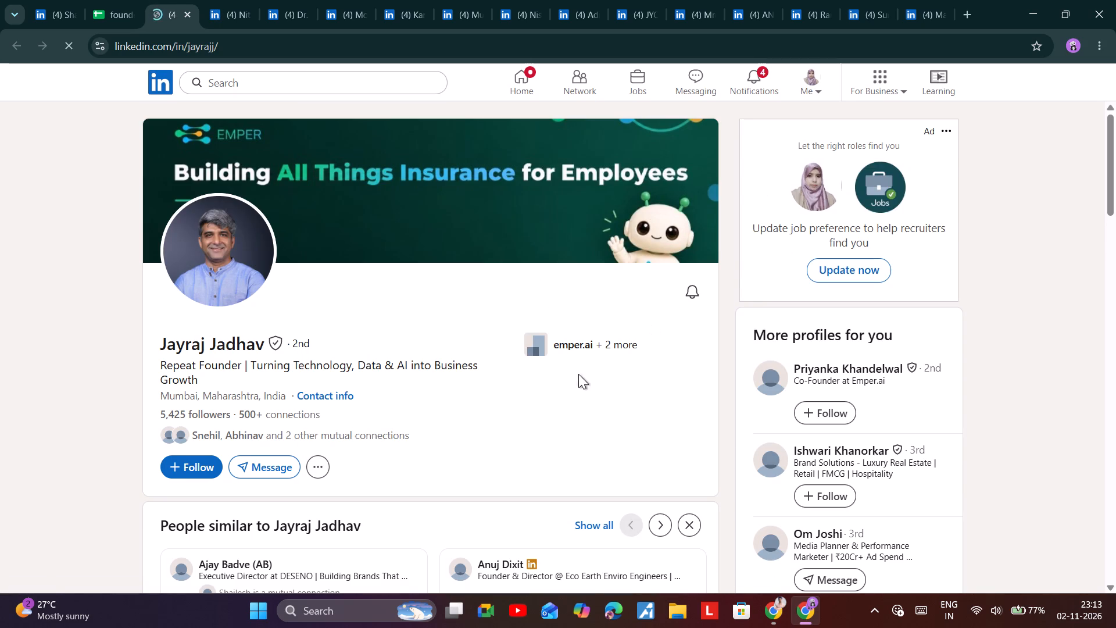
{"action": "left_click", "coordinate": [643, 240]}
{"action": "left_click", "coordinate": [108, 17]}
Open the LinkedIn profile linked in row 276, send a connection invitation without a note, and return to the sheet.
{"action": "left_click", "coordinate": [831, 277]}
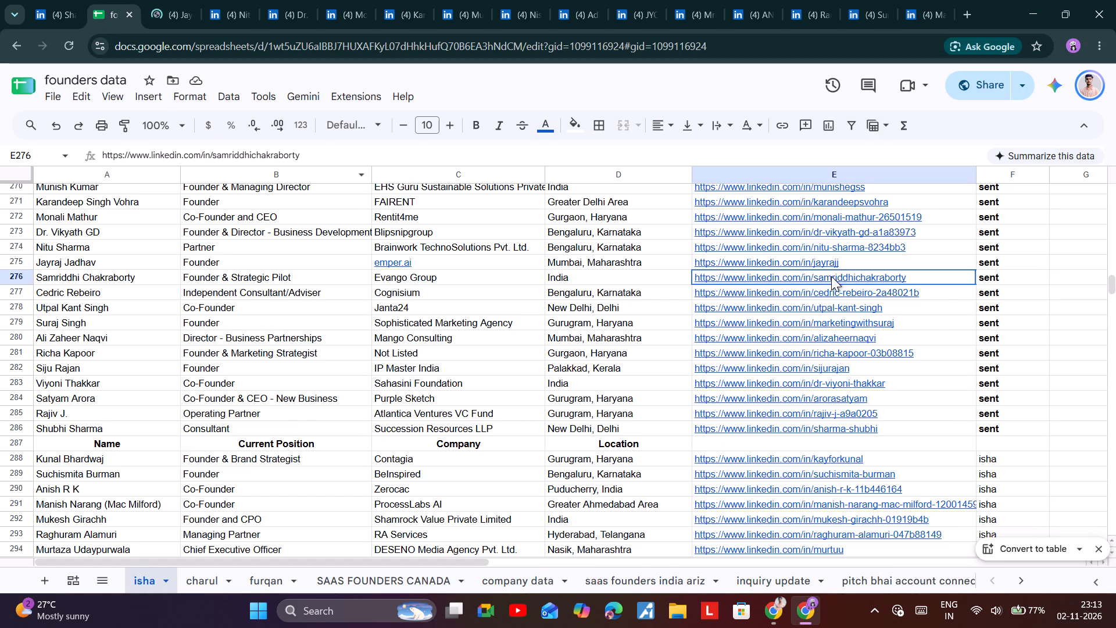
{"action": "left_click", "coordinate": [799, 299]}
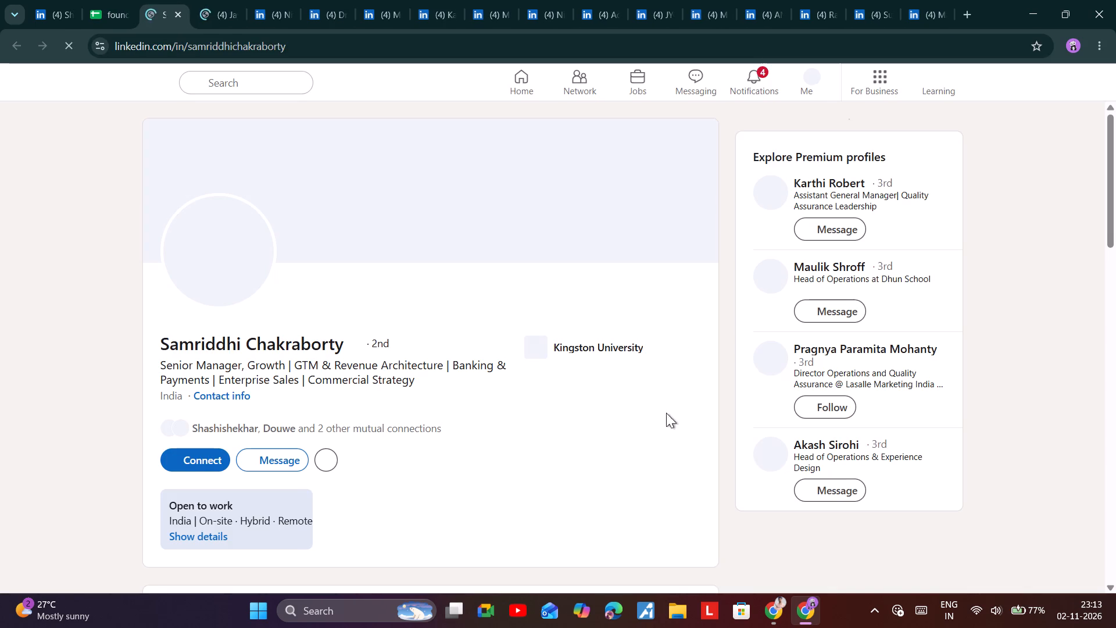
{"action": "left_click", "coordinate": [201, 450]}
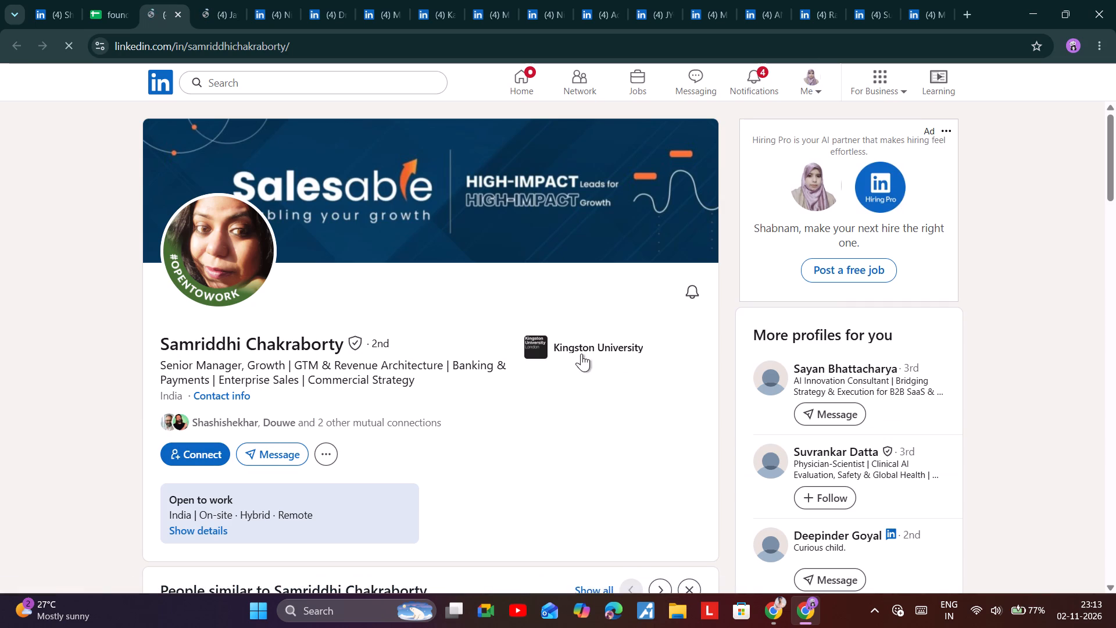
{"action": "left_click", "coordinate": [664, 259]}
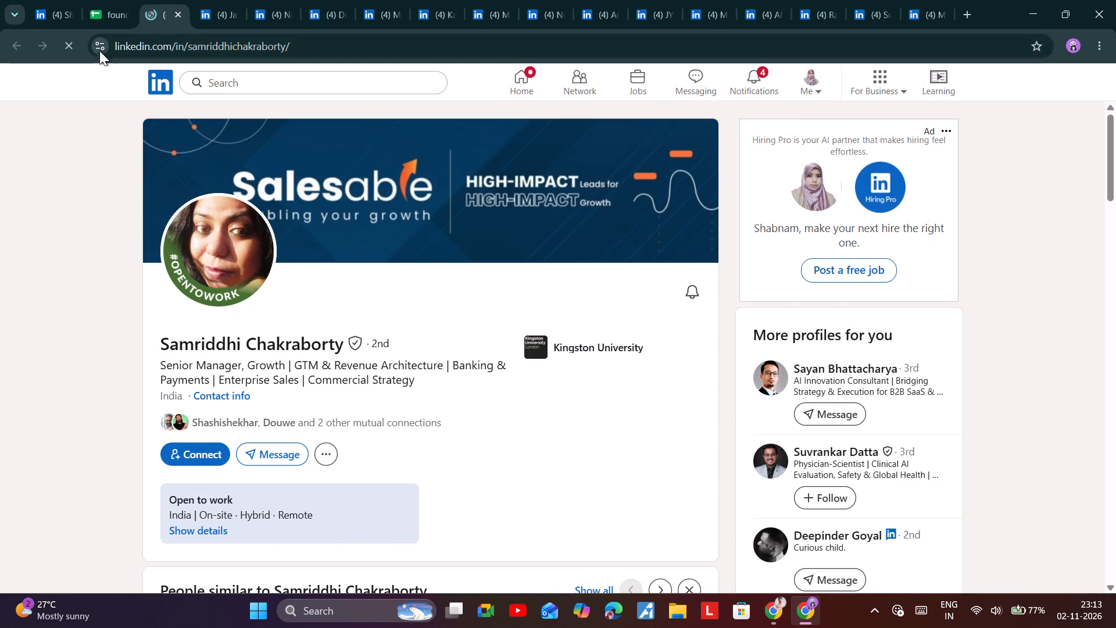
{"action": "left_click", "coordinate": [110, 15]}
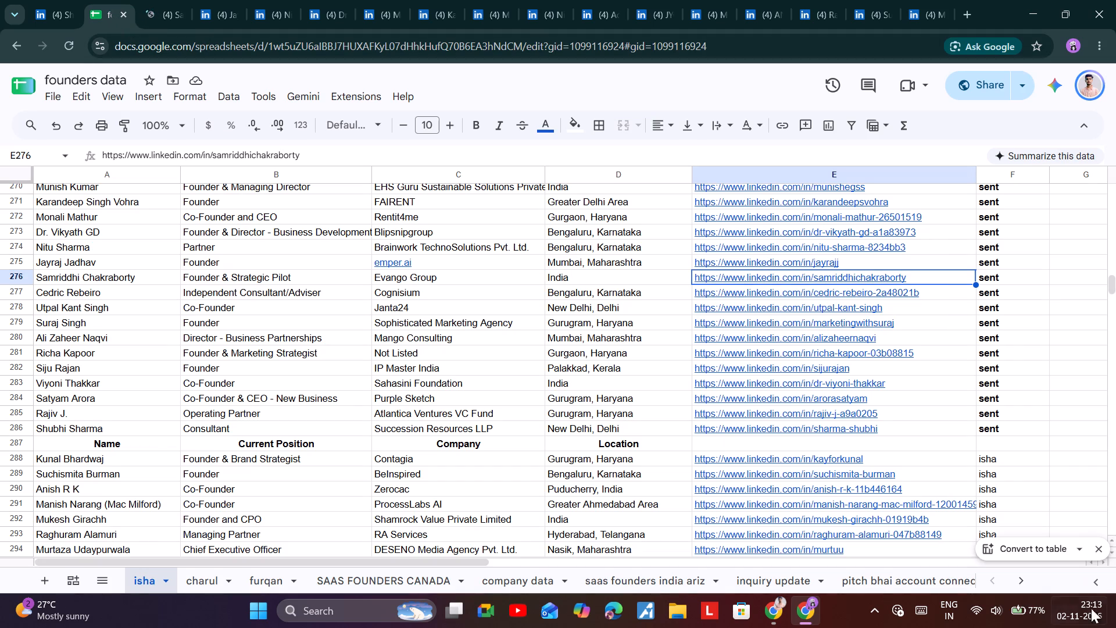
Open the LinkedIn profile linked in row 277, send a connection invitation without a note, and return to the sheet.
{"action": "left_click", "coordinate": [818, 289]}
{"action": "left_click", "coordinate": [776, 319]}
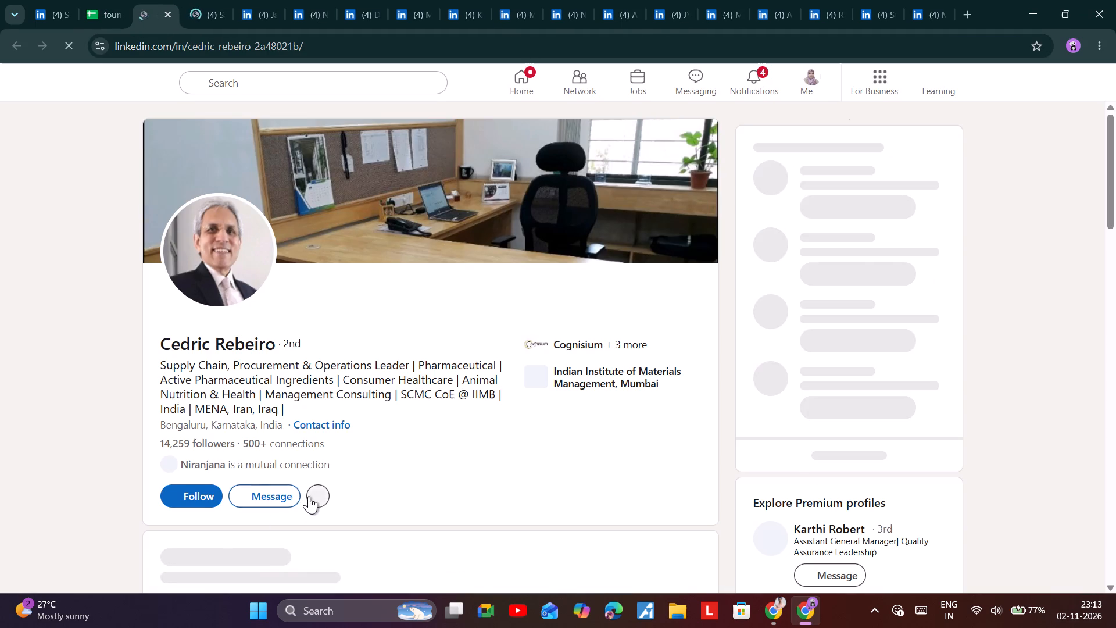
{"action": "left_click", "coordinate": [311, 492]}
{"action": "left_click", "coordinate": [348, 359]}
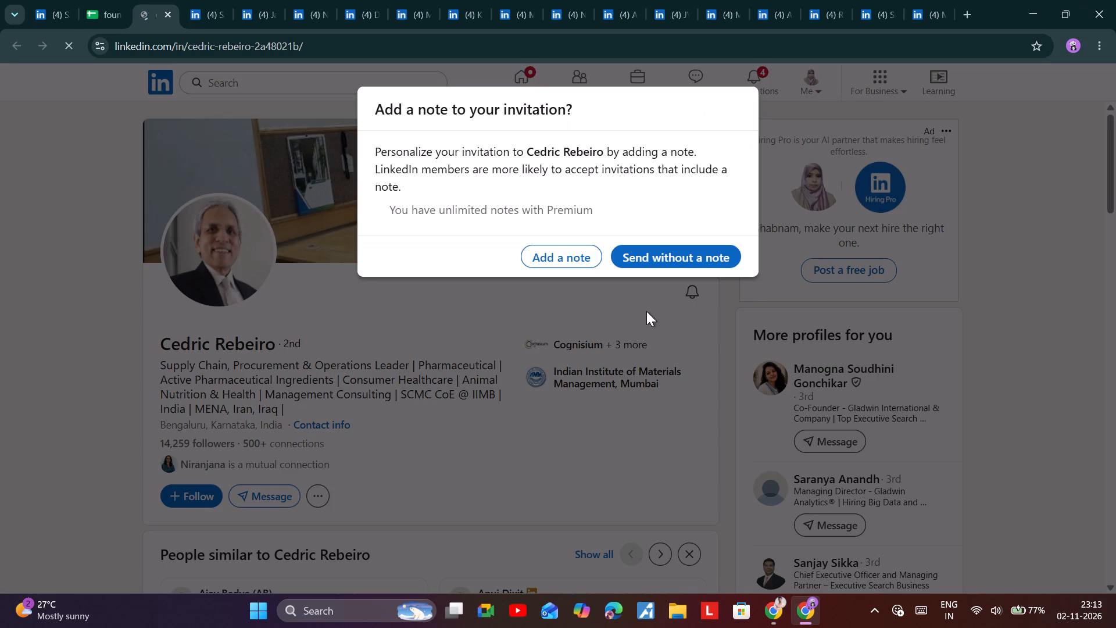
{"action": "left_click", "coordinate": [671, 260]}
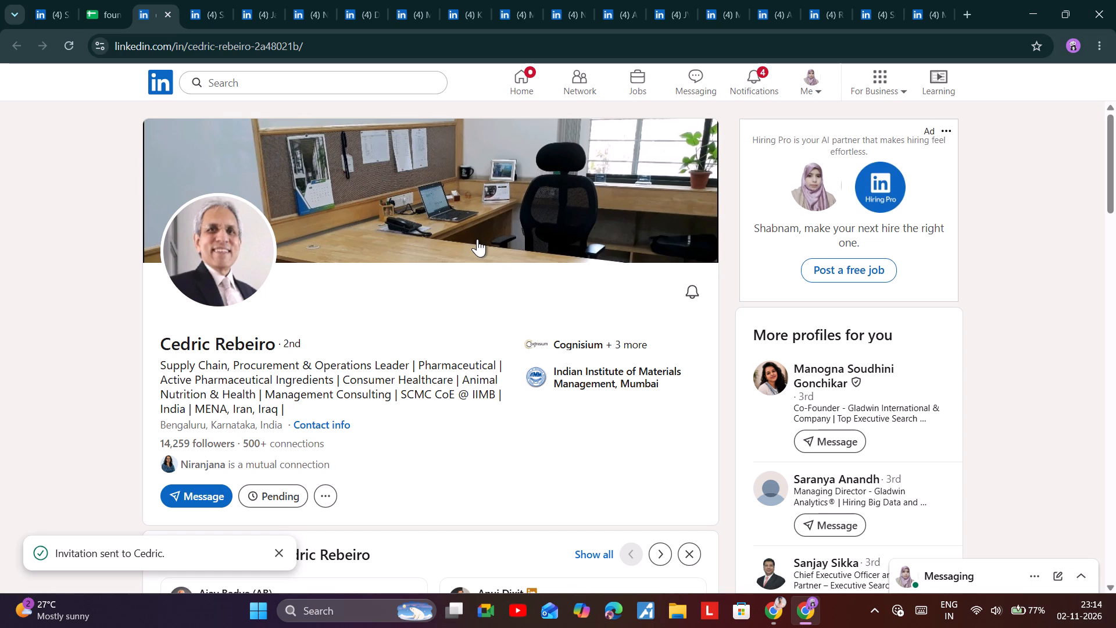
{"action": "left_click", "coordinate": [115, 14]}
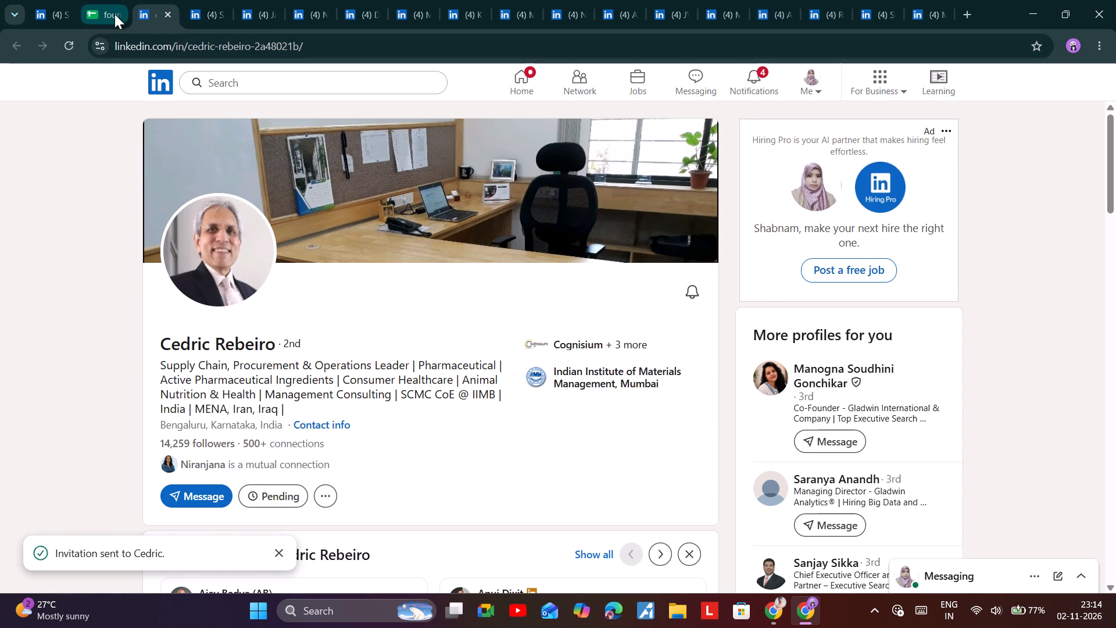
Open the LinkedIn profile linked in row 278, send a connection invitation without a note, and return to the sheet.
{"action": "left_click", "coordinate": [759, 308]}
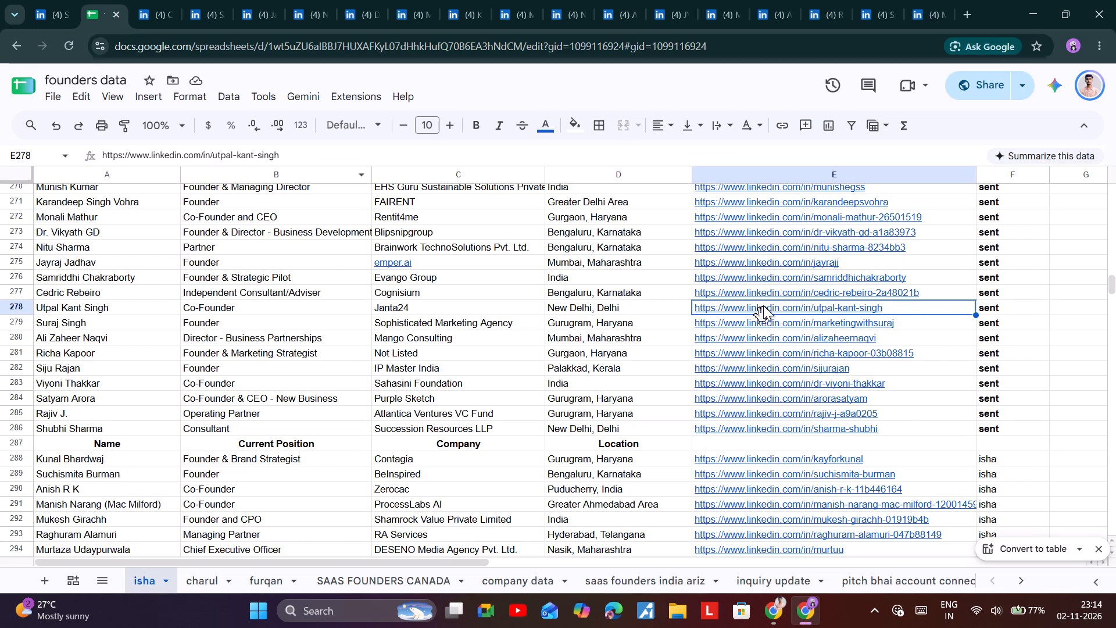
{"action": "left_click", "coordinate": [763, 305]}
{"action": "left_click", "coordinate": [763, 330]}
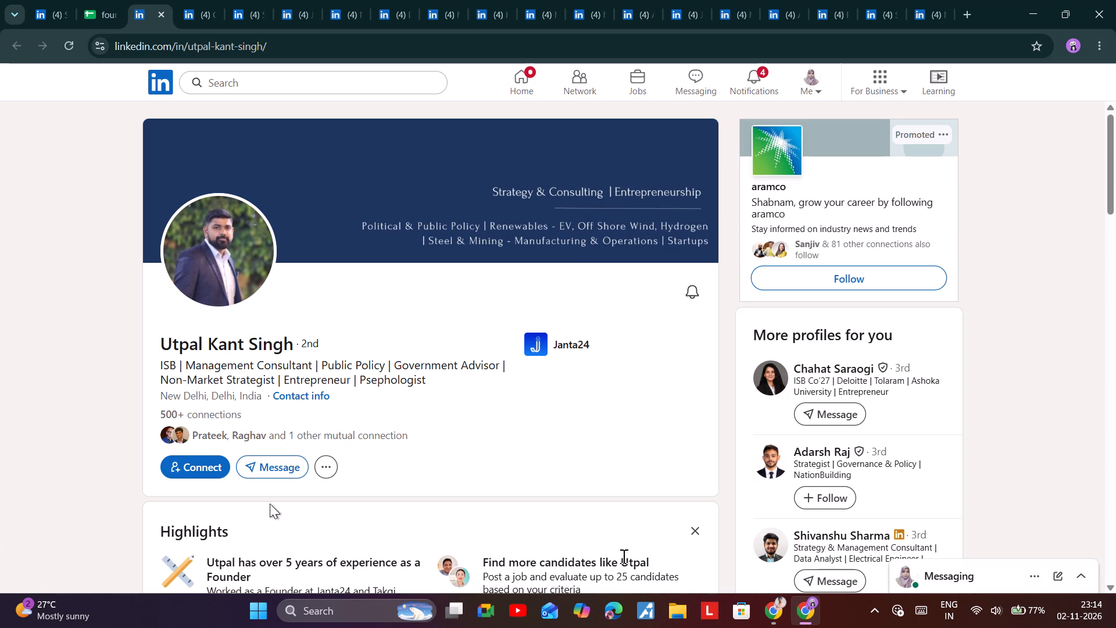
{"action": "left_click", "coordinate": [183, 465]}
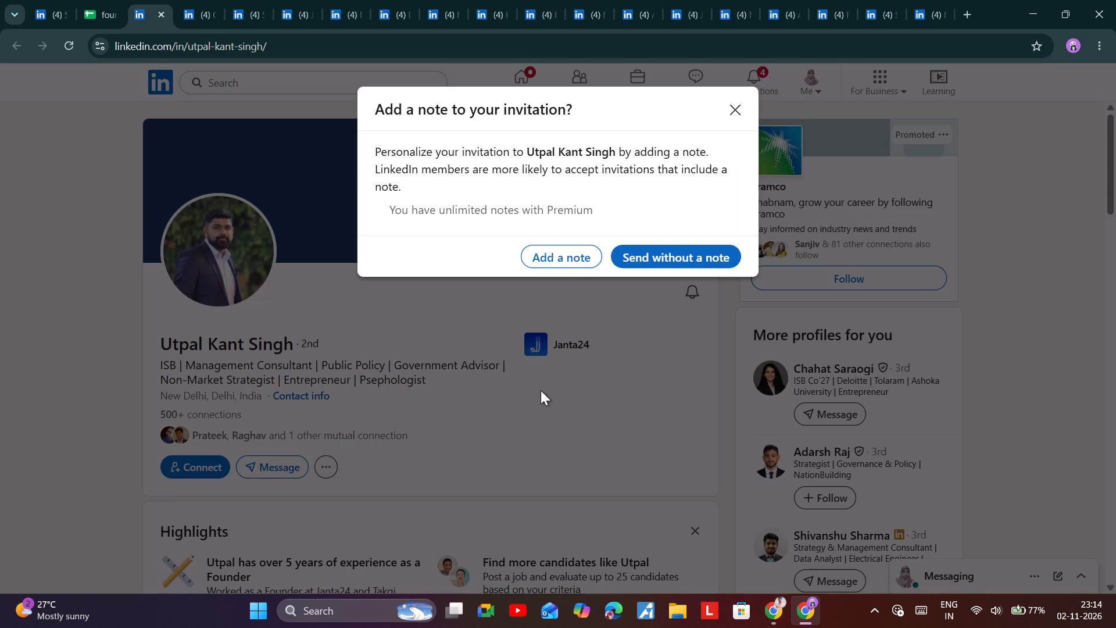
{"action": "left_click", "coordinate": [675, 255]}
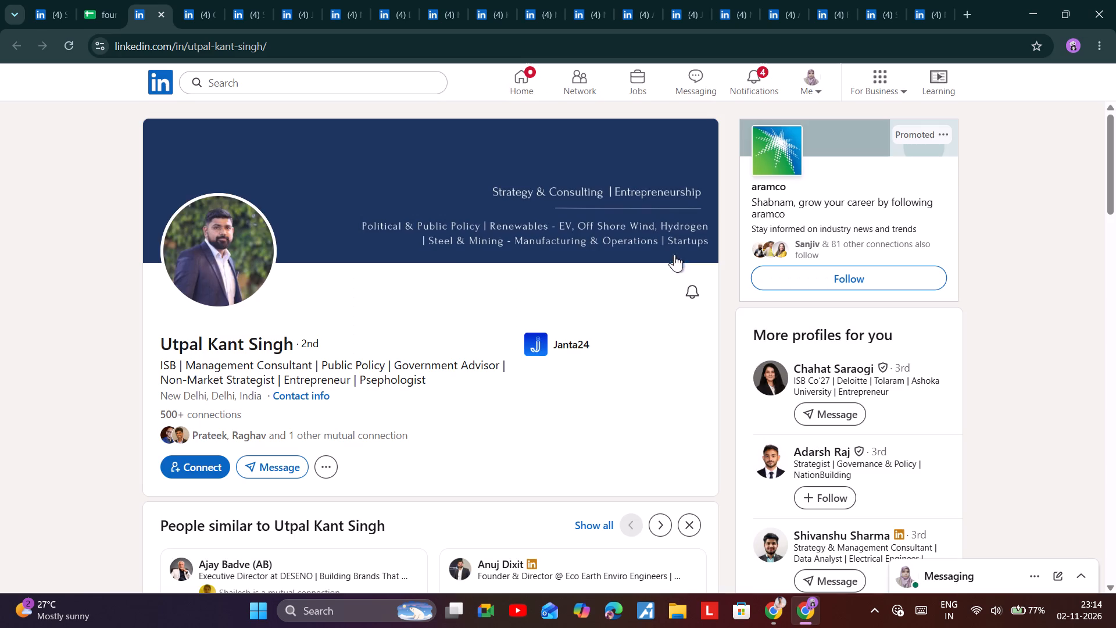
{"action": "left_click", "coordinate": [96, 9]}
Open the LinkedIn profile linked in row 279, send a connection invitation without a note, and return to the sheet.
{"action": "left_click", "coordinate": [867, 319]}
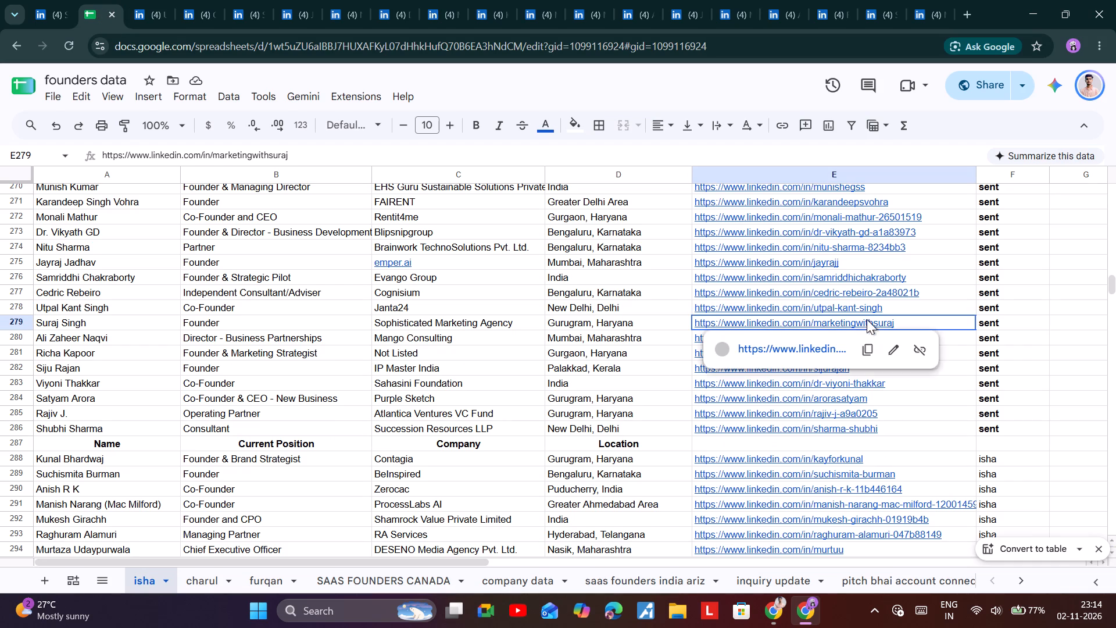
{"action": "left_click", "coordinate": [803, 342]}
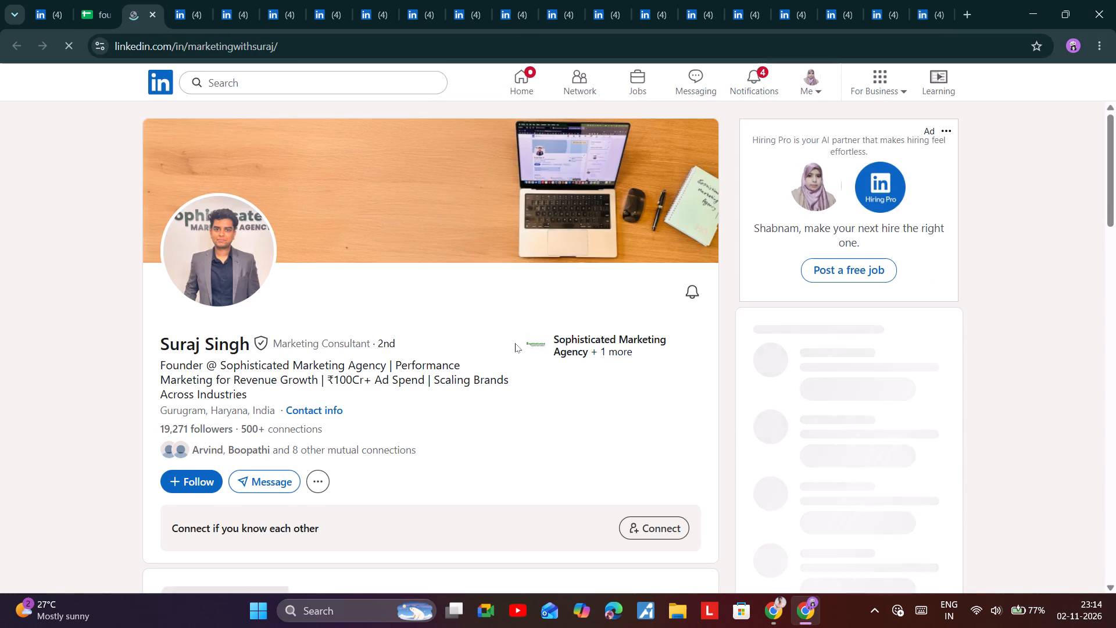
{"action": "left_click", "coordinate": [320, 481]}
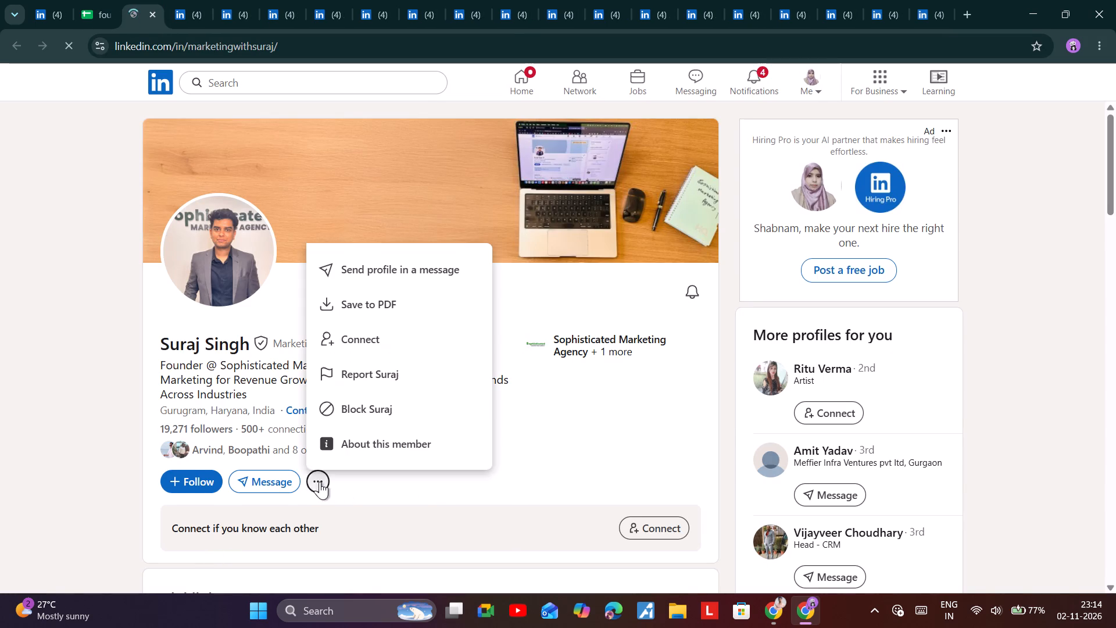
{"action": "left_click", "coordinate": [355, 345]}
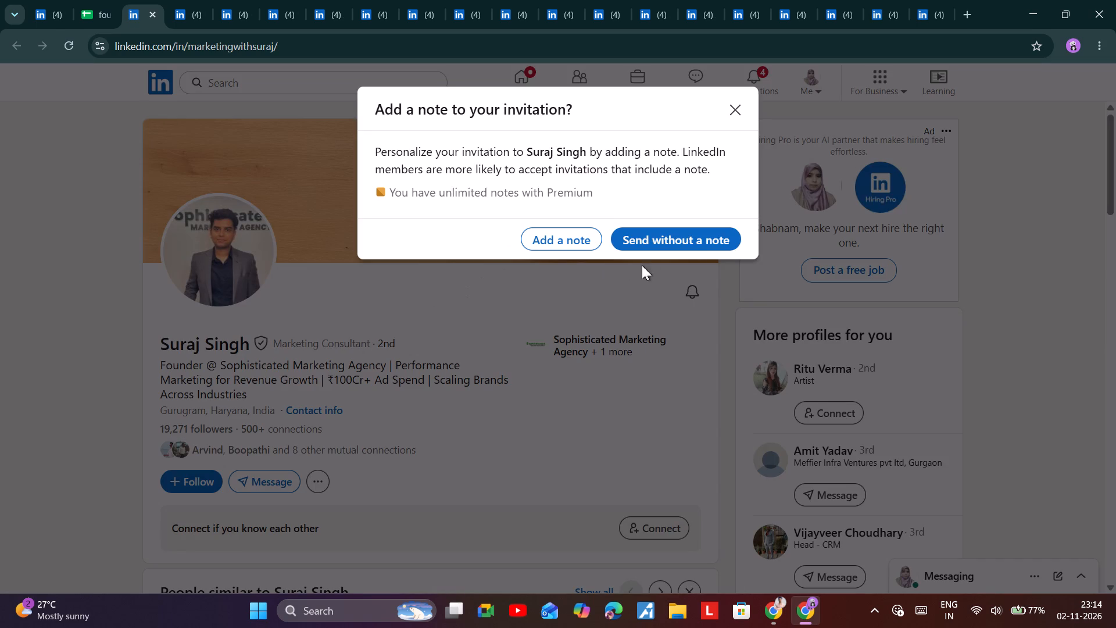
{"action": "left_click", "coordinate": [667, 241]}
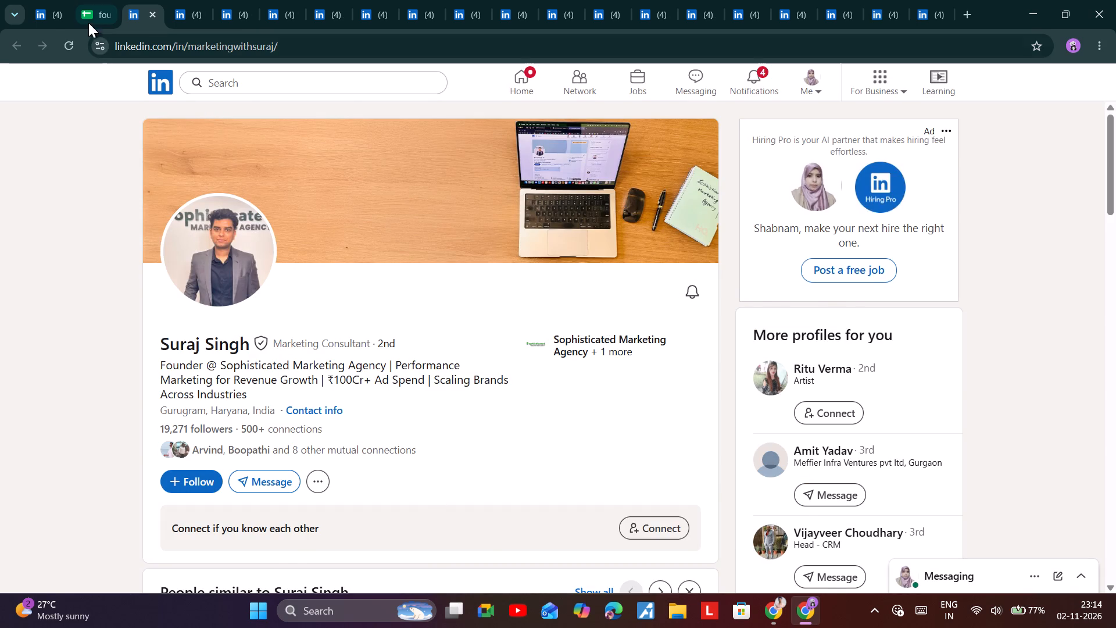
{"action": "left_click", "coordinate": [88, 12]}
Open the LinkedIn profile linked in row 280, send a connection invitation without a note, and return to the sheet.
{"action": "left_click", "coordinate": [796, 337]}
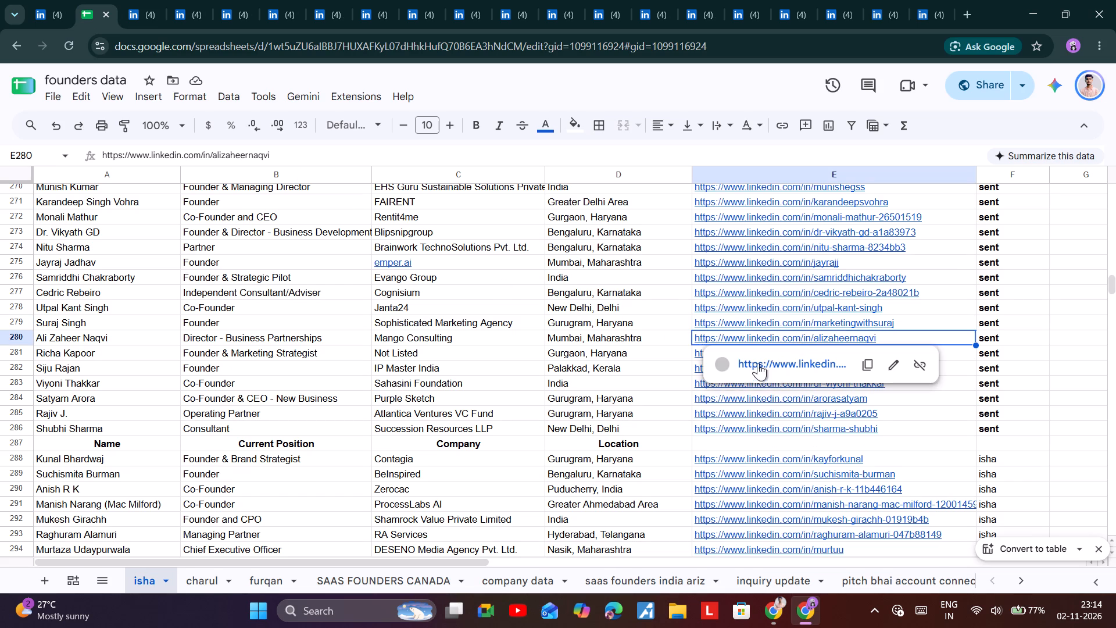
{"action": "left_click", "coordinate": [753, 364]}
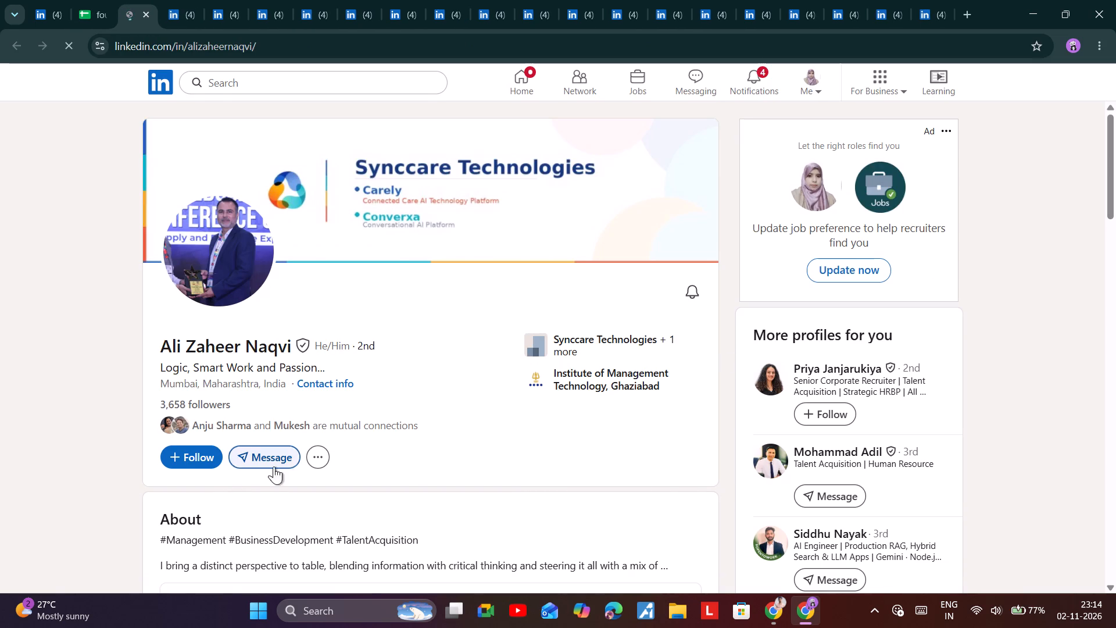
{"action": "left_click", "coordinate": [306, 452]}
{"action": "left_click", "coordinate": [359, 301]}
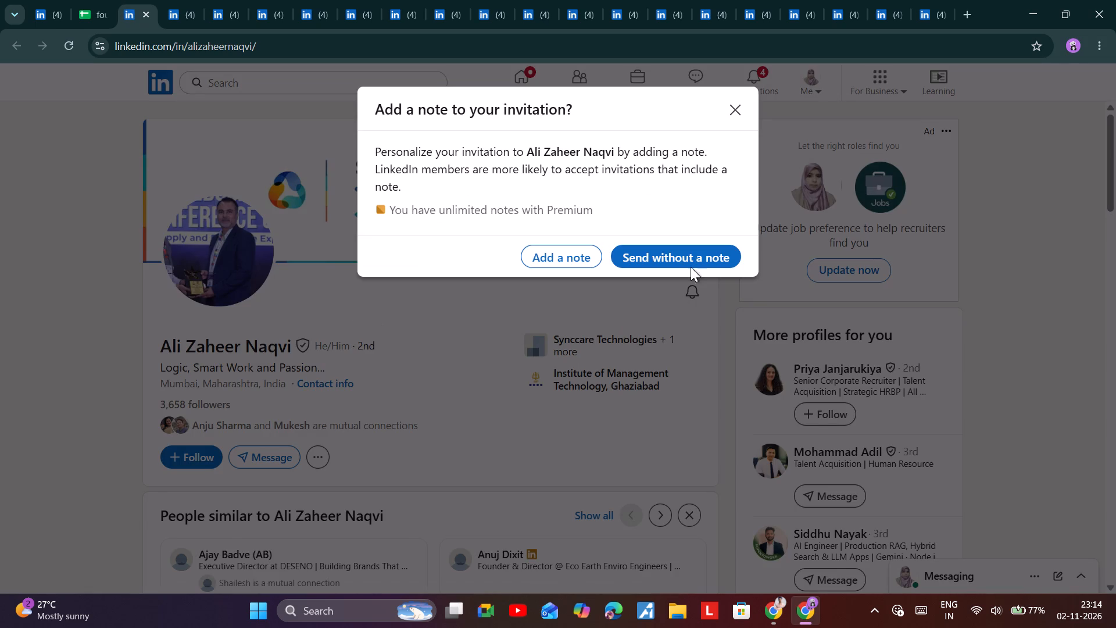
{"action": "left_click", "coordinate": [689, 259]}
{"action": "left_click", "coordinate": [82, 6]}
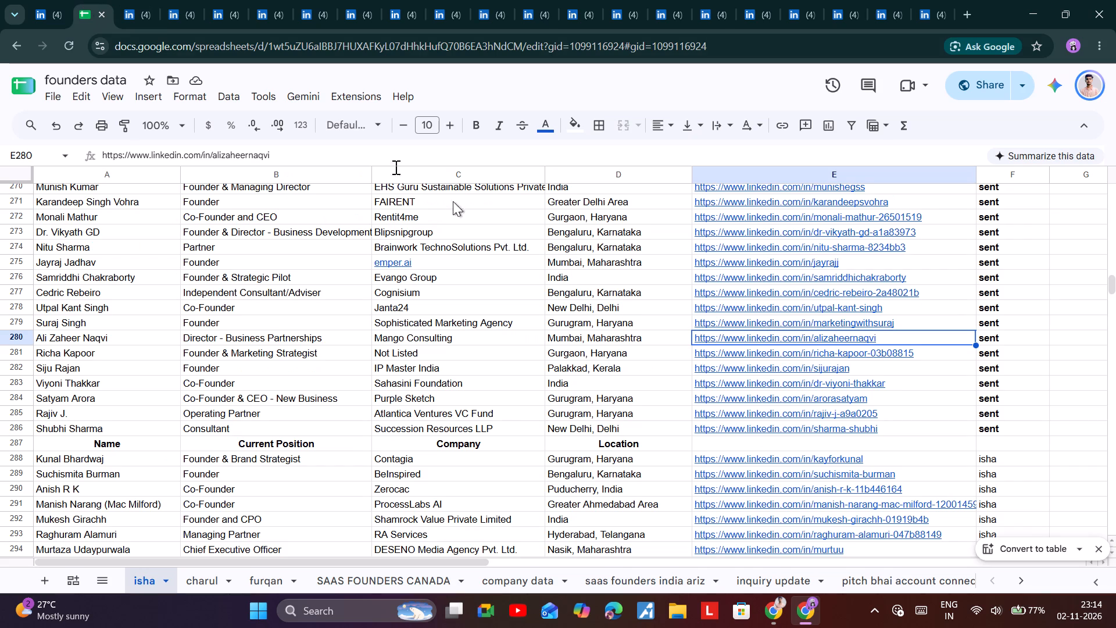
Open the LinkedIn profile linked in row 281, send a connection invitation without a note, and return to the sheet.
{"action": "left_click", "coordinate": [803, 355]}
{"action": "left_click", "coordinate": [803, 372]}
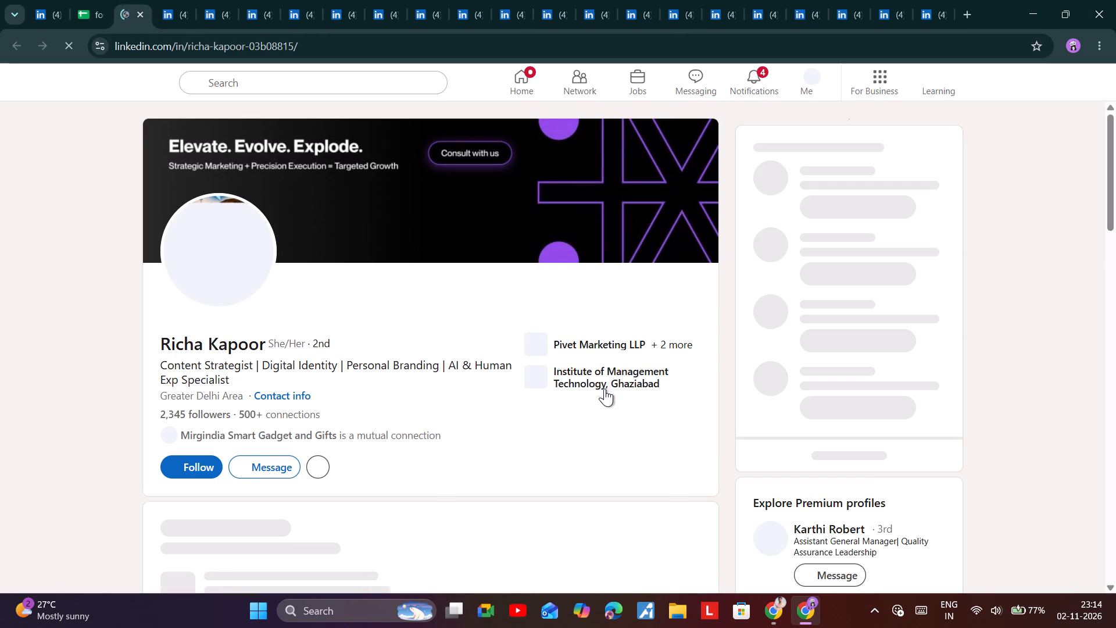
{"action": "left_click", "coordinate": [314, 470]}
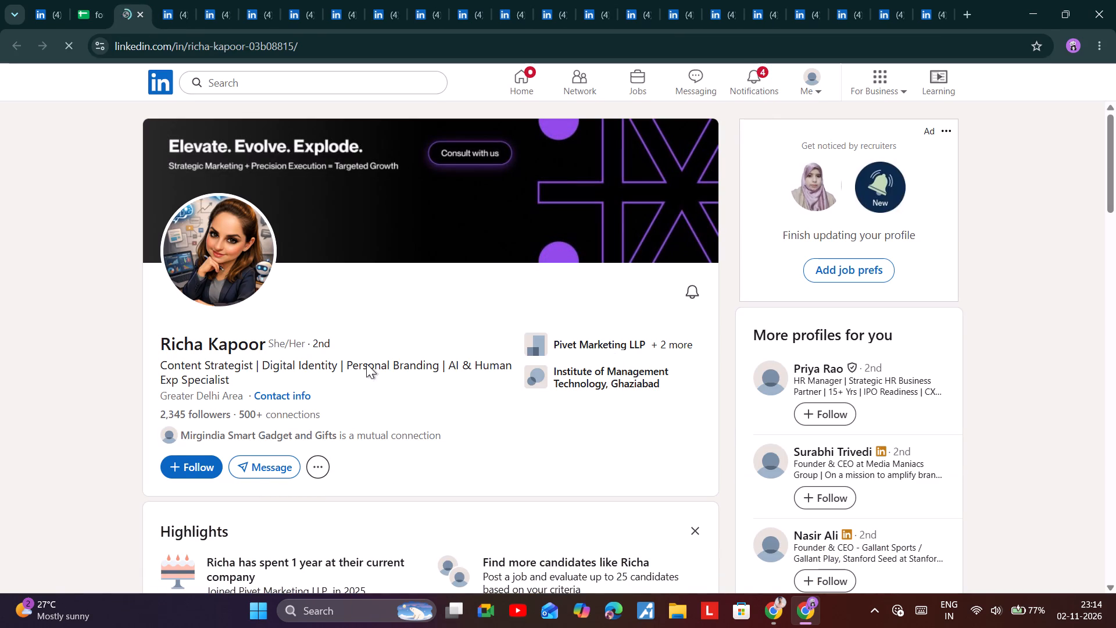
{"action": "left_click", "coordinate": [377, 321]}
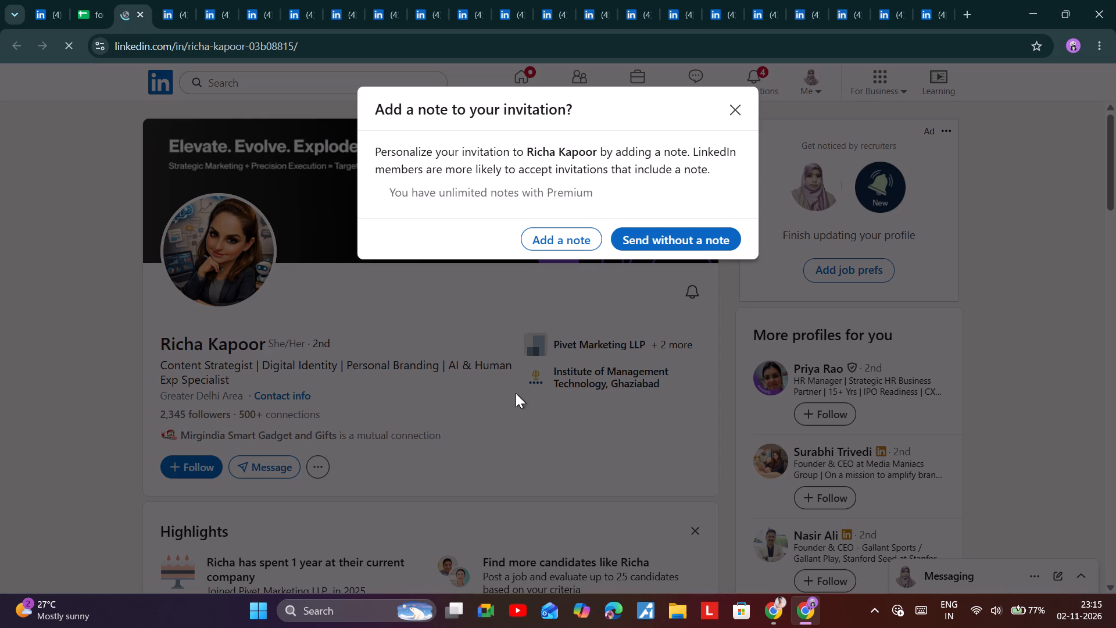
{"action": "left_click", "coordinate": [654, 231]}
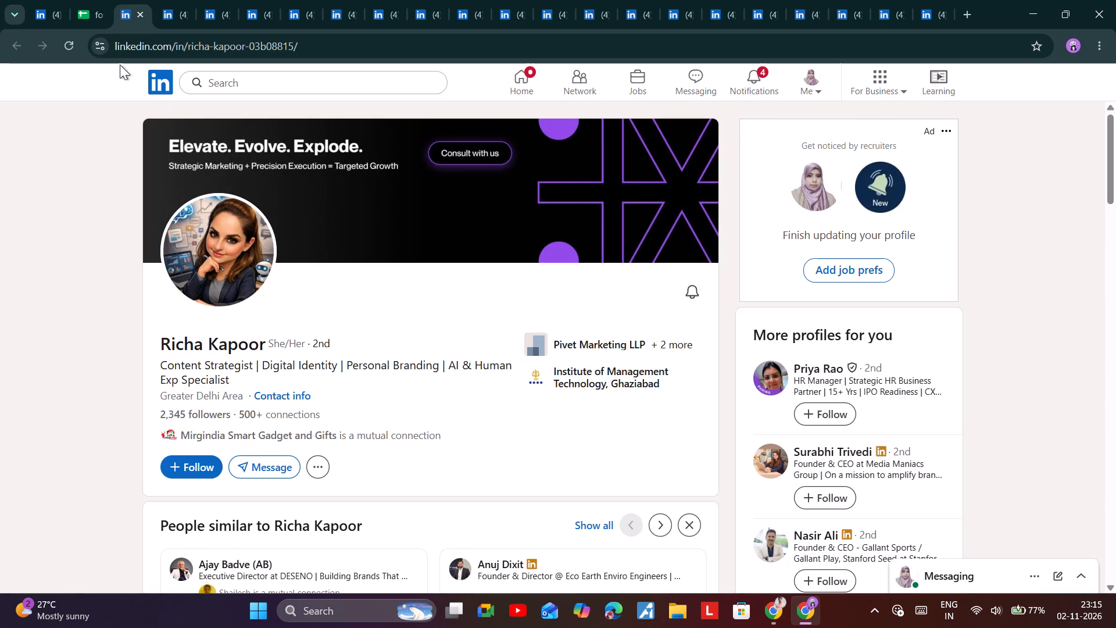
{"action": "left_click", "coordinate": [90, 9]}
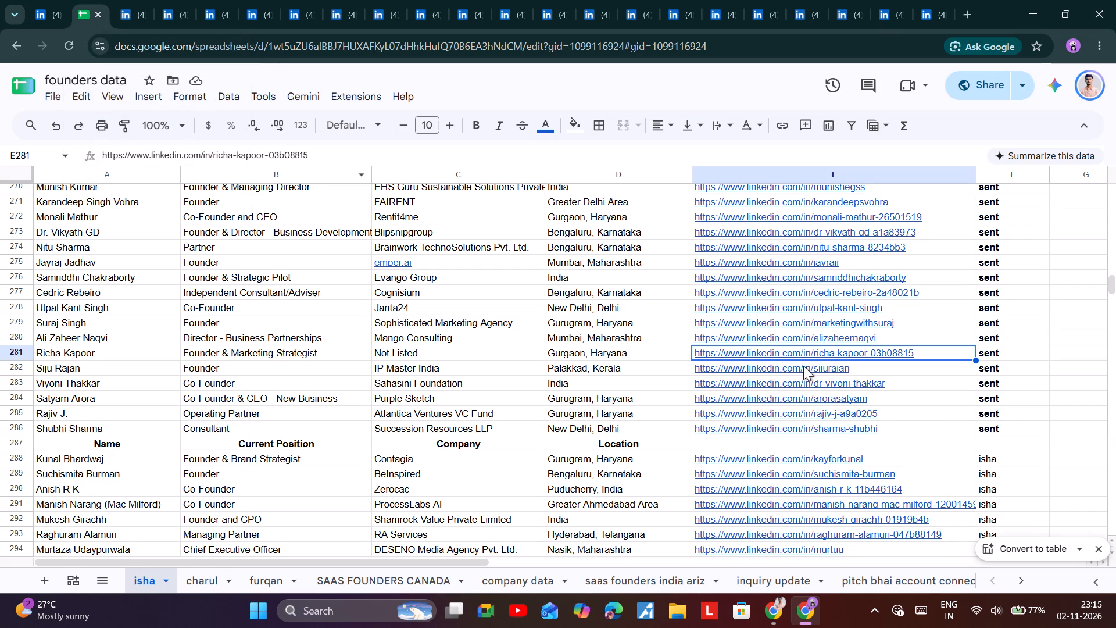
Open the LinkedIn profile linked in row 282, send a connection invitation without a note, and return to the sheet.
{"action": "left_click", "coordinate": [802, 365]}
{"action": "left_click", "coordinate": [783, 389]}
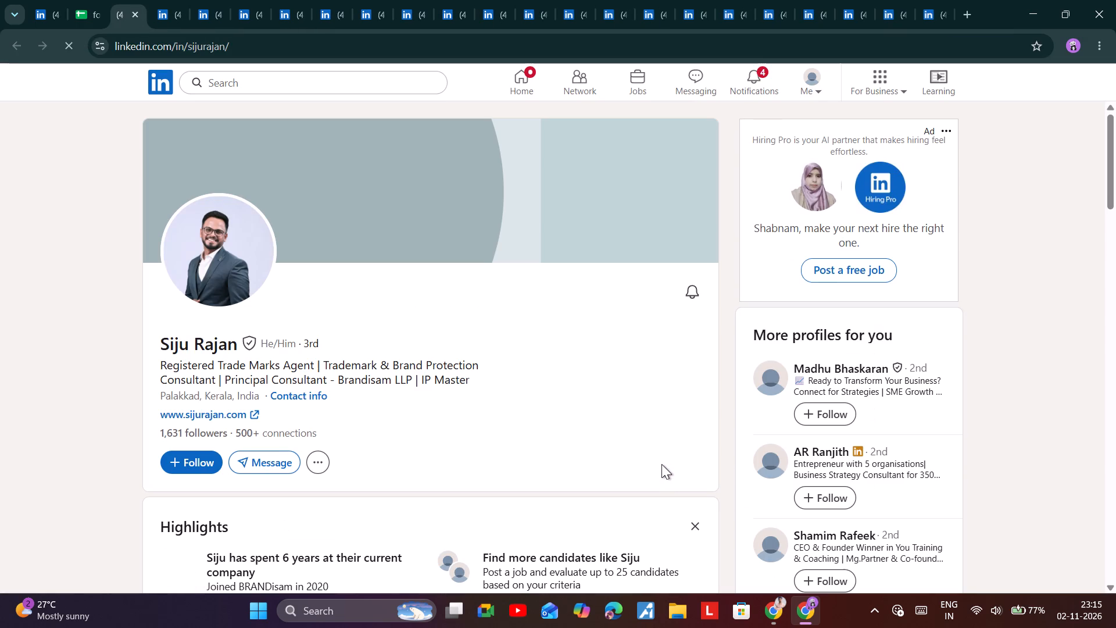
{"action": "left_click", "coordinate": [311, 455]}
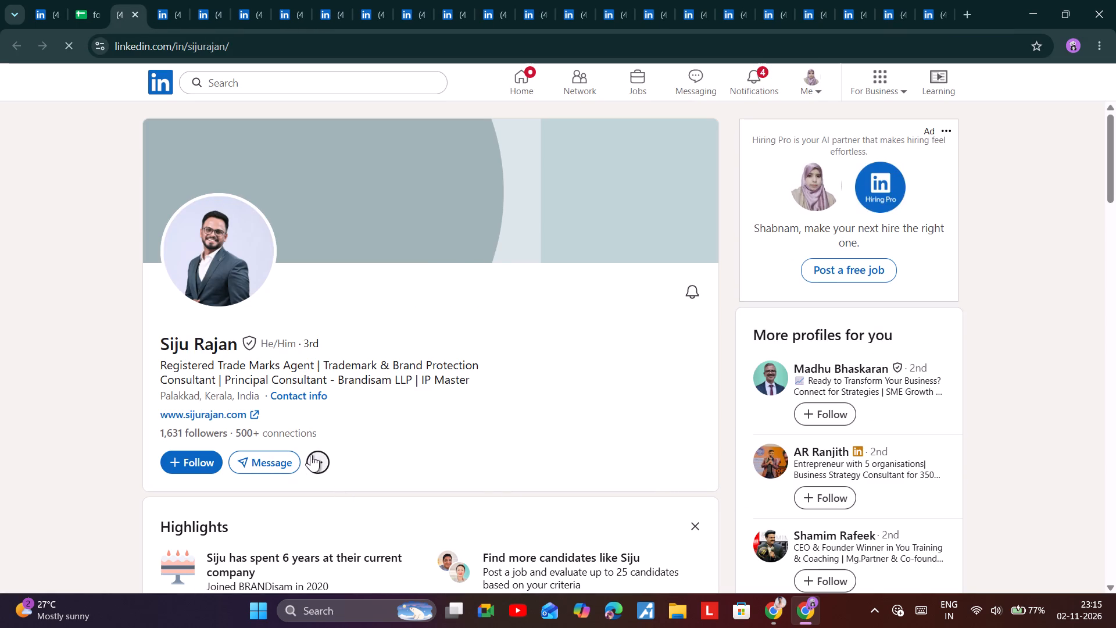
{"action": "left_click", "coordinate": [372, 319]}
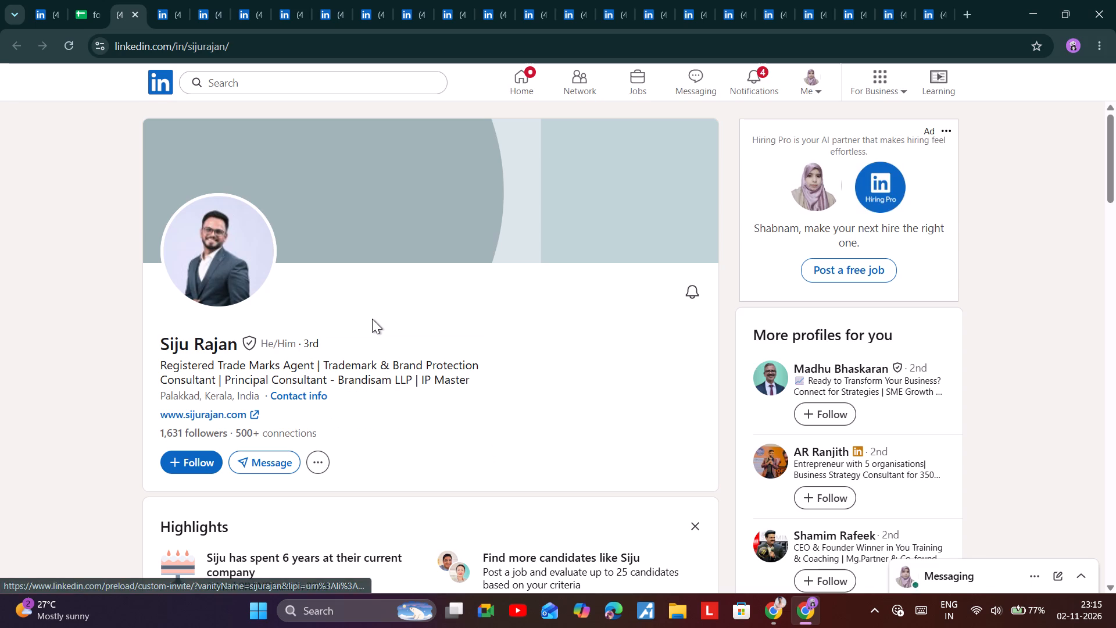
{"action": "left_click", "coordinate": [643, 240]}
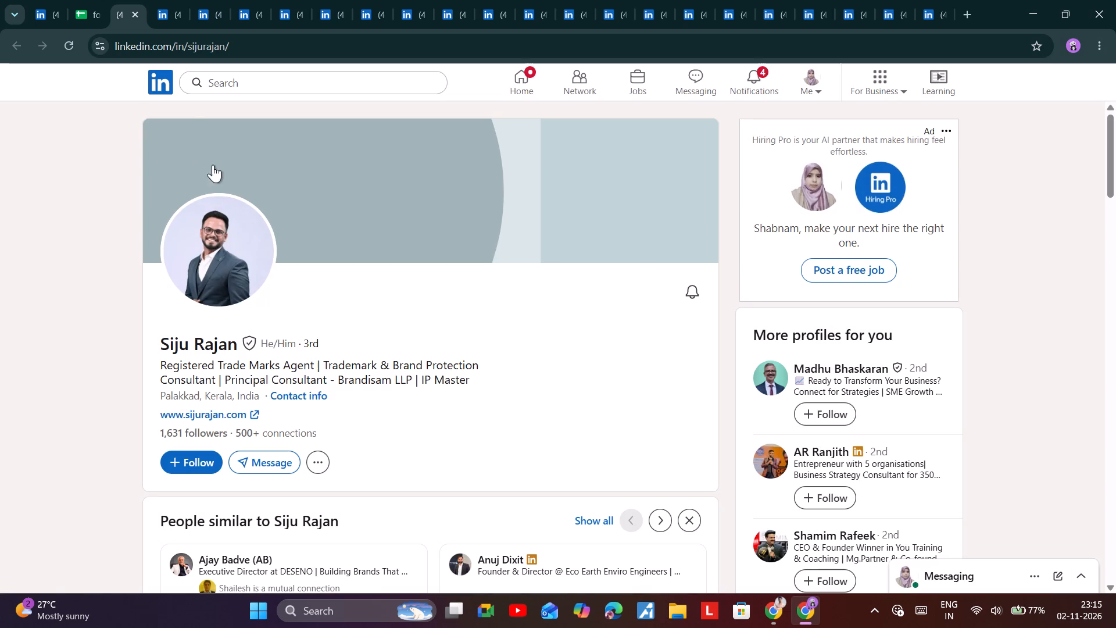
{"action": "left_click", "coordinate": [83, 4]}
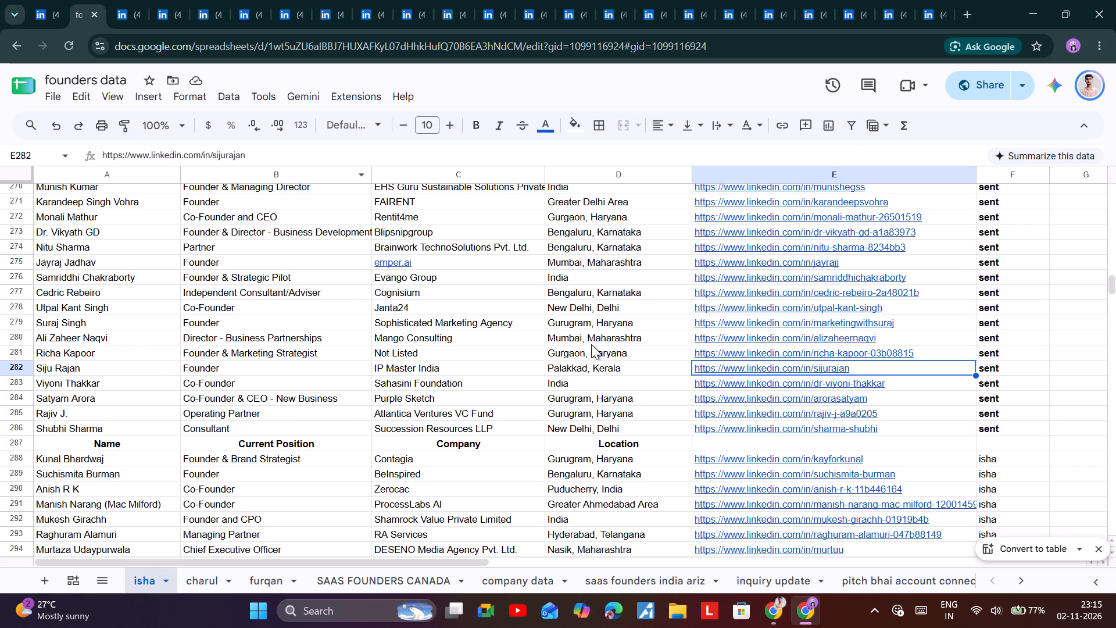
Open the LinkedIn profile linked in row 283, send a connection invitation without a note, and return to the sheet.
{"action": "left_click", "coordinate": [746, 386]}
{"action": "left_click", "coordinate": [741, 400]}
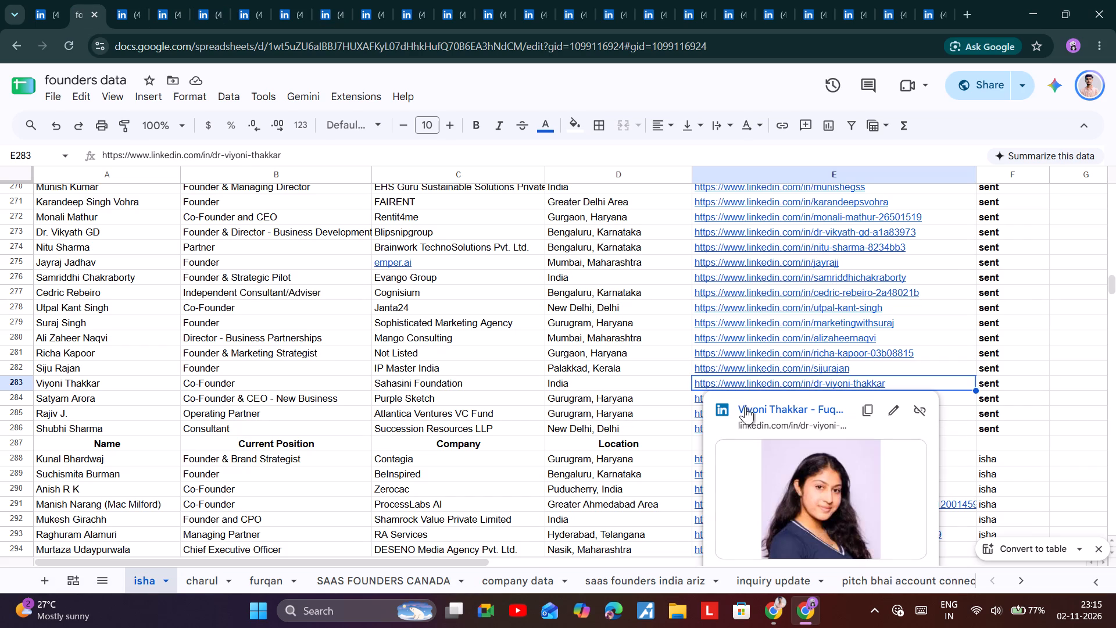
{"action": "left_click", "coordinate": [745, 405]}
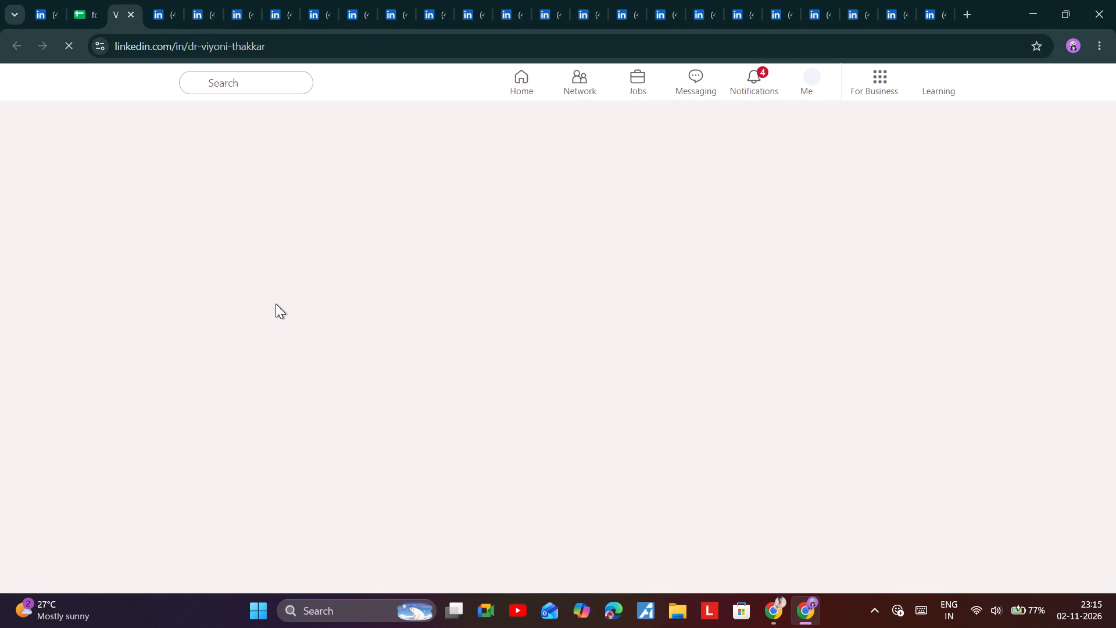
{"action": "left_click", "coordinate": [321, 422]}
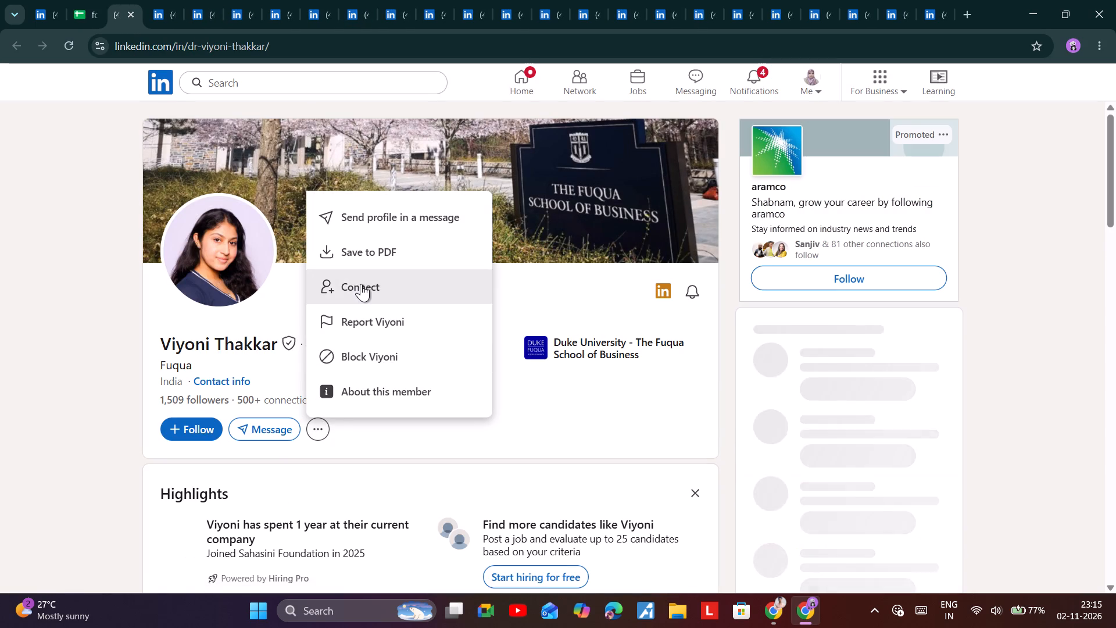
{"action": "left_click", "coordinate": [361, 283]}
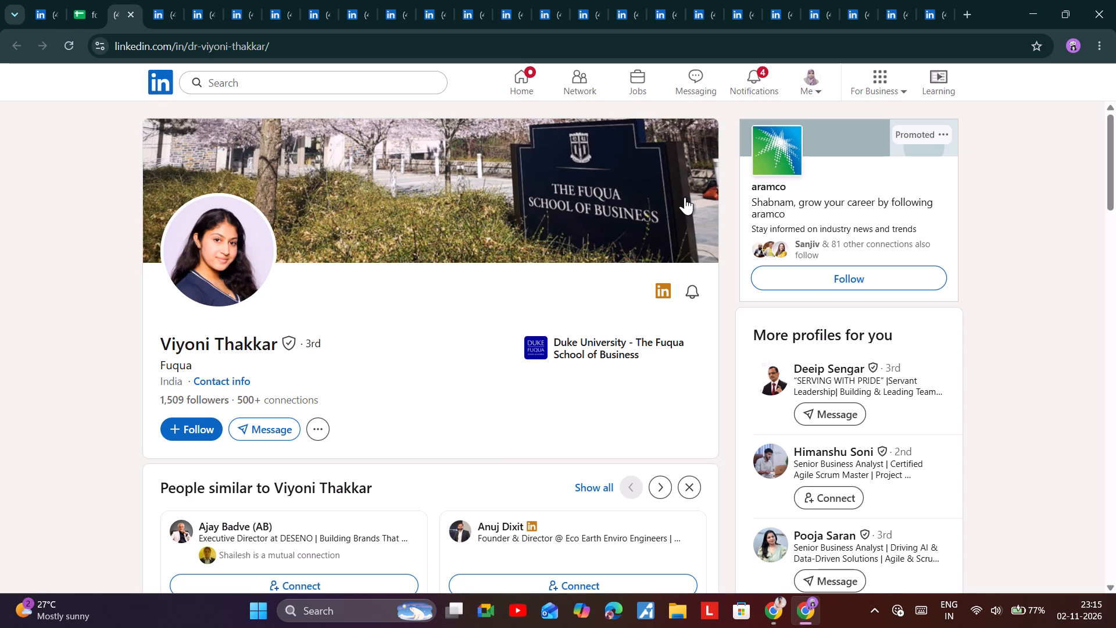
{"action": "left_click", "coordinate": [666, 258]}
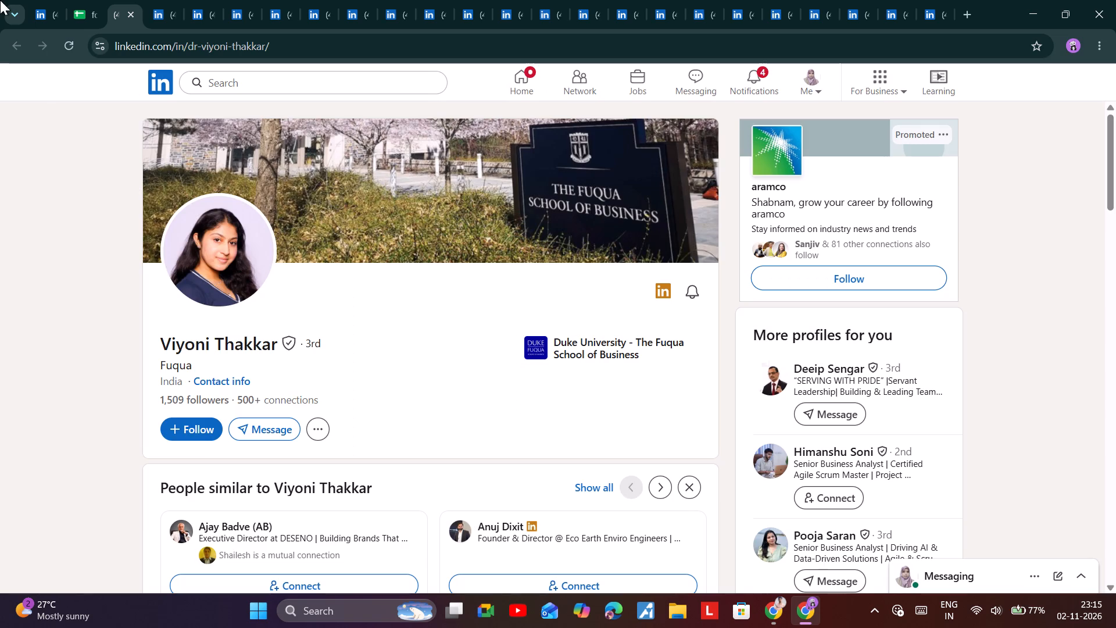
{"action": "left_click", "coordinate": [87, 12]}
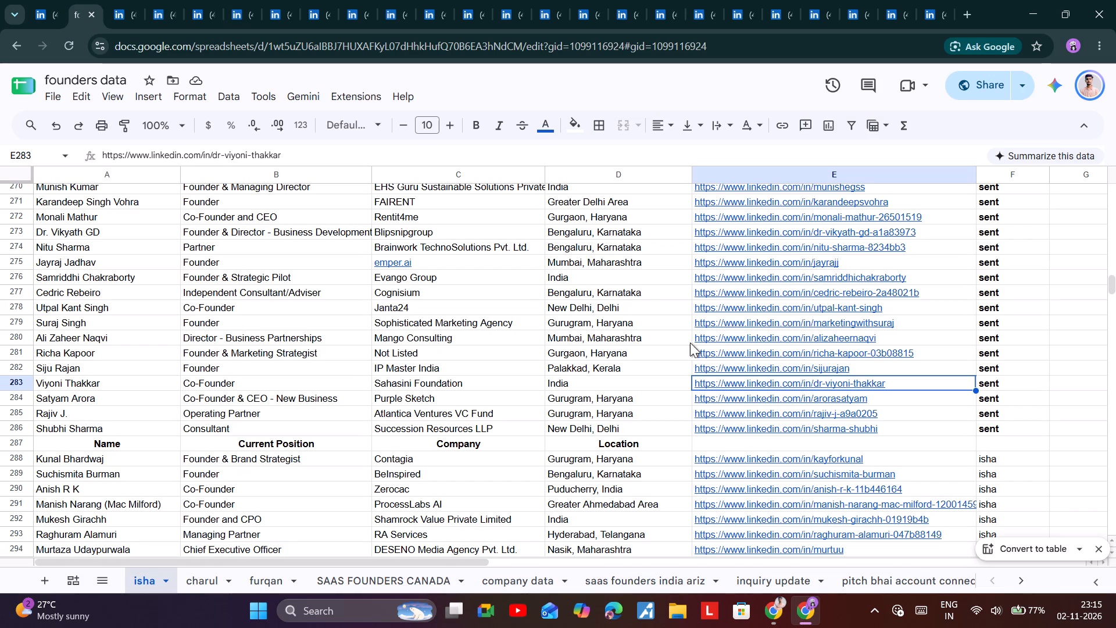
Open the LinkedIn profile linked in row 284, send a connection invitation without a note, and return to the sheet.
{"action": "left_click", "coordinate": [804, 400]}
{"action": "left_click", "coordinate": [796, 420]}
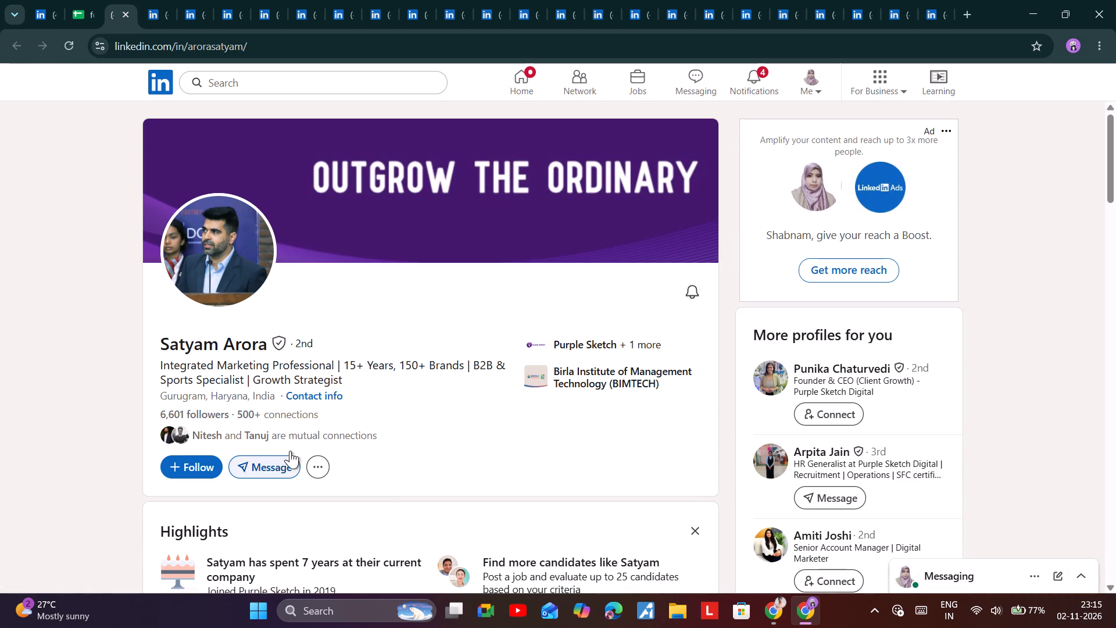
{"action": "left_click", "coordinate": [318, 459]}
{"action": "left_click", "coordinate": [367, 331]}
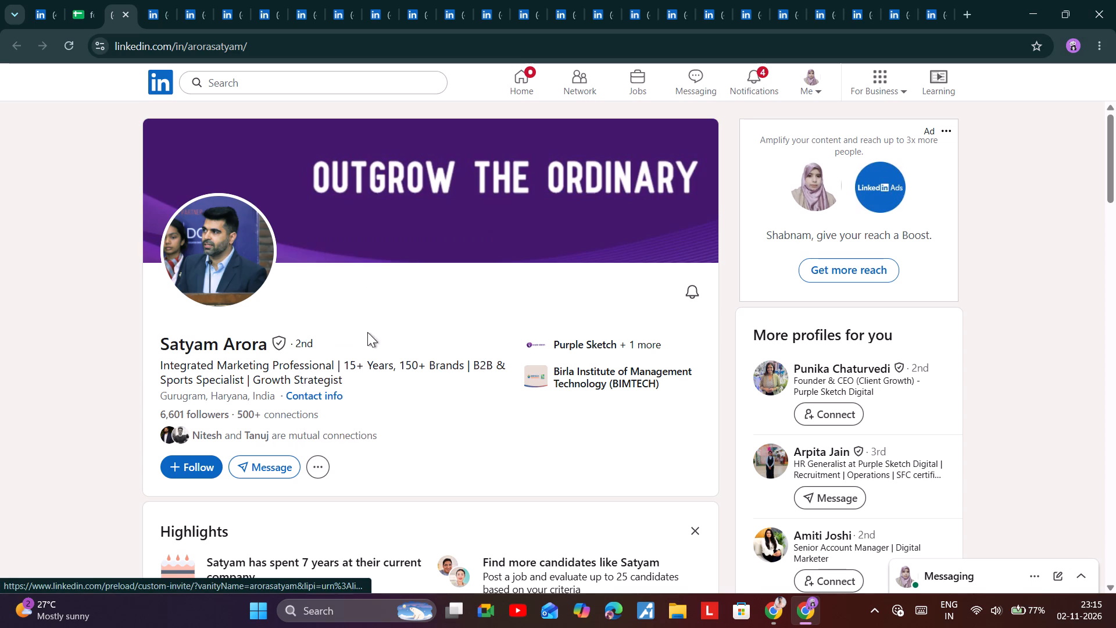
{"action": "left_click", "coordinate": [658, 239]}
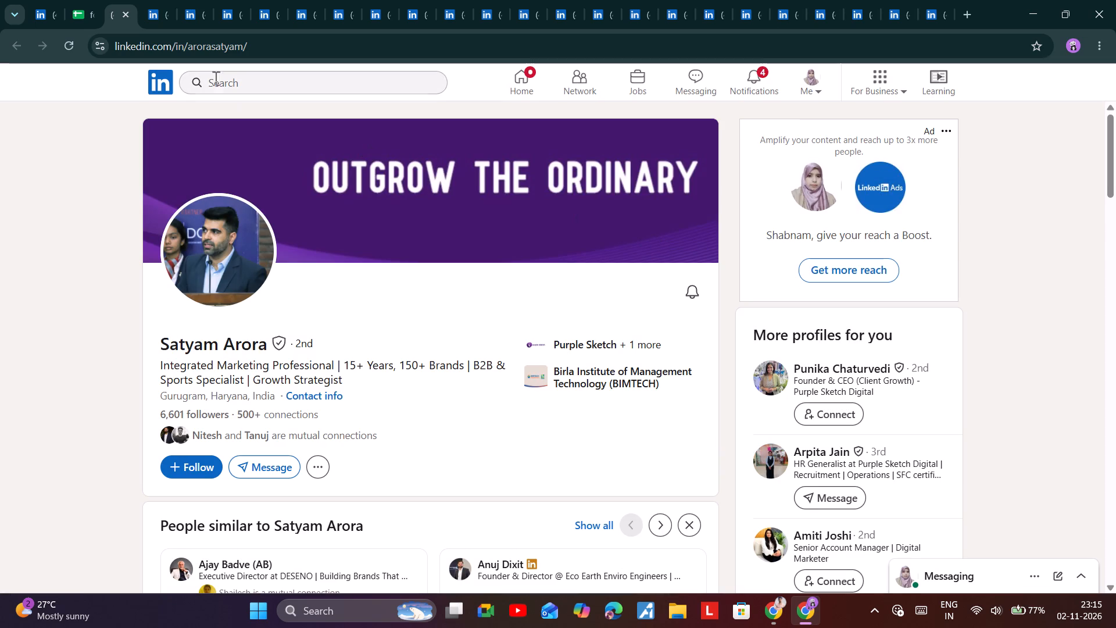
{"action": "left_click", "coordinate": [82, 6]}
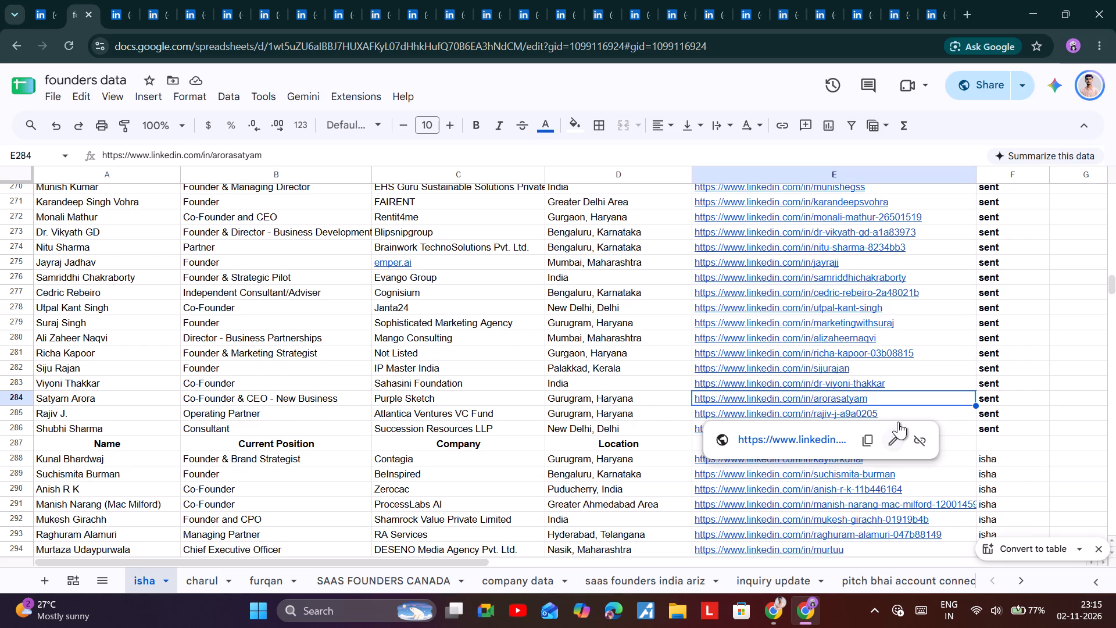
Open the LinkedIn profile linked in row 285, send a connection invitation without a note, and return to the sheet.
{"action": "left_click", "coordinate": [898, 413]}
{"action": "left_click", "coordinate": [817, 434]}
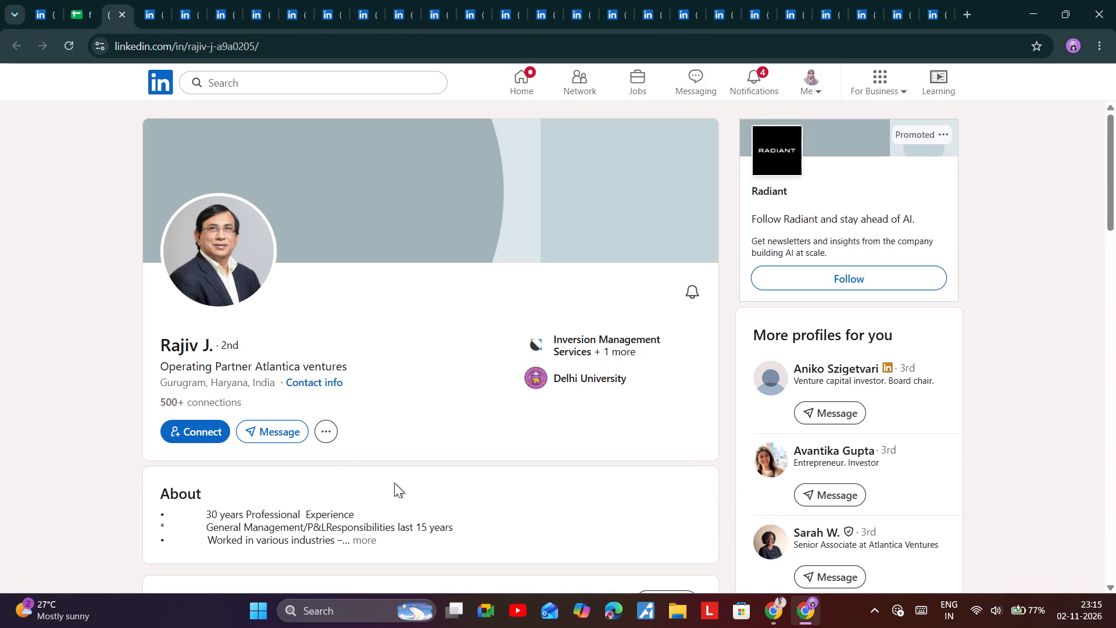
{"action": "left_click", "coordinate": [198, 432]}
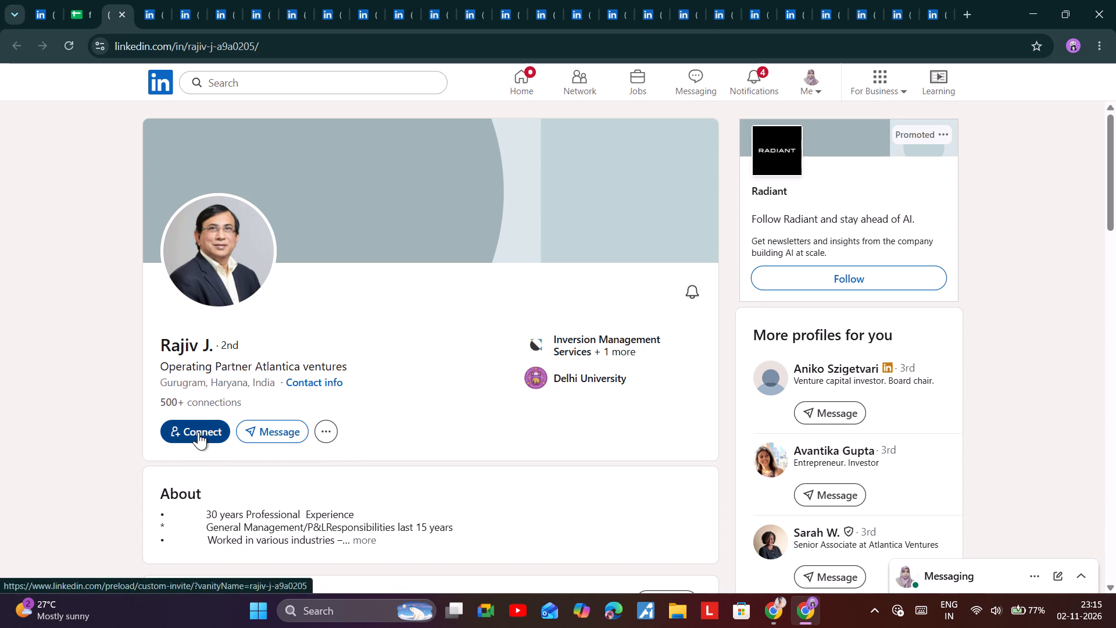
{"action": "left_click", "coordinate": [677, 239]}
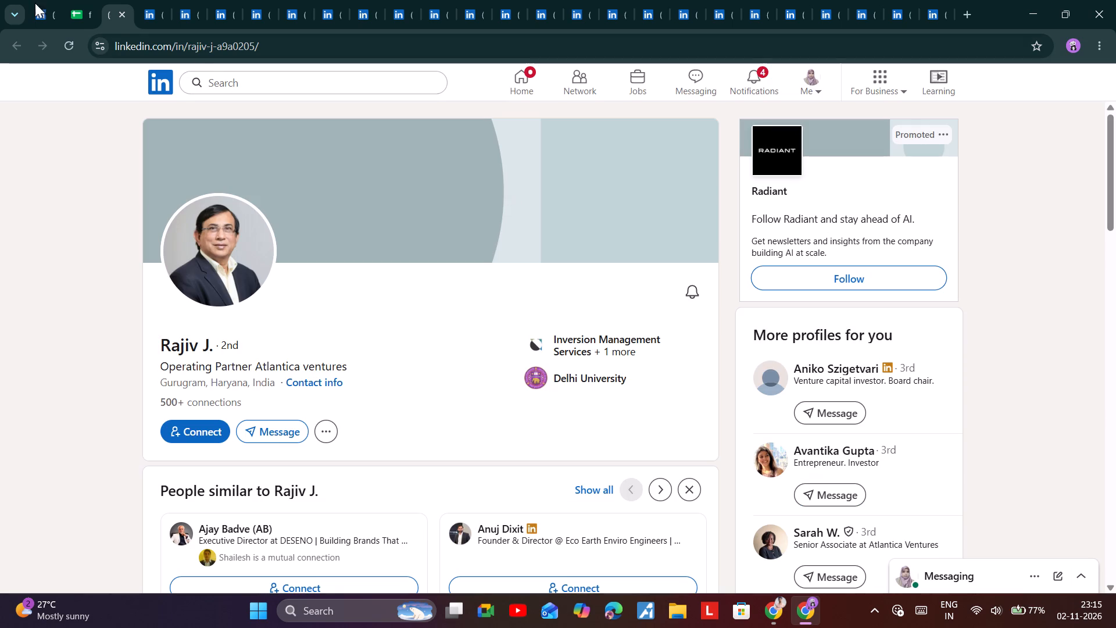
{"action": "left_click", "coordinate": [77, 9]}
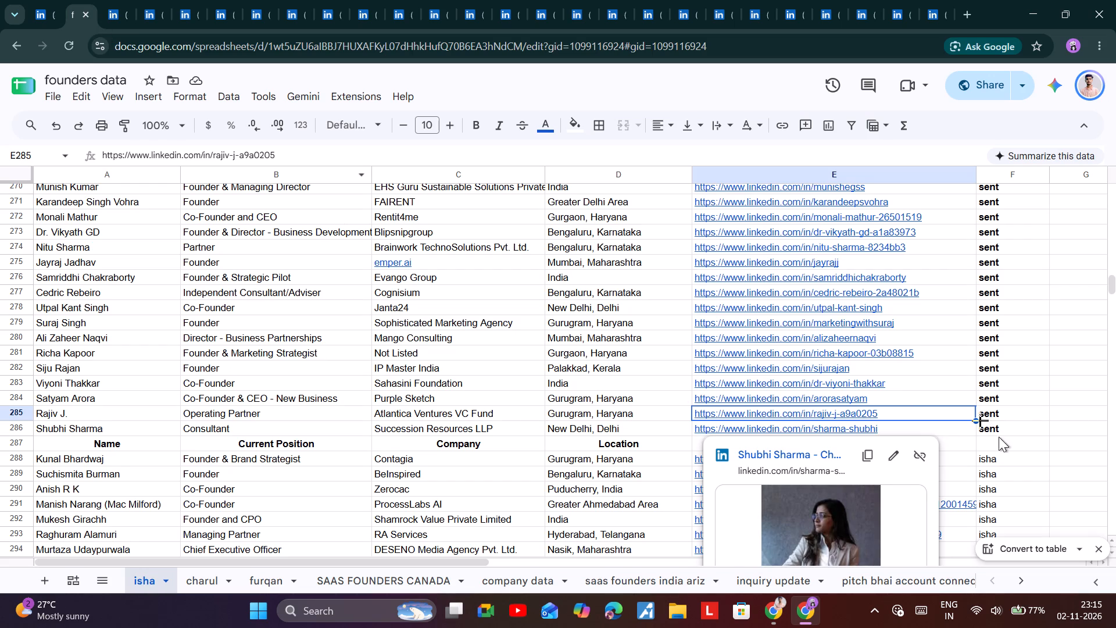
Open the LinkedIn profile linked in row 286, send a connection invitation without a note, and return to the sheet.
{"action": "left_click", "coordinate": [963, 432]}
{"action": "left_click", "coordinate": [831, 436]}
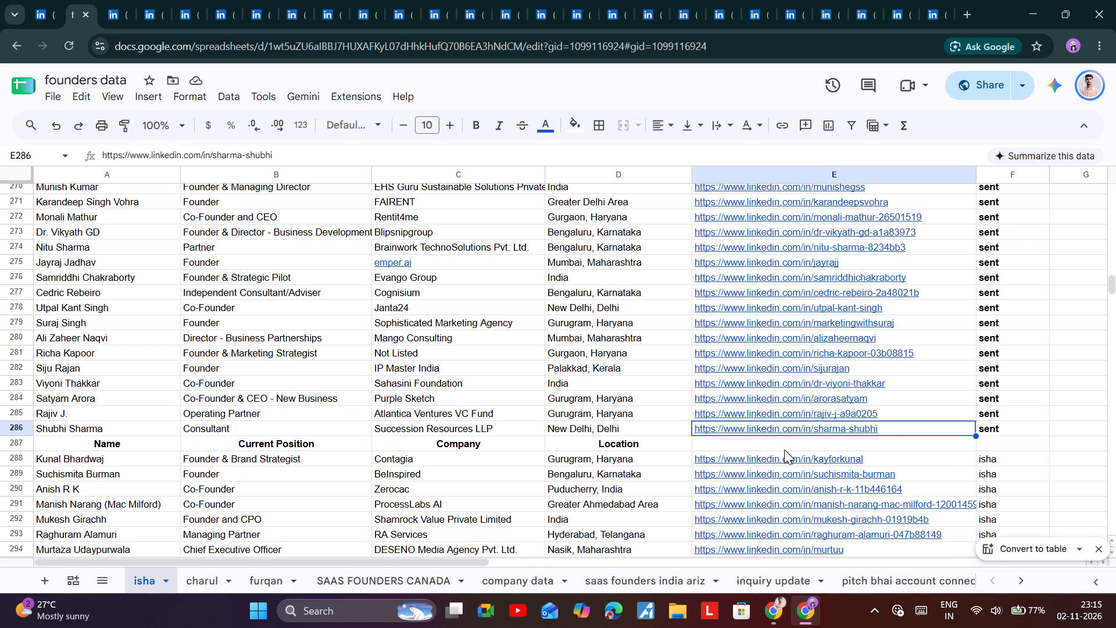
{"action": "left_click", "coordinate": [800, 455]}
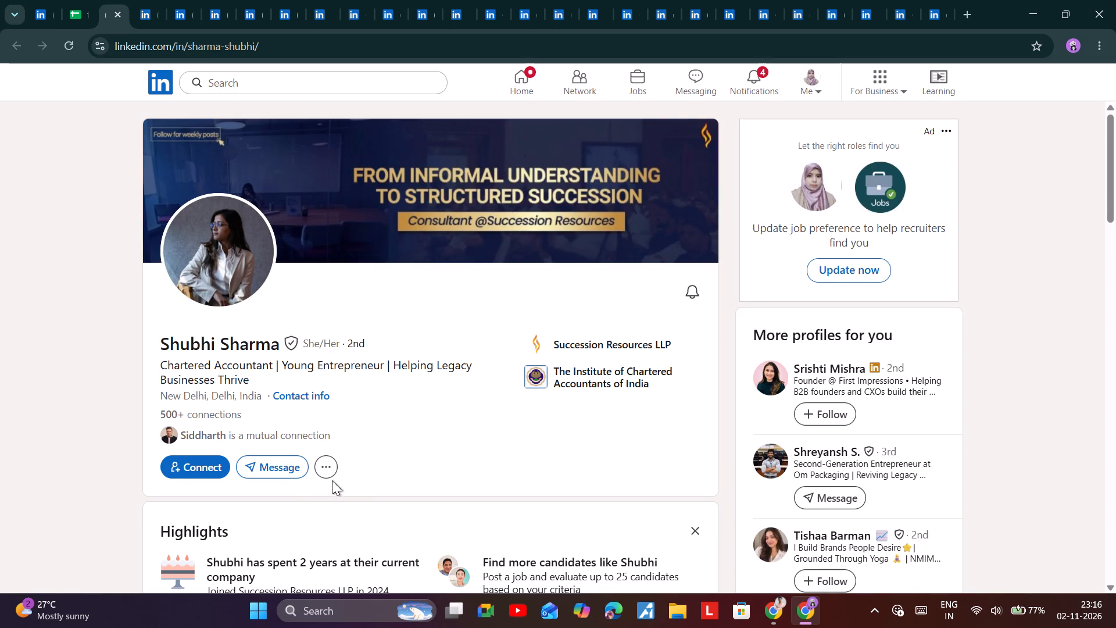
{"action": "left_click", "coordinate": [223, 465]}
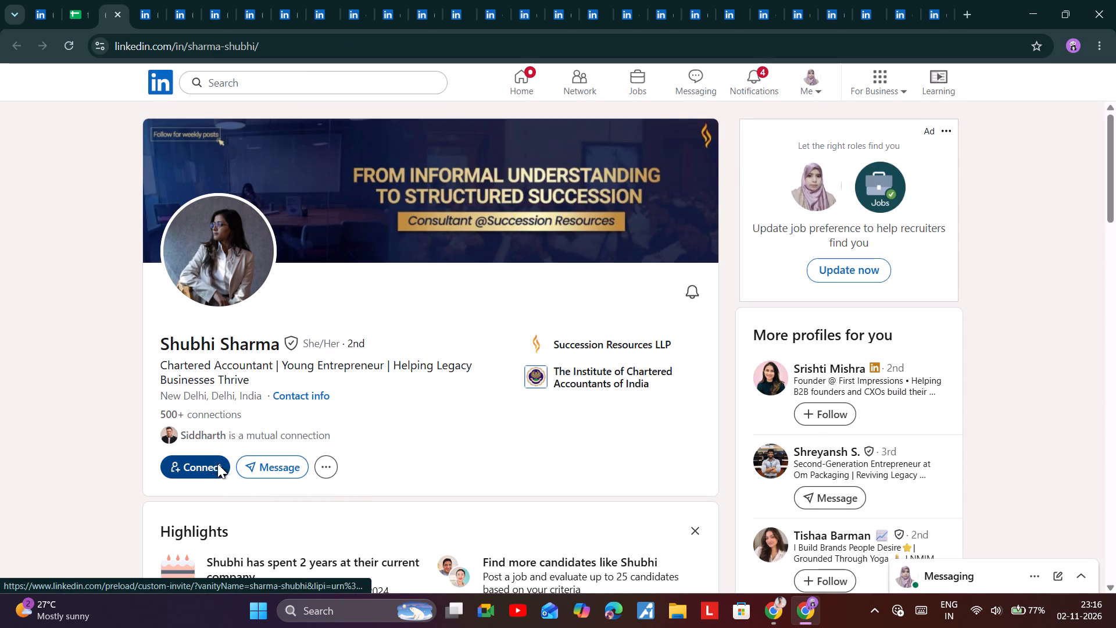
{"action": "left_click", "coordinate": [671, 259]}
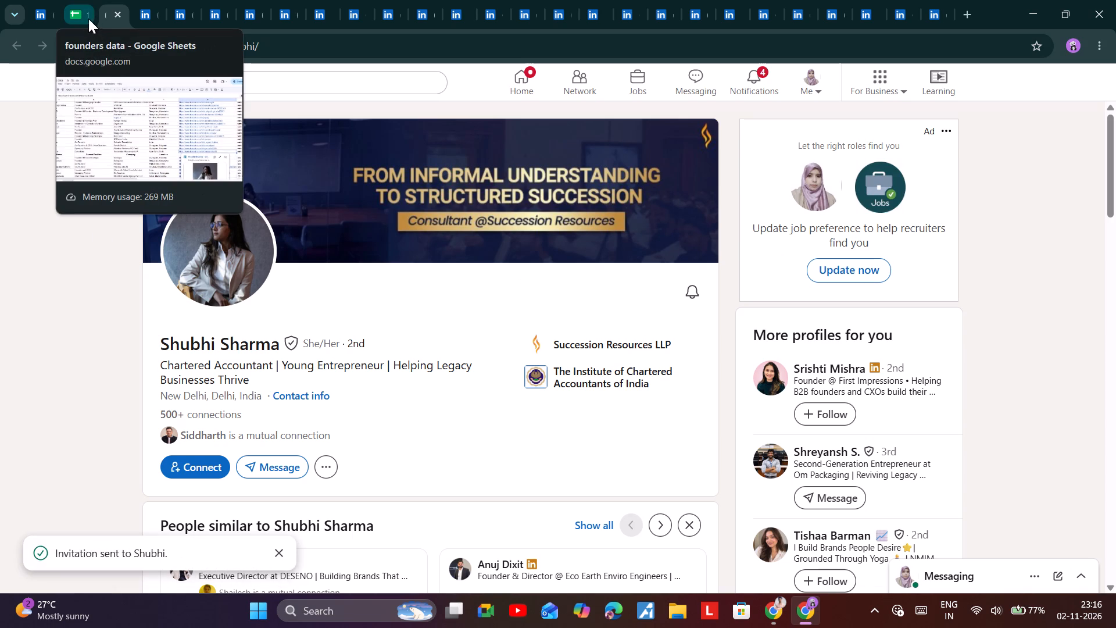
{"action": "left_click", "coordinate": [78, 6]}
Copy the isha entry from F290 and paste it over the request statuses in F262:F286.
{"action": "scroll", "coordinate": [732, 354], "scroll_direction": "up", "scroll_amount": 1}
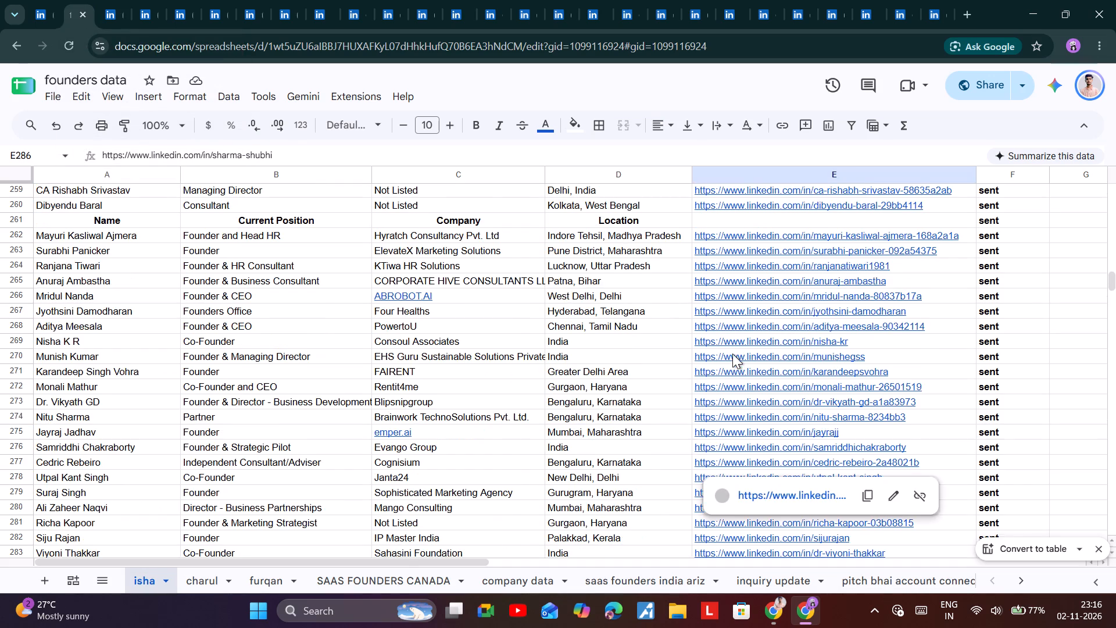
{"action": "scroll", "coordinate": [786, 364], "scroll_direction": "down", "scroll_amount": 2}
{"action": "right_click", "coordinate": [997, 316]}
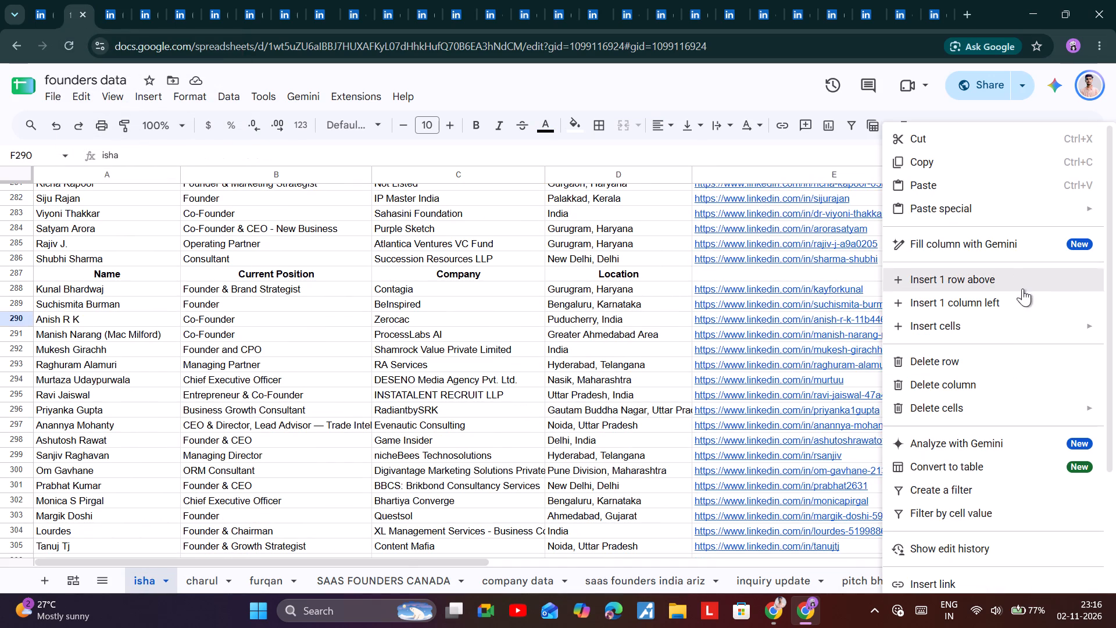
{"action": "left_click", "coordinate": [970, 169]}
{"action": "scroll", "coordinate": [1019, 315], "scroll_direction": "up", "scroll_amount": 2}
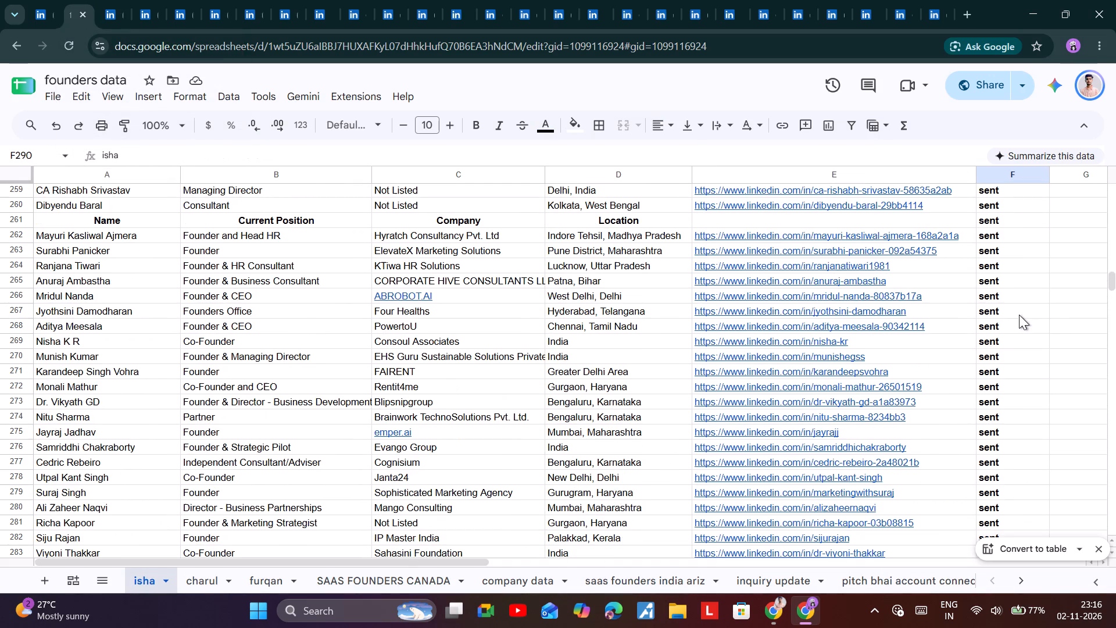
{"action": "left_click", "coordinate": [1007, 235]}
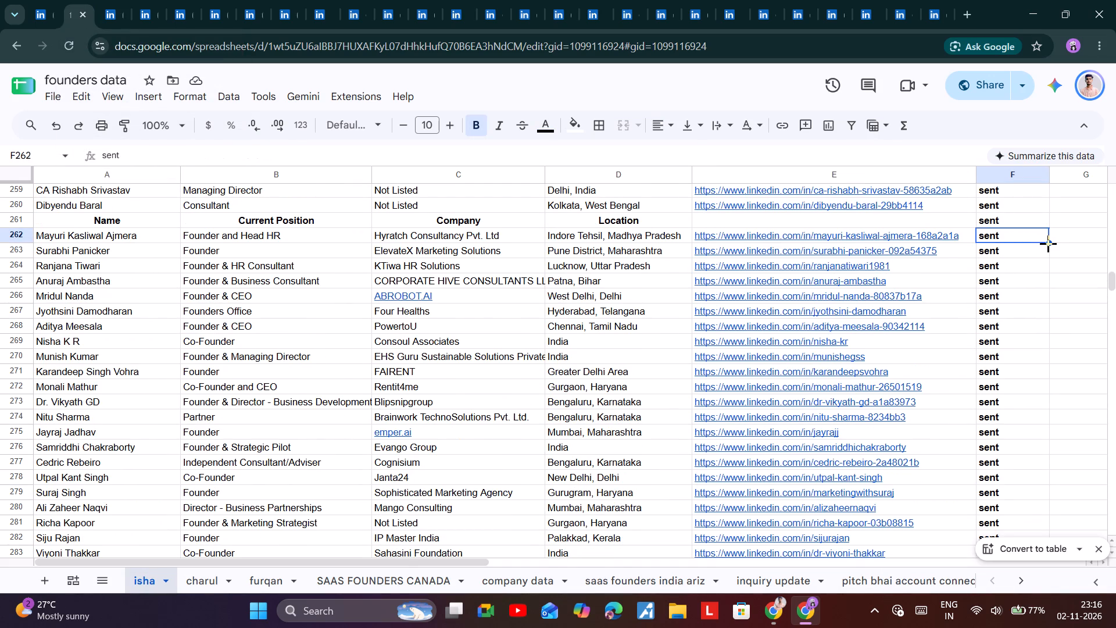
{"action": "left_click_drag", "start_coordinate": [1048, 243], "coordinate": [1048, 559]}
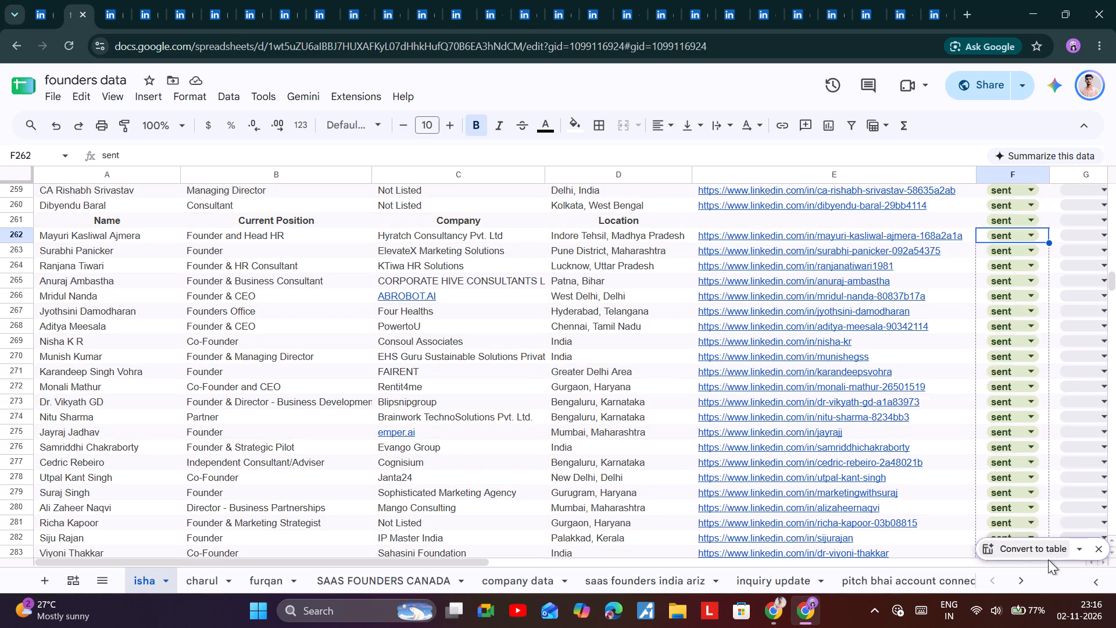
{"action": "left_click_drag", "start_coordinate": [1048, 559], "coordinate": [989, 552]}
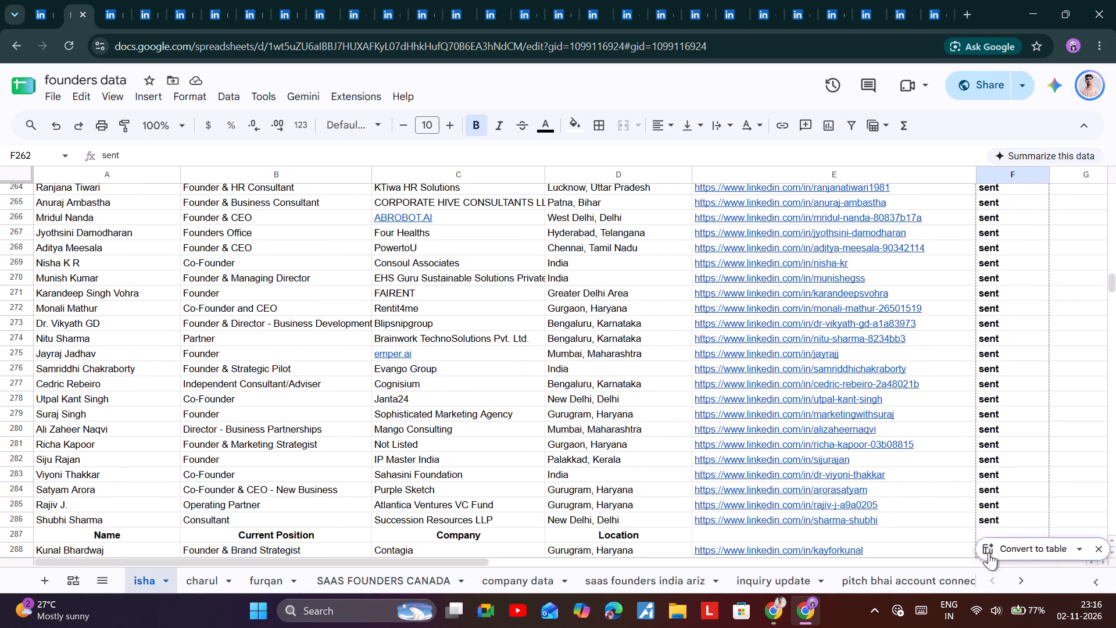
{"action": "left_click_drag", "start_coordinate": [989, 552], "coordinate": [1005, 523]}
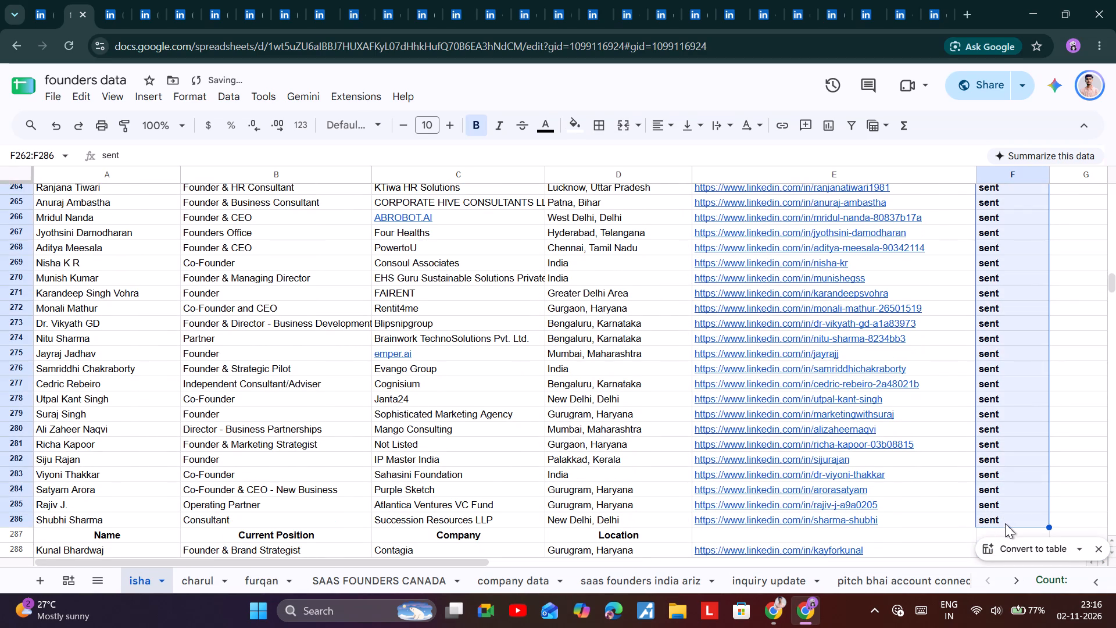
{"action": "key", "text": "ctrl+v"}
{"action": "left_click", "coordinate": [1056, 434]}
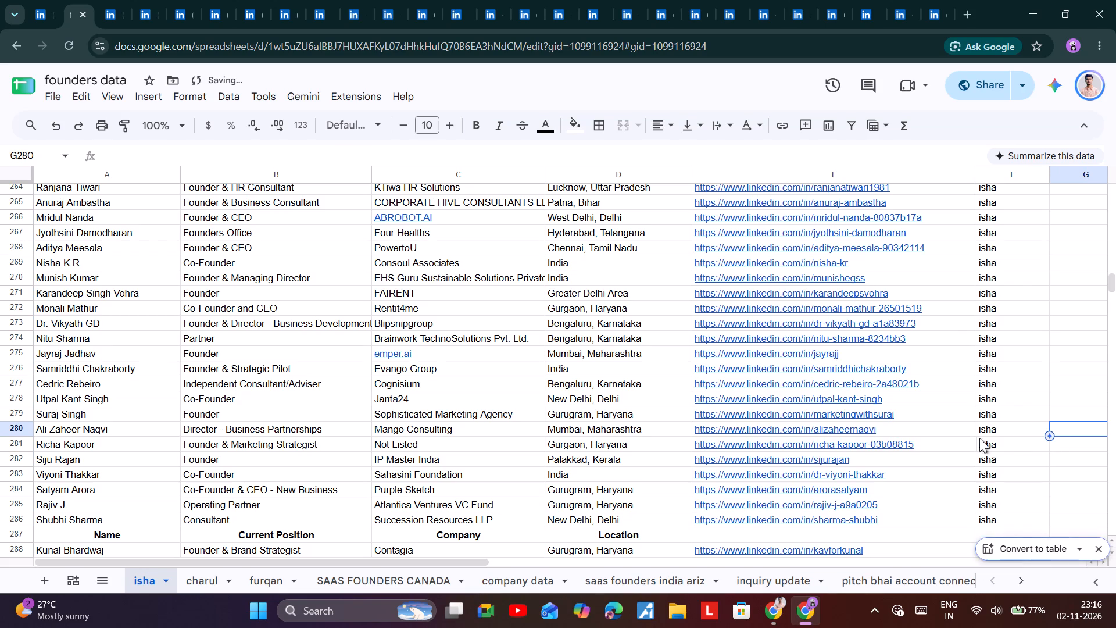
Close the current browser window with the founders data sheet and LinkedIn profiles.
{"action": "left_click", "coordinate": [1106, 0]}
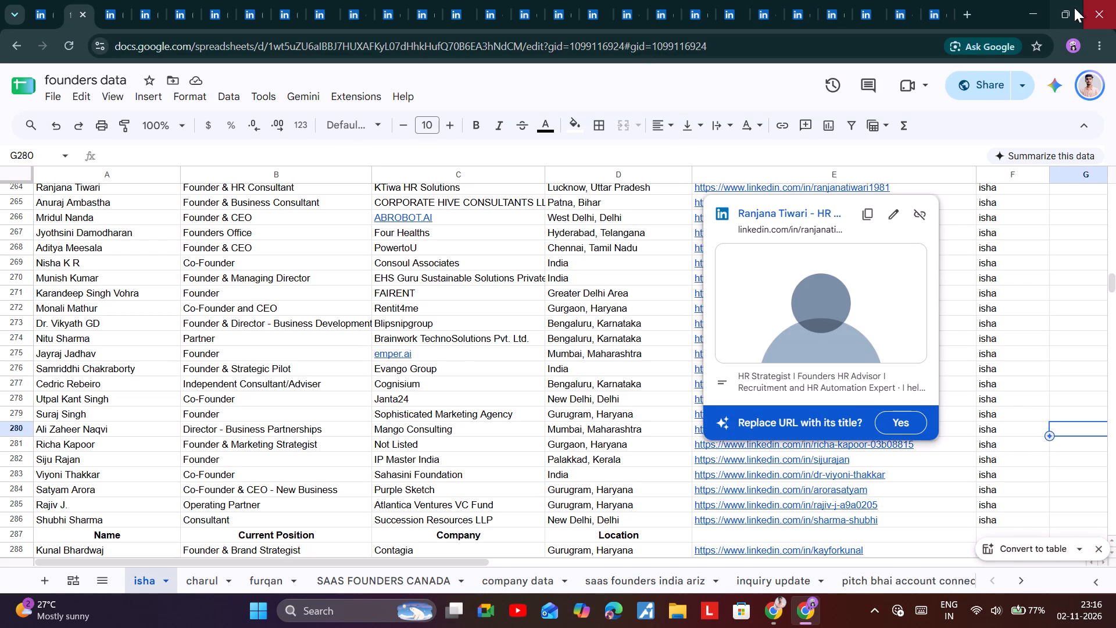
{"action": "left_click", "coordinate": [1094, 6]}
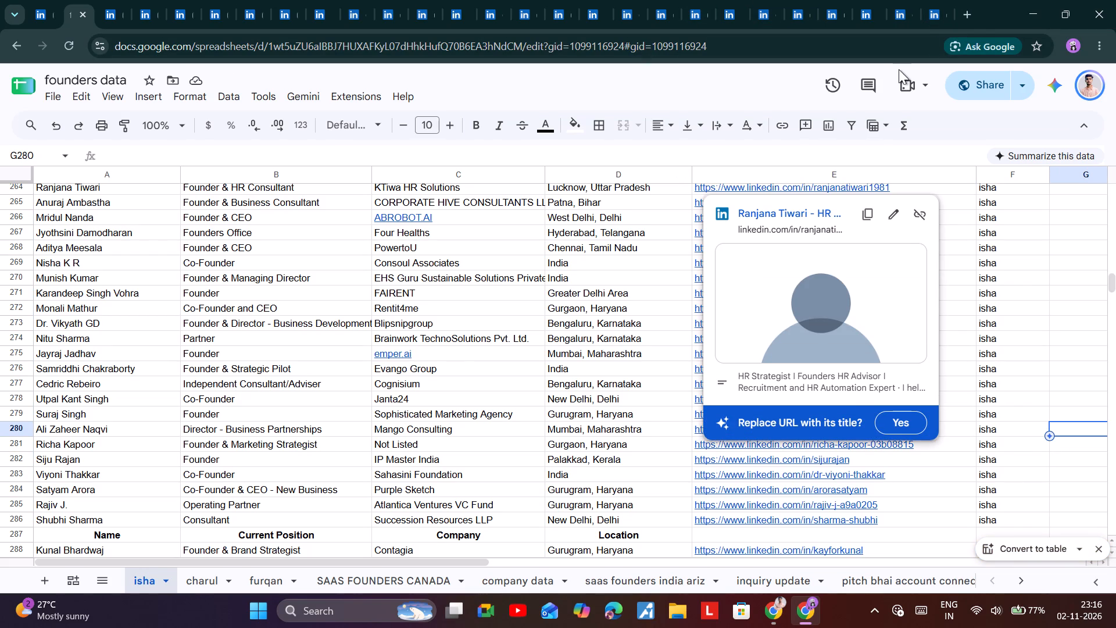
{"action": "left_click", "coordinate": [1105, 0]}
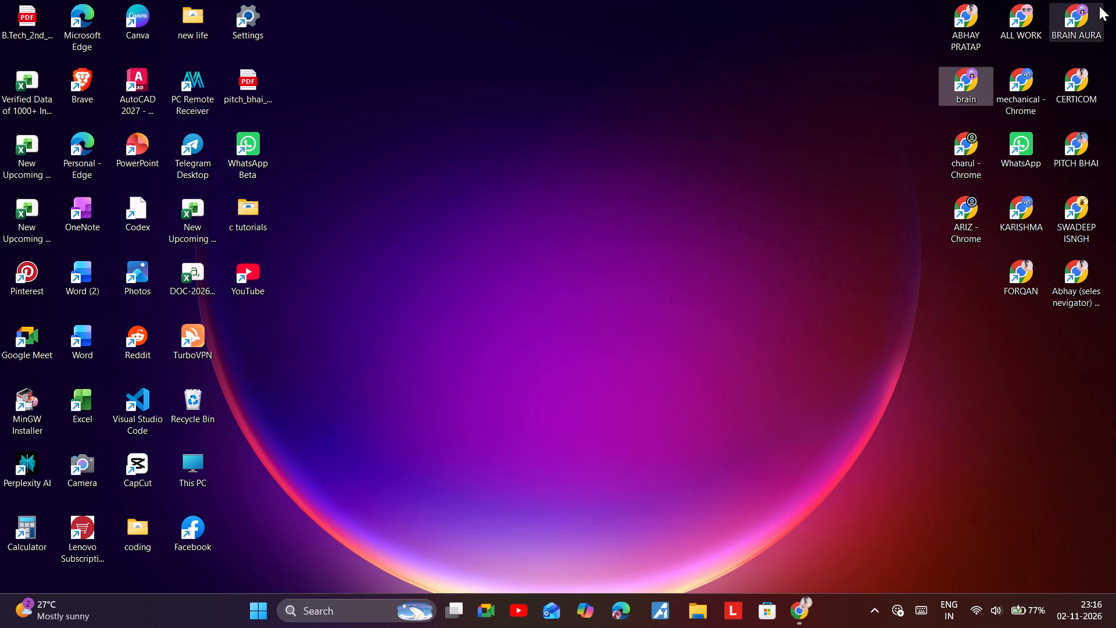
Open the ARIZ Chrome profile from the desktop, maximise its window, and open the founders data spreadsheet.
{"action": "double_click", "coordinate": [958, 218]}
{"action": "double_click", "coordinate": [958, 217]}
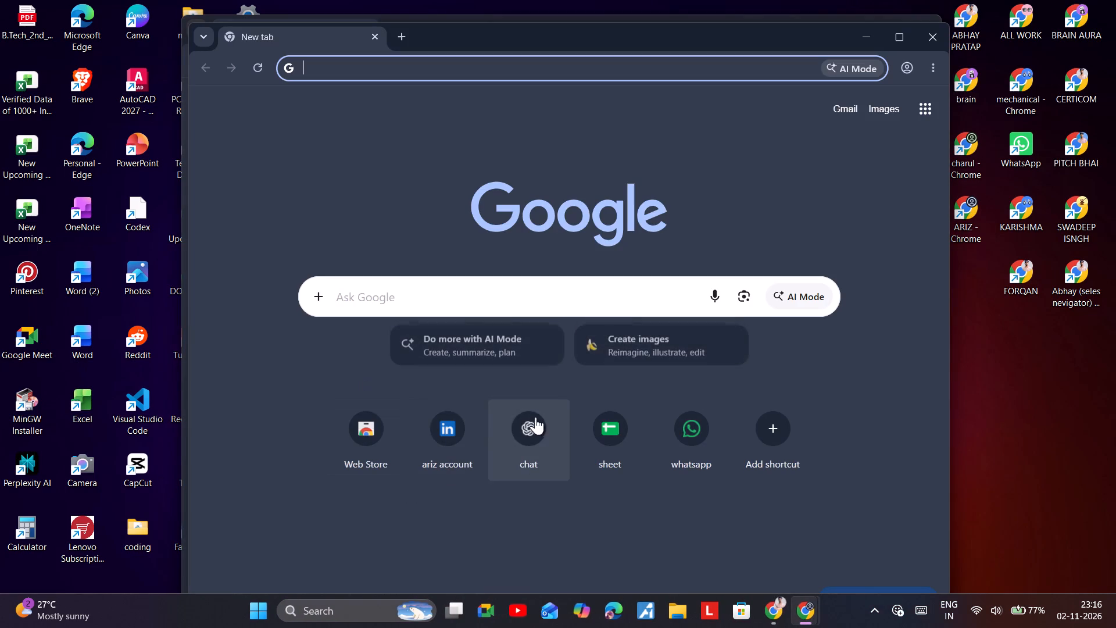
{"action": "left_click", "coordinate": [904, 38]}
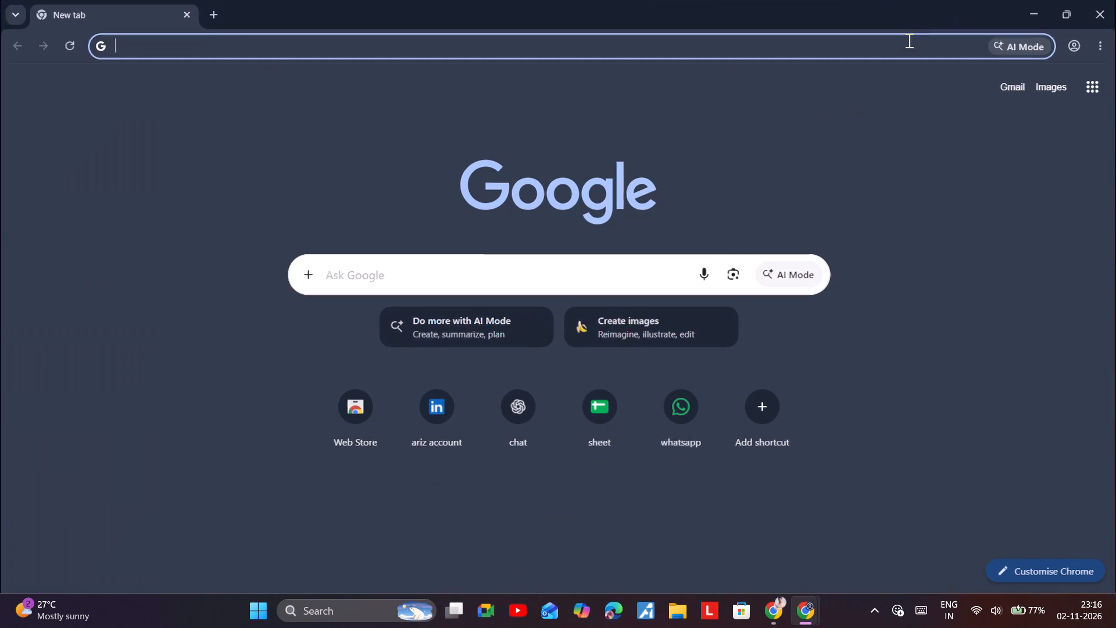
{"action": "left_click", "coordinate": [620, 410]}
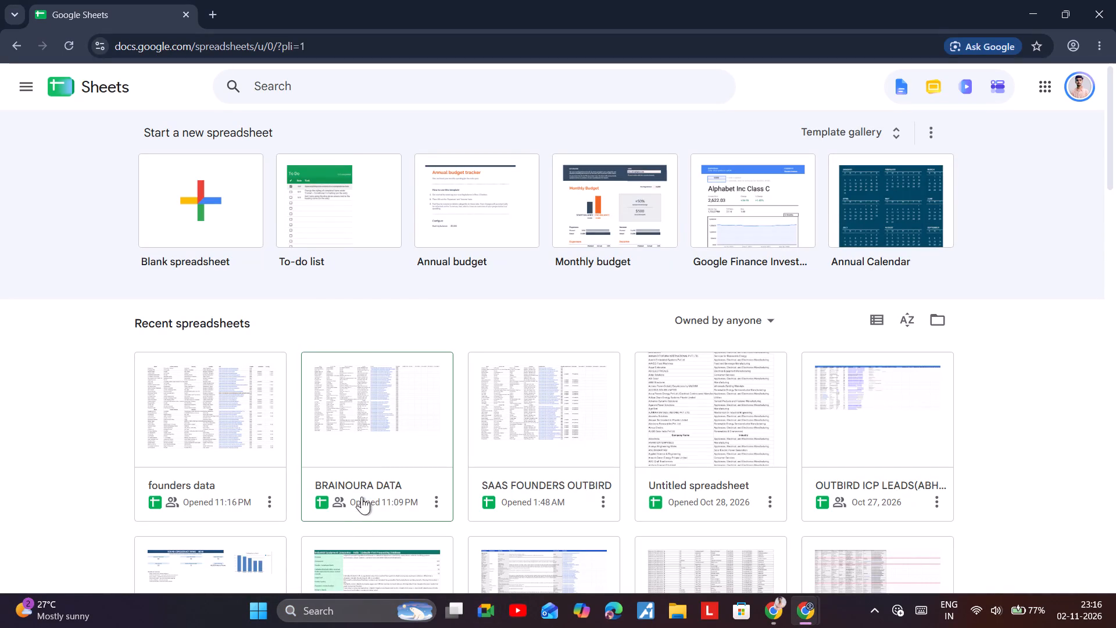
{"action": "left_click", "coordinate": [226, 433]}
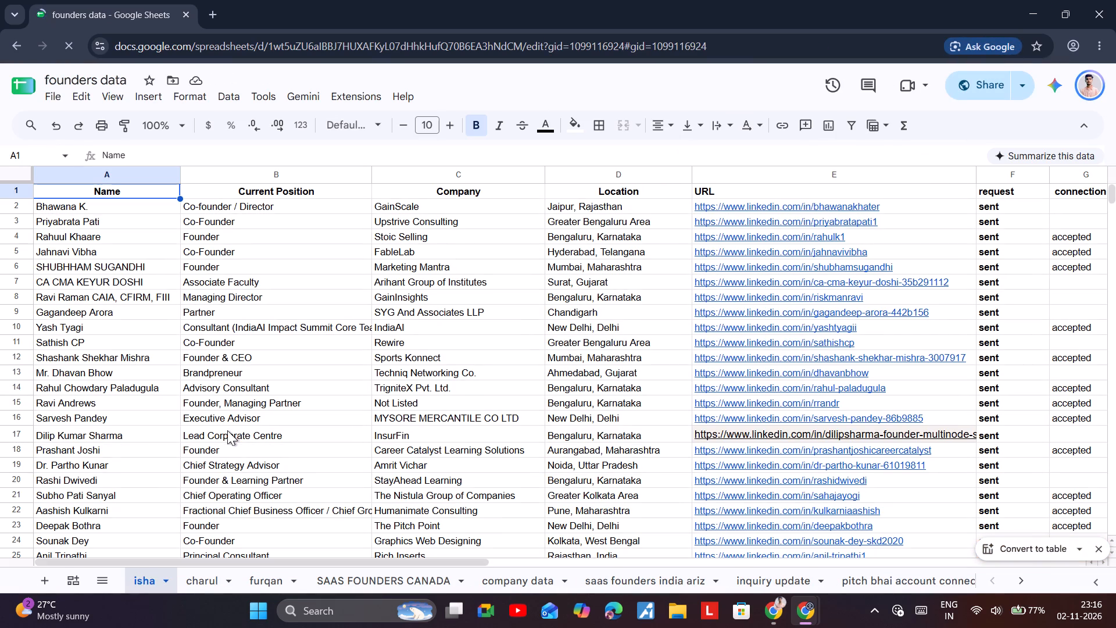
Look through the charul, furqan, SAAS FOUNDERS CANADA, company data, saas founders india ariz, inquiry update and pitch bhai account connection sheets.
{"action": "left_click", "coordinate": [249, 579]}
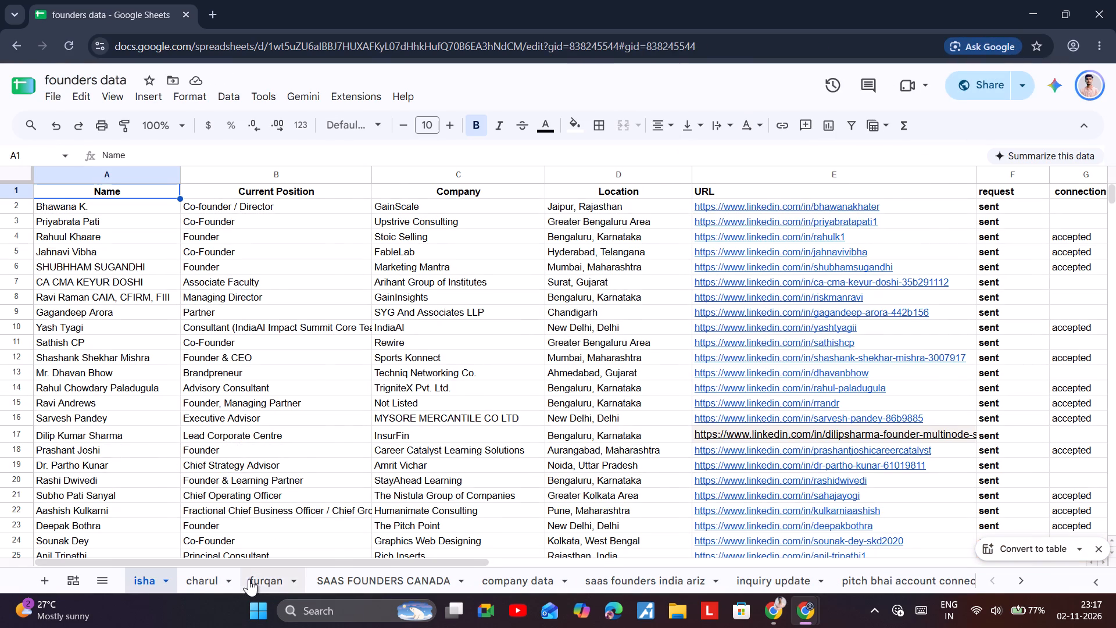
{"action": "left_click", "coordinate": [198, 575]}
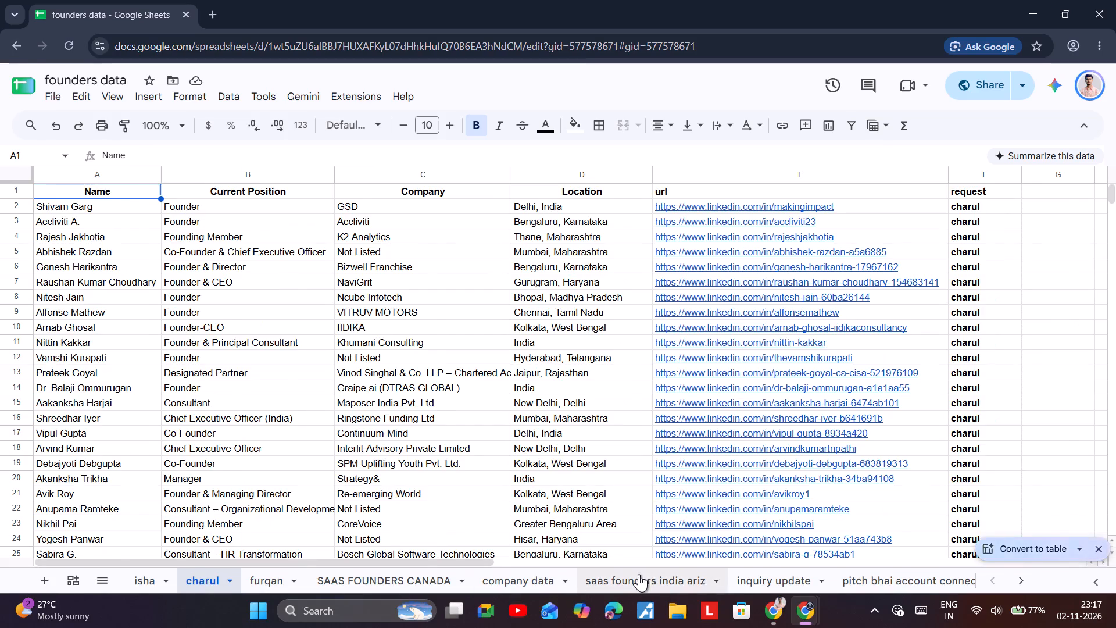
{"action": "left_click", "coordinate": [639, 574]}
{"action": "left_click", "coordinate": [546, 575]}
{"action": "left_click", "coordinate": [416, 566]}
{"action": "left_click", "coordinate": [300, 572]}
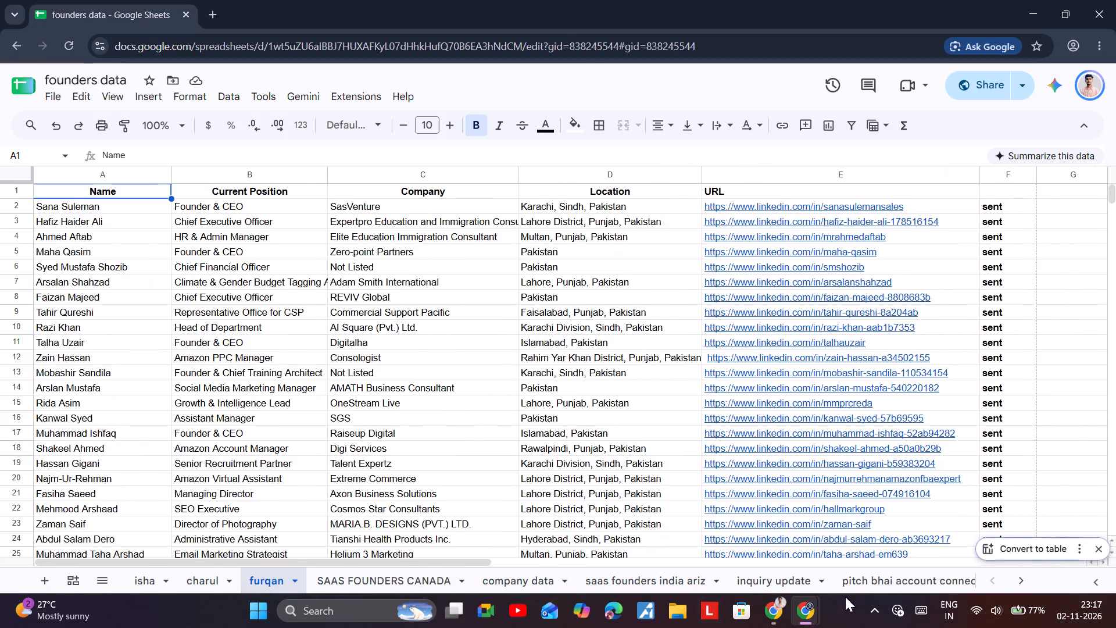
{"action": "left_click", "coordinate": [867, 583]}
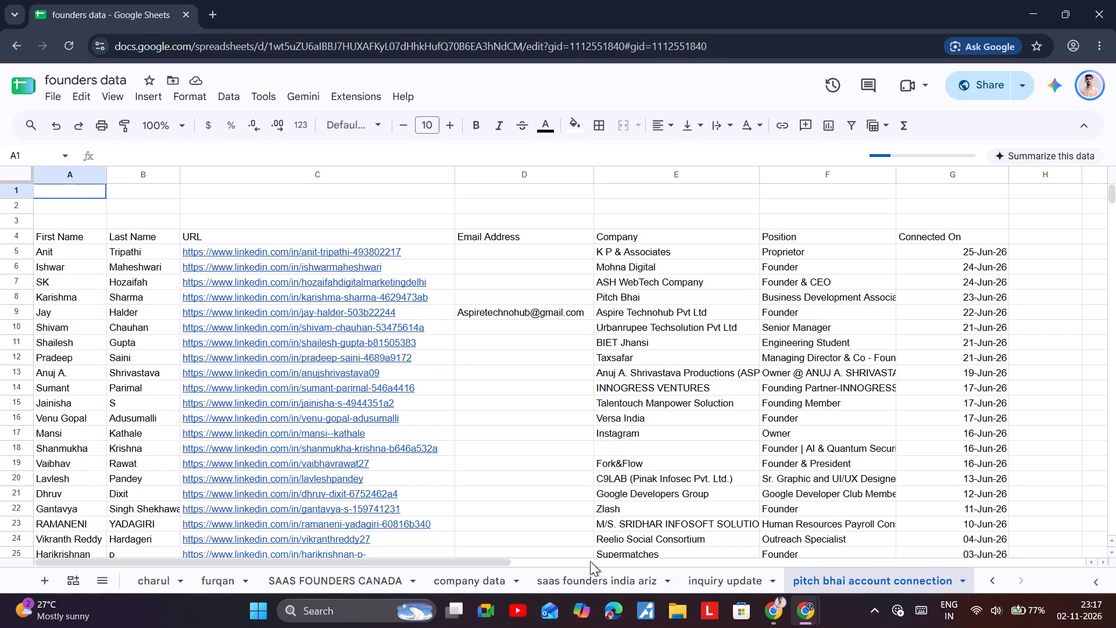
{"action": "left_click", "coordinate": [735, 581]}
{"action": "left_click", "coordinate": [624, 579]}
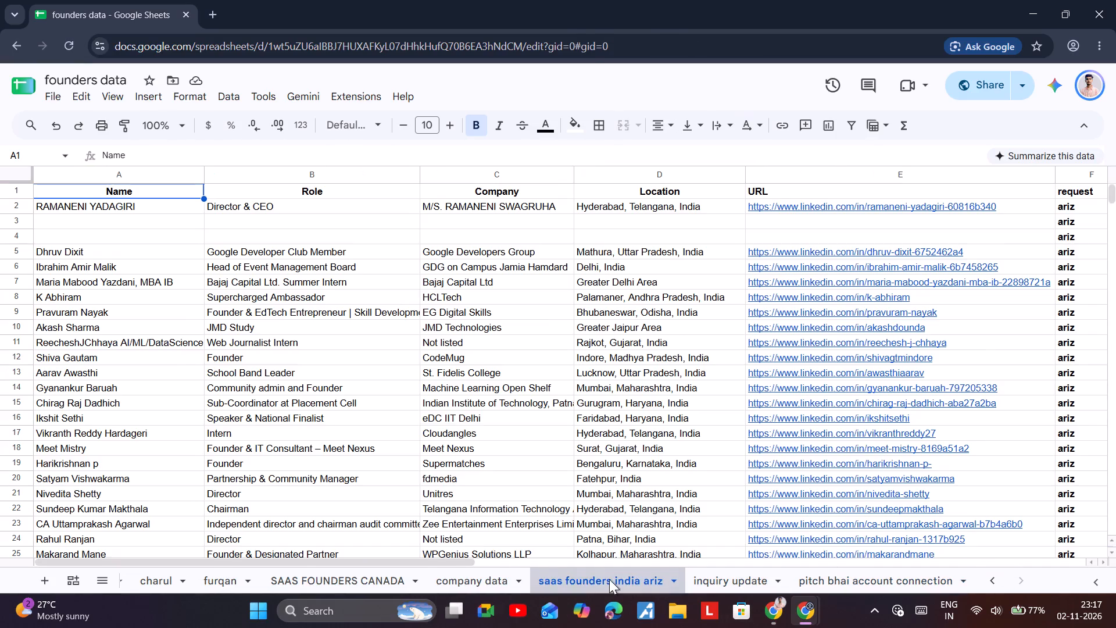
{"action": "left_click", "coordinate": [487, 578]}
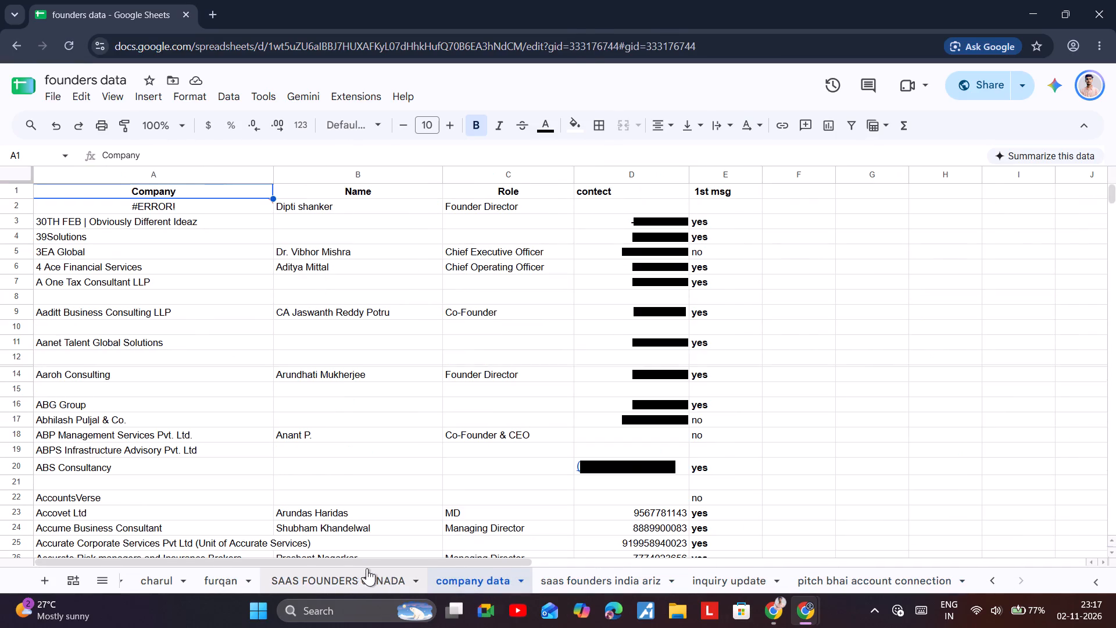
{"action": "left_click", "coordinate": [339, 578]}
{"action": "left_click", "coordinate": [233, 585]}
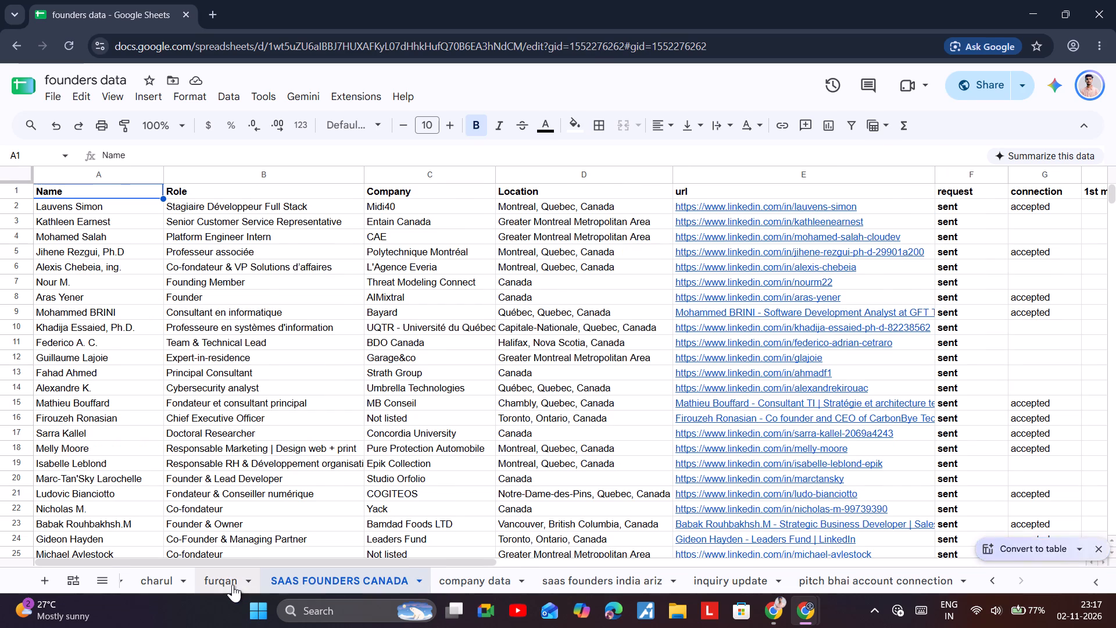
{"action": "left_click", "coordinate": [168, 578]}
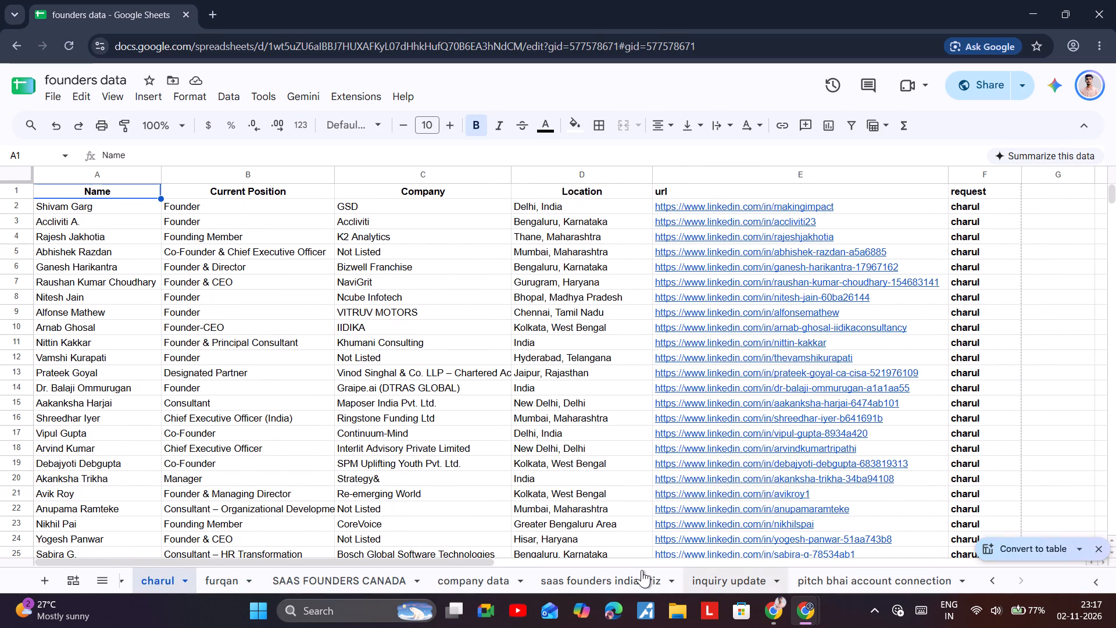
Look through the isha, charul, furqan, SAAS FOUNDERS CANADA, company data, saas founders india ariz, inquiry update and pitch bhai account connection sheets.
{"action": "left_click_drag", "start_coordinate": [313, 561], "coordinate": [269, 562]}
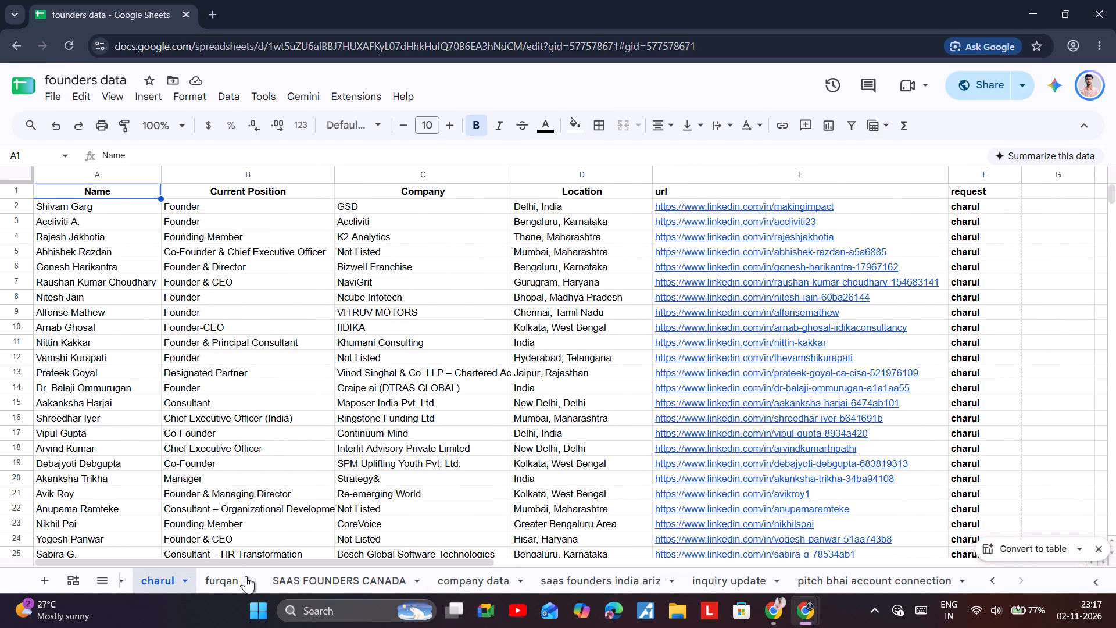
{"action": "left_click", "coordinate": [995, 570]}
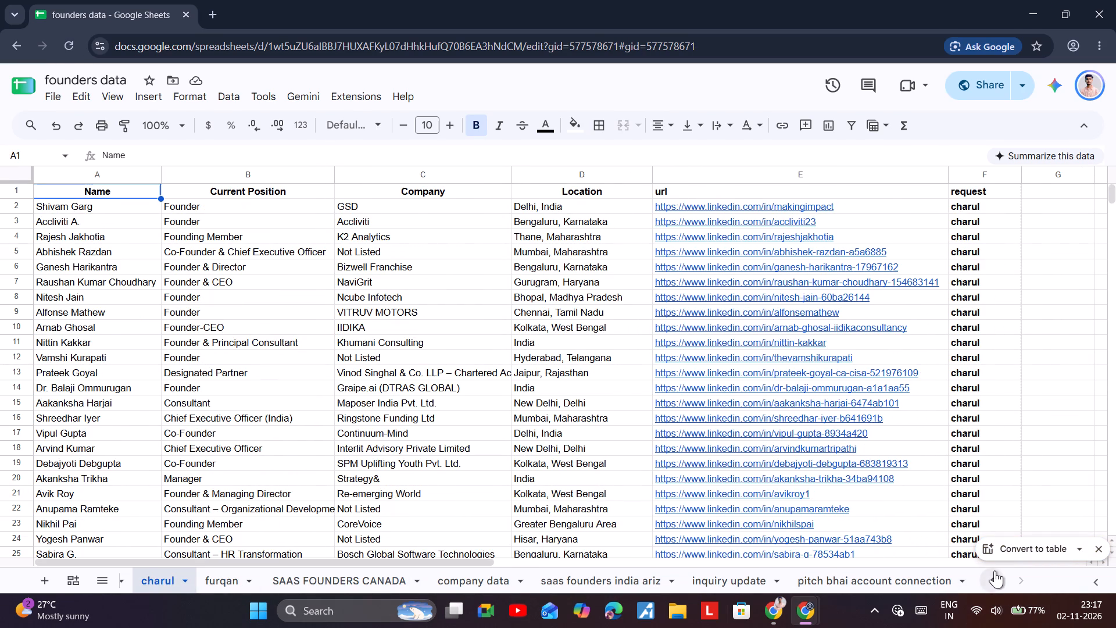
{"action": "left_click", "coordinate": [993, 577]}
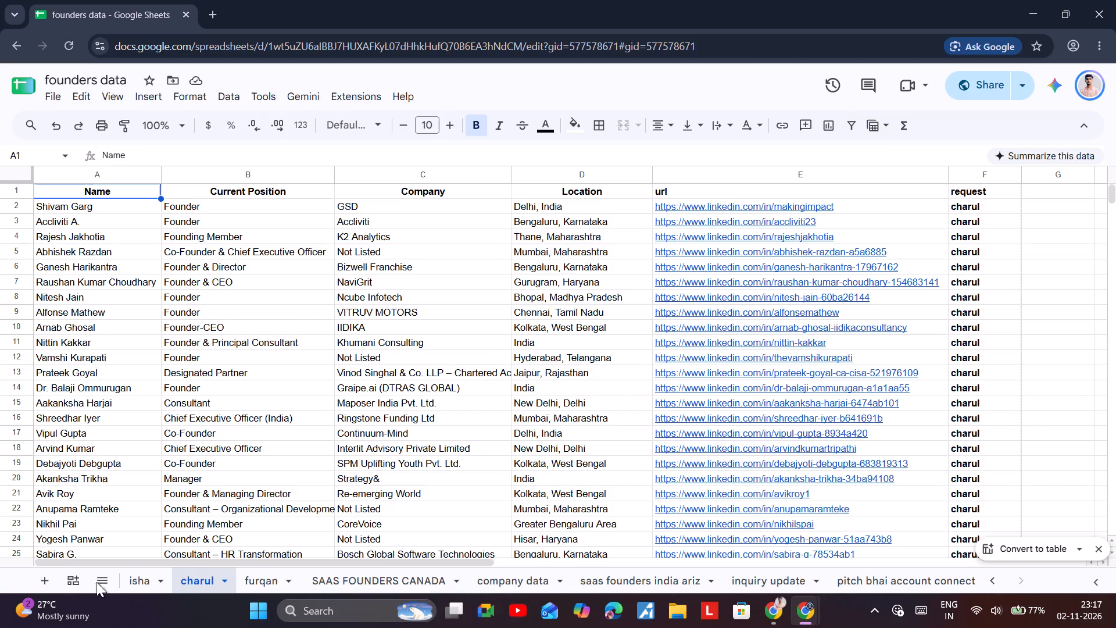
{"action": "left_click", "coordinate": [131, 577]}
{"action": "left_click", "coordinate": [250, 579]}
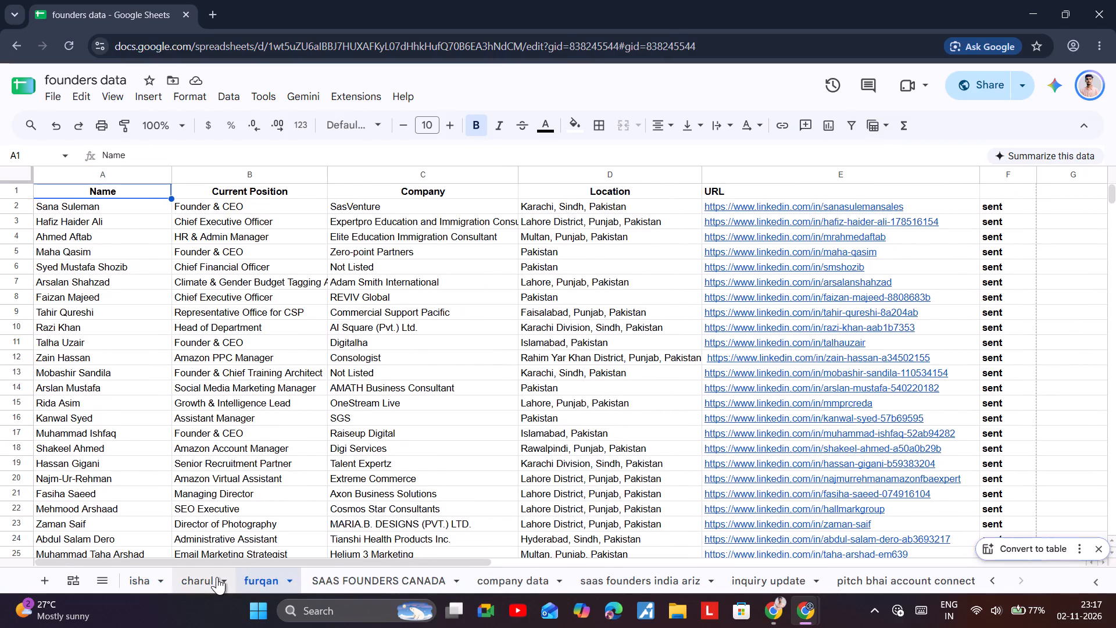
{"action": "left_click", "coordinate": [217, 576]}
{"action": "left_click", "coordinate": [328, 577]}
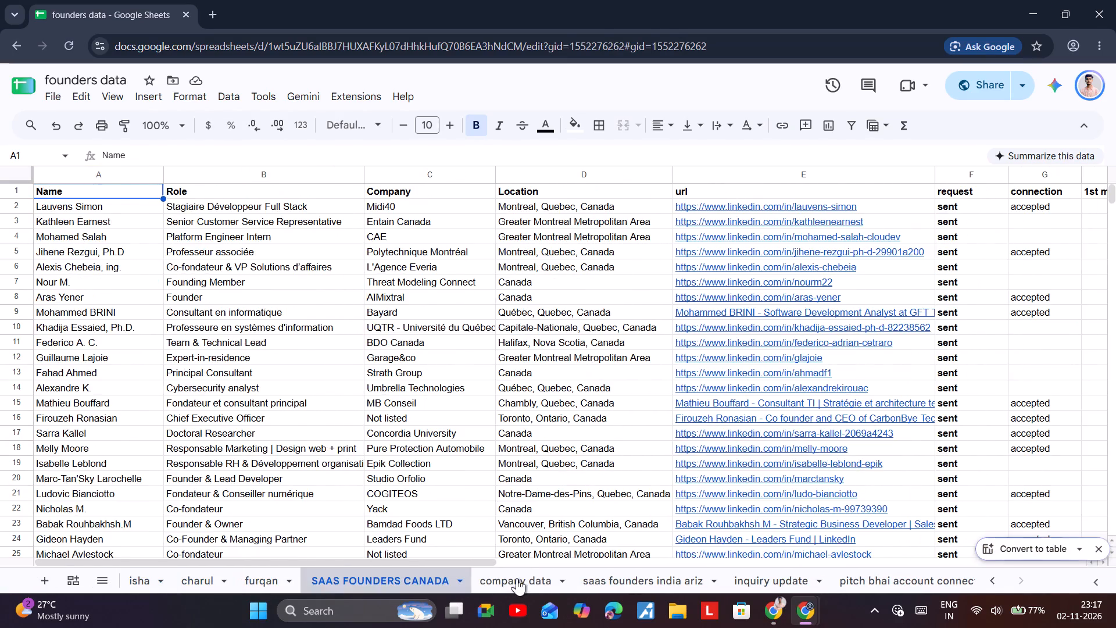
{"action": "left_click", "coordinate": [518, 577]}
{"action": "left_click_drag", "start_coordinate": [620, 582], "coordinate": [653, 583]}
{"action": "left_click", "coordinate": [802, 581]}
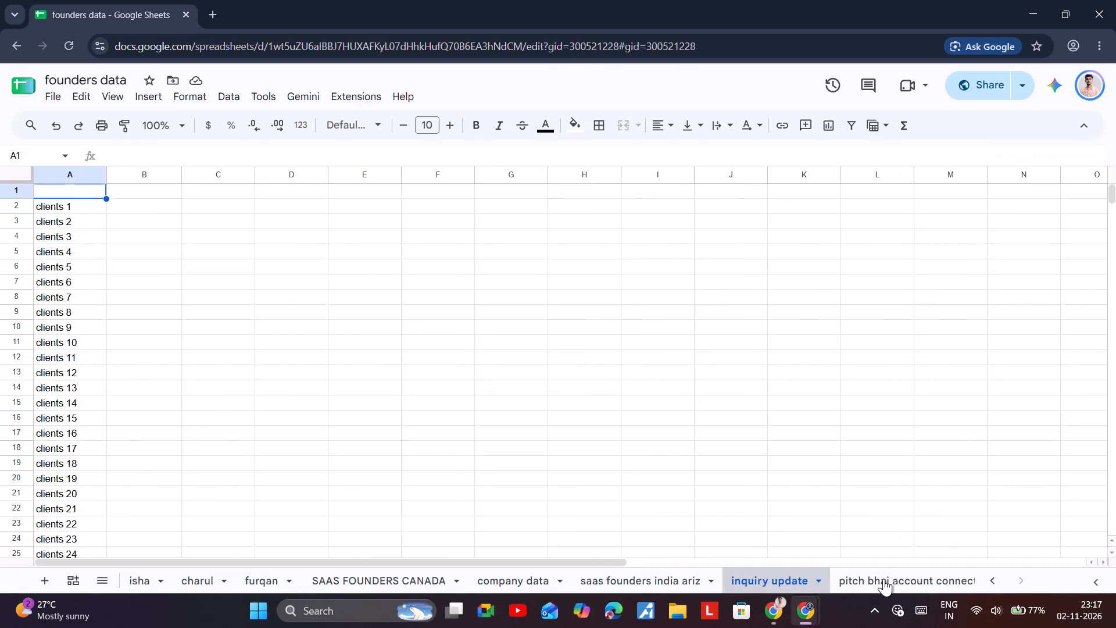
{"action": "left_click", "coordinate": [885, 577]}
{"action": "left_click", "coordinate": [607, 582]}
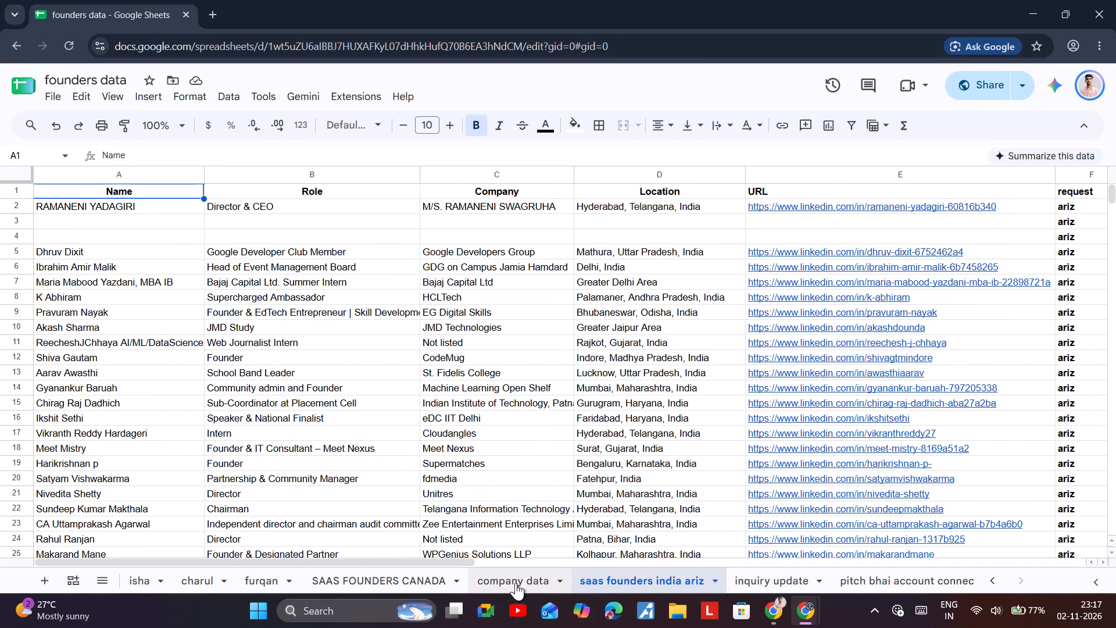
{"action": "left_click", "coordinate": [516, 582]}
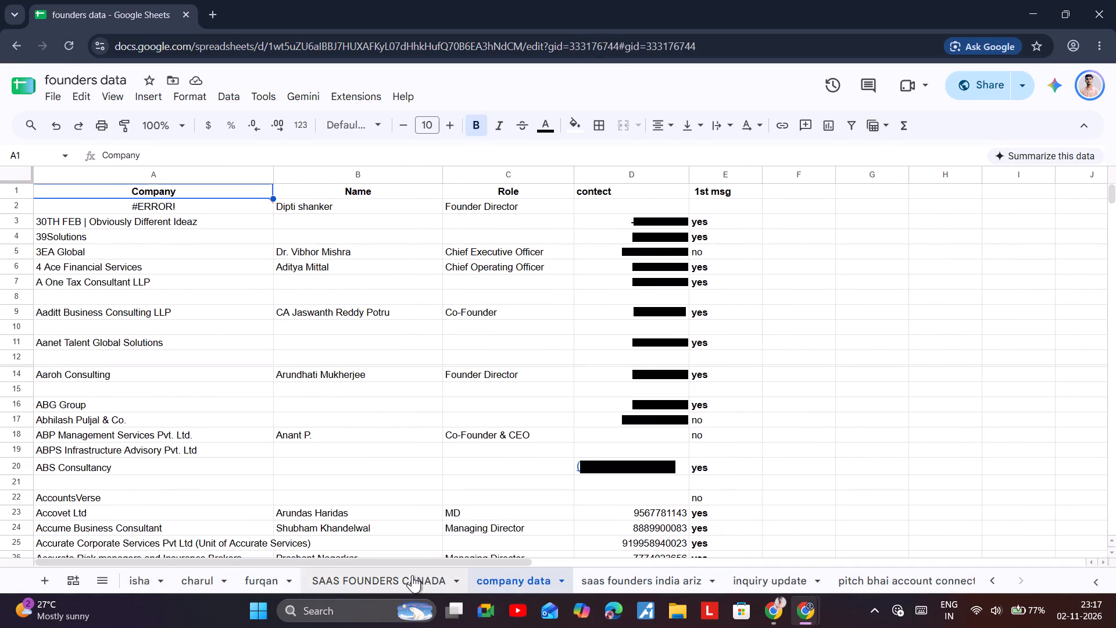
{"action": "left_click", "coordinate": [412, 575]}
{"action": "left_click", "coordinate": [253, 578]}
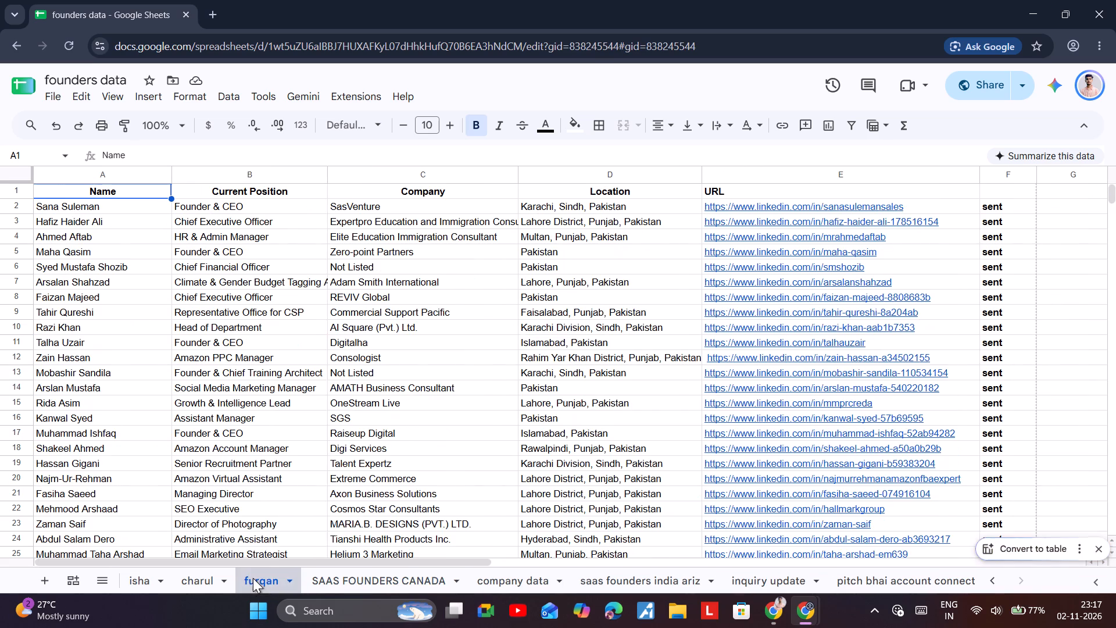
{"action": "scroll", "coordinate": [655, 423], "scroll_direction": "up", "scroll_amount": 1}
{"action": "scroll", "coordinate": [655, 423], "scroll_direction": "down", "scroll_amount": 9}
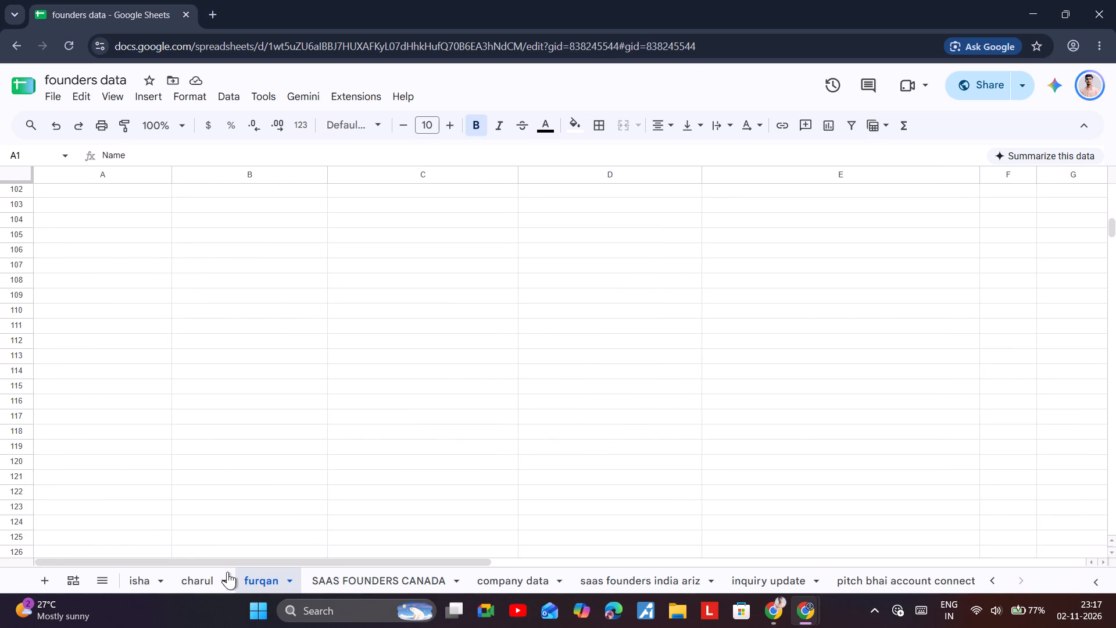
{"action": "left_click", "coordinate": [174, 585]}
{"action": "left_click", "coordinate": [132, 582]}
{"action": "left_click", "coordinate": [383, 579]}
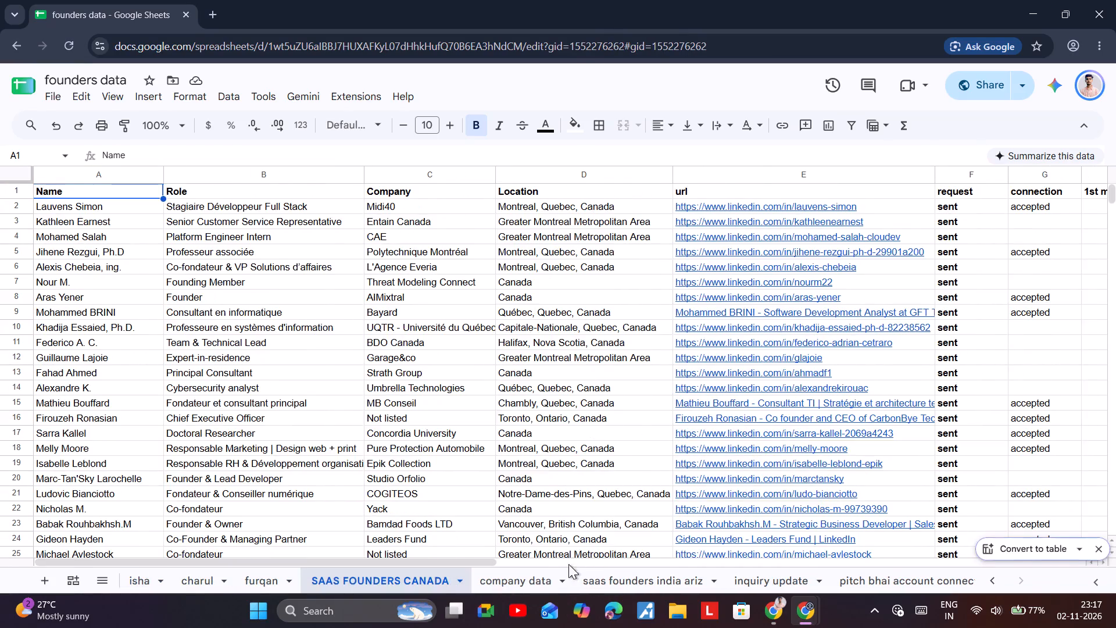
{"action": "left_click", "coordinate": [525, 577]}
On the saas founders india ariz sheet, find the first unlabelled rows and open the LinkedIn profiles linked in E28 and E29.
{"action": "left_click", "coordinate": [623, 572]}
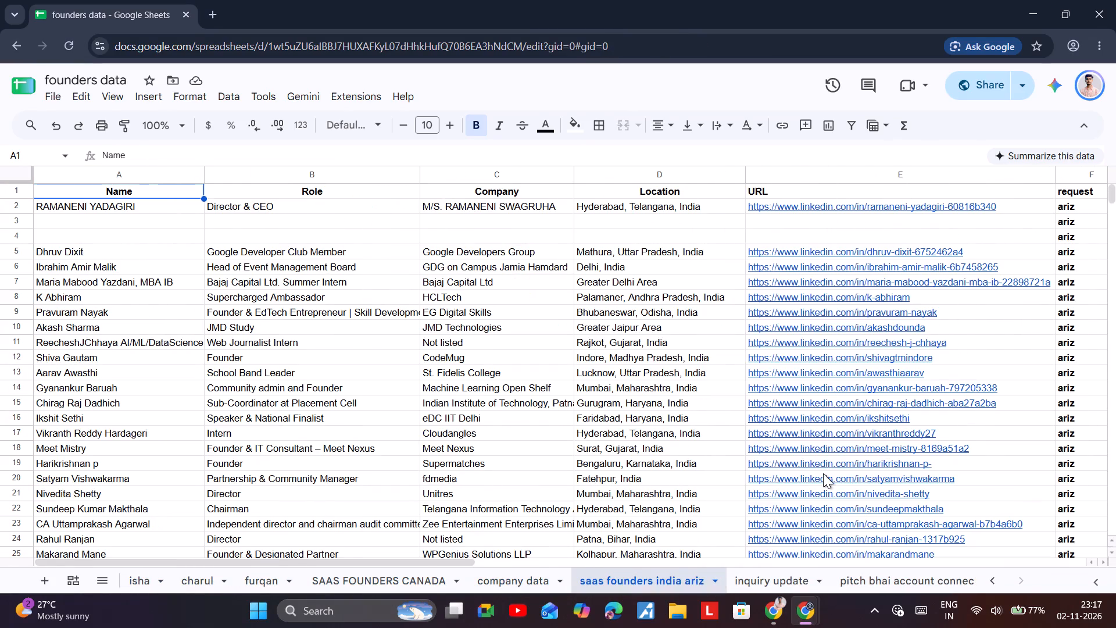
{"action": "scroll", "coordinate": [681, 455], "scroll_direction": "down", "scroll_amount": 9}
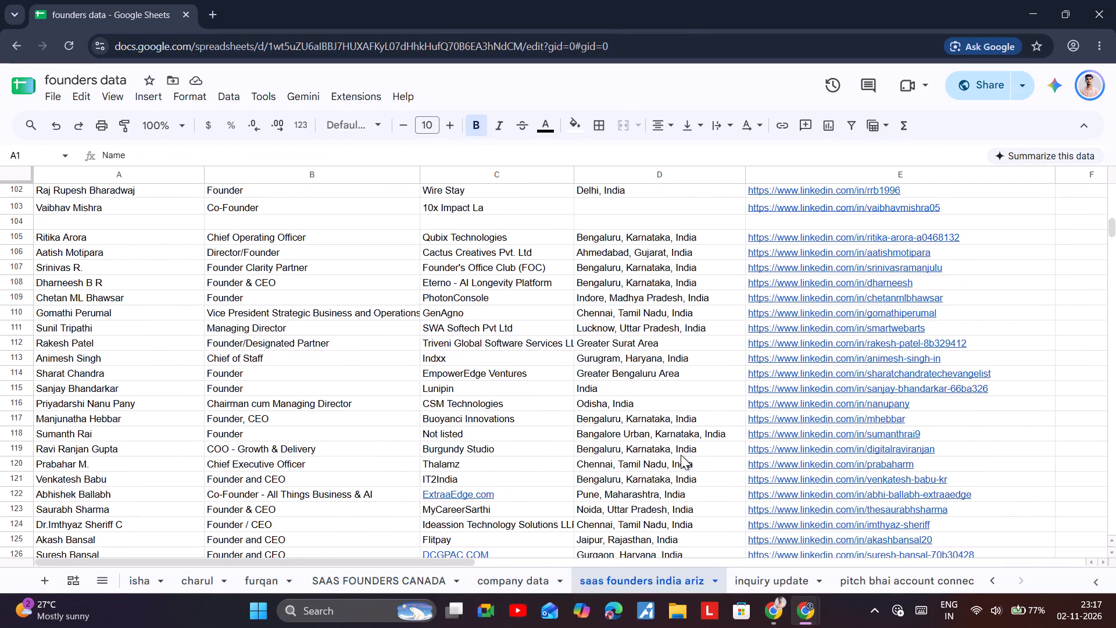
{"action": "scroll", "coordinate": [681, 455], "scroll_direction": "down", "scroll_amount": 9}
{"action": "scroll", "coordinate": [683, 455], "scroll_direction": "up", "scroll_amount": 6}
{"action": "scroll", "coordinate": [683, 453], "scroll_direction": "up", "scroll_amount": 19}
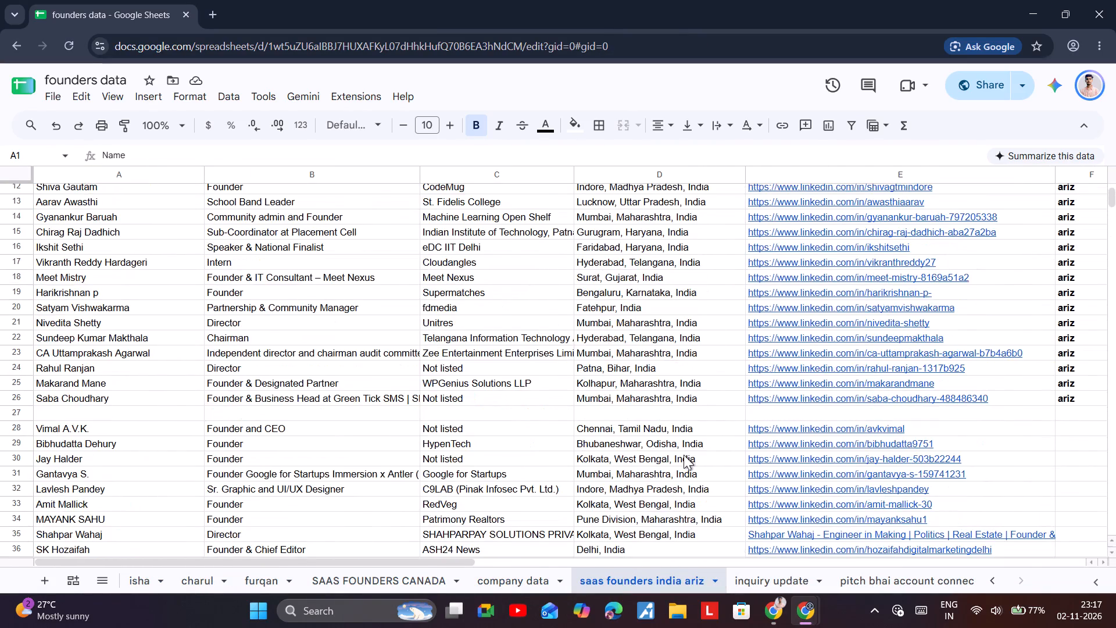
{"action": "scroll", "coordinate": [684, 455], "scroll_direction": "down", "scroll_amount": 2}
{"action": "left_click", "coordinate": [864, 271]}
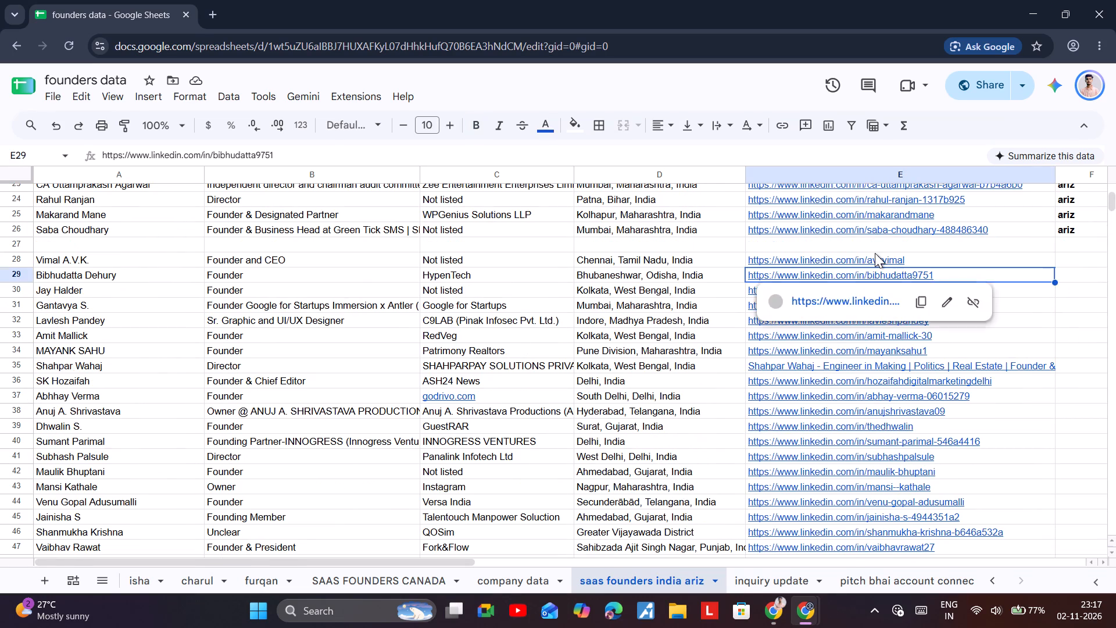
{"action": "left_click", "coordinate": [875, 253]}
{"action": "left_click", "coordinate": [870, 261]}
{"action": "left_click", "coordinate": [849, 280]}
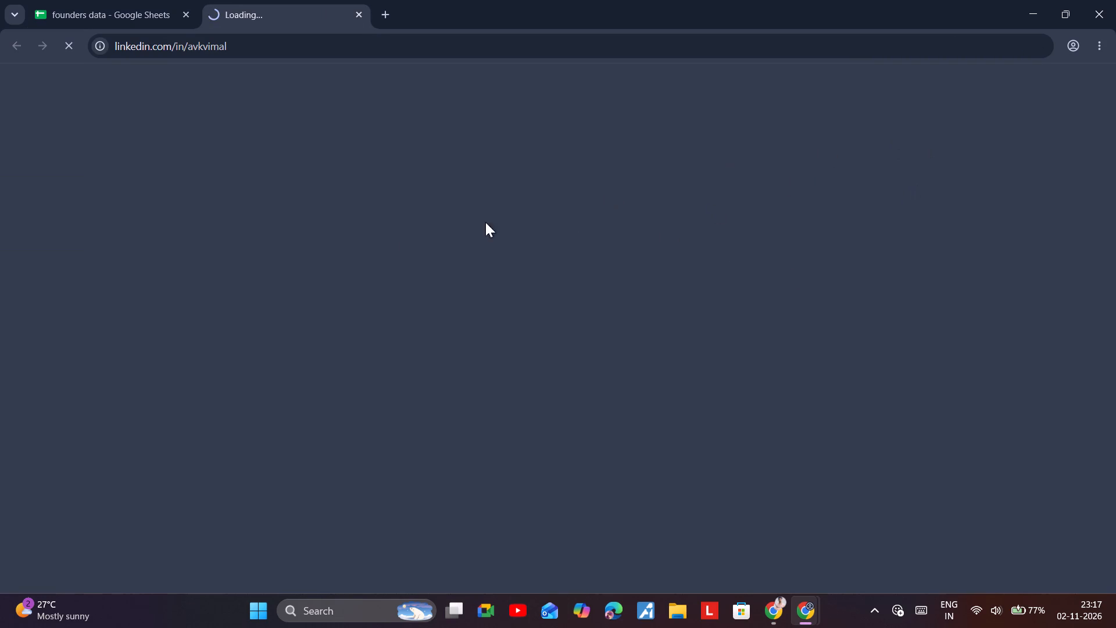
{"action": "left_click", "coordinate": [76, 0]}
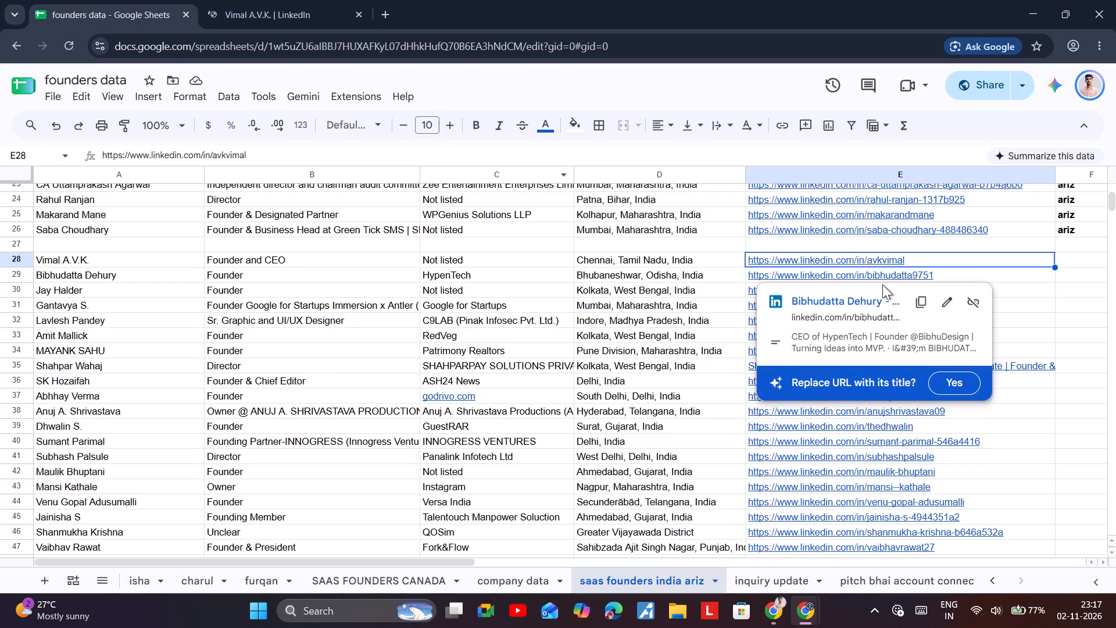
{"action": "left_click", "coordinate": [887, 274]}
{"action": "left_click", "coordinate": [874, 282]}
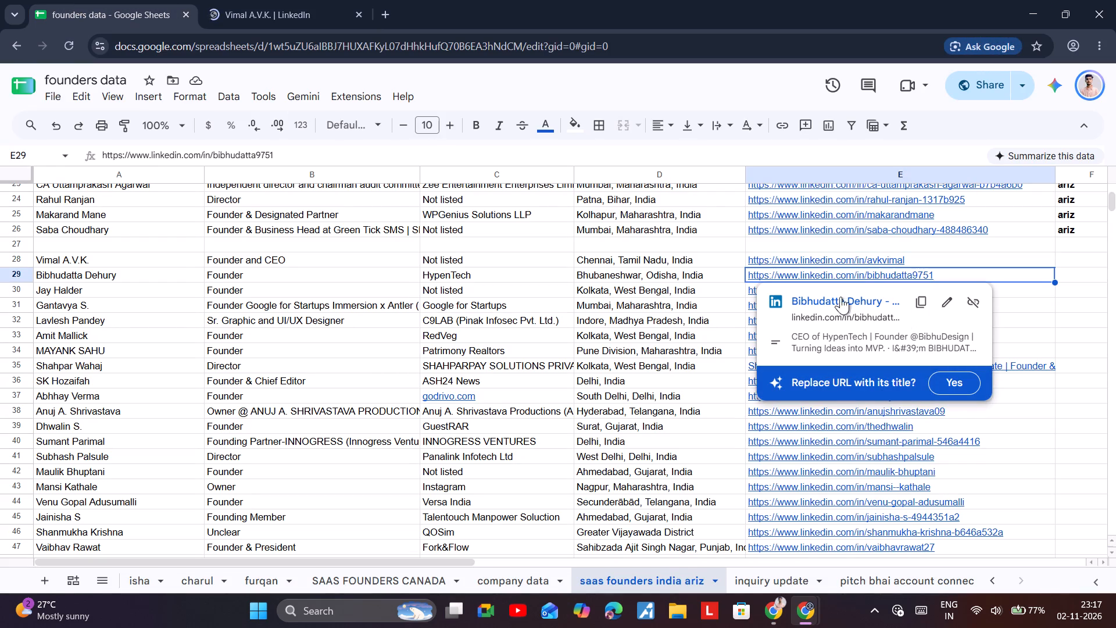
{"action": "left_click", "coordinate": [833, 300]}
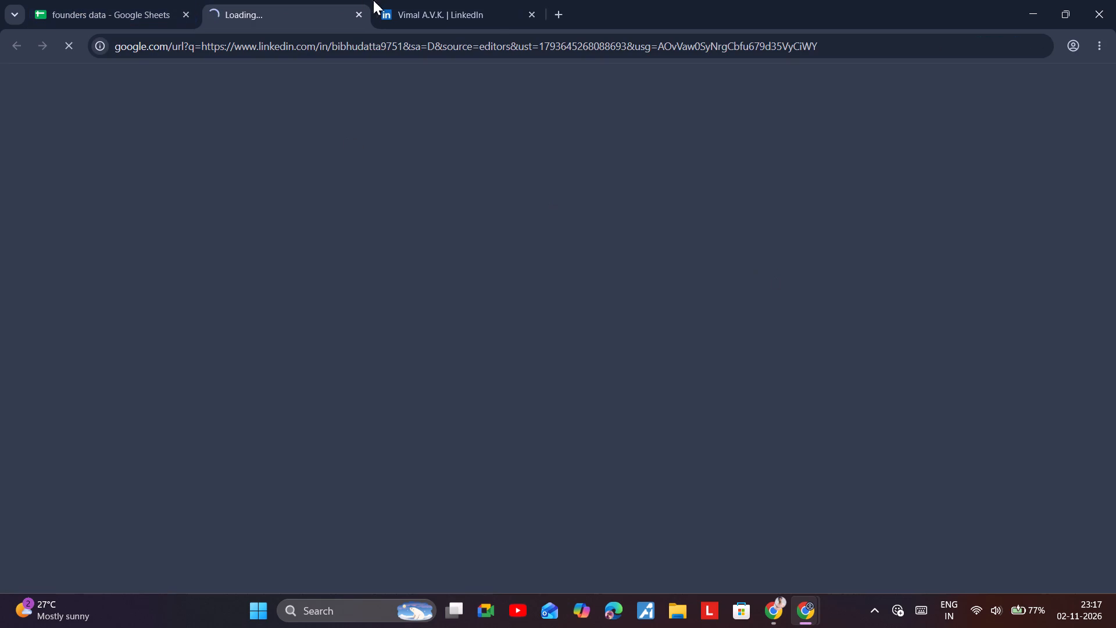
Send LinkedIn connection invitations without a note to the founders from rows 28 and 29.
{"action": "left_click", "coordinate": [295, 0]}
{"action": "left_click", "coordinate": [298, 13]}
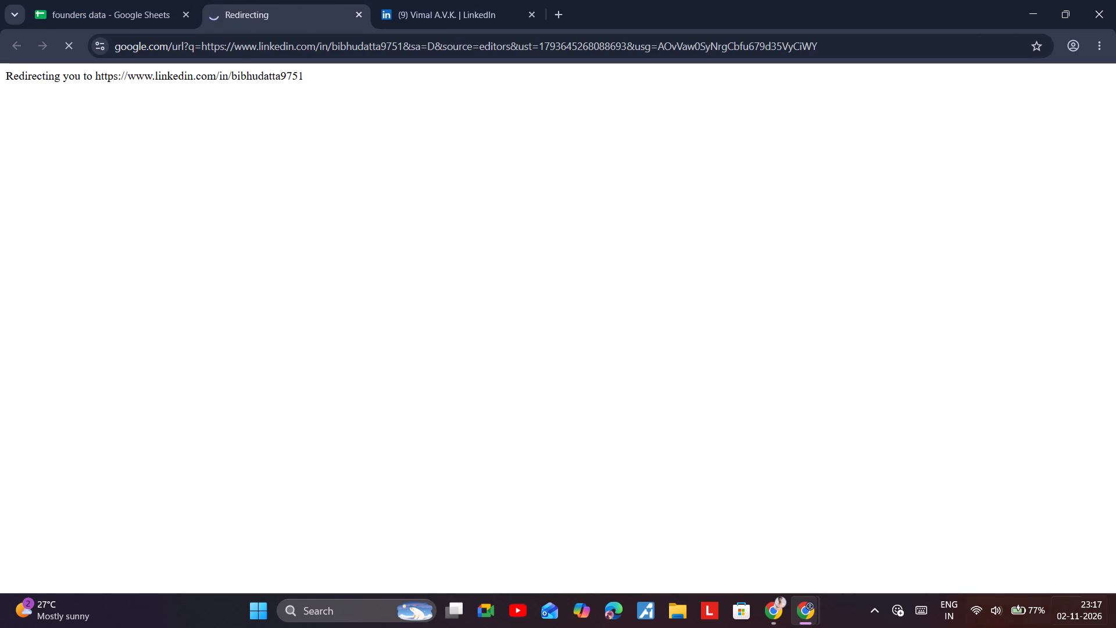
{"action": "left_click", "coordinate": [435, 0]}
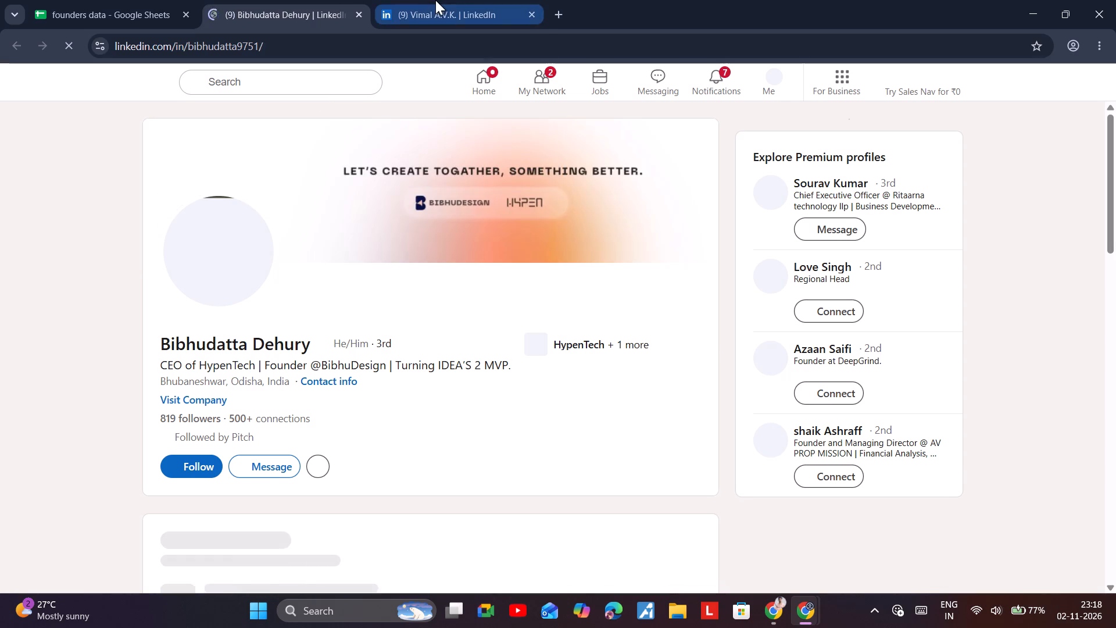
{"action": "left_click", "coordinate": [289, 0]}
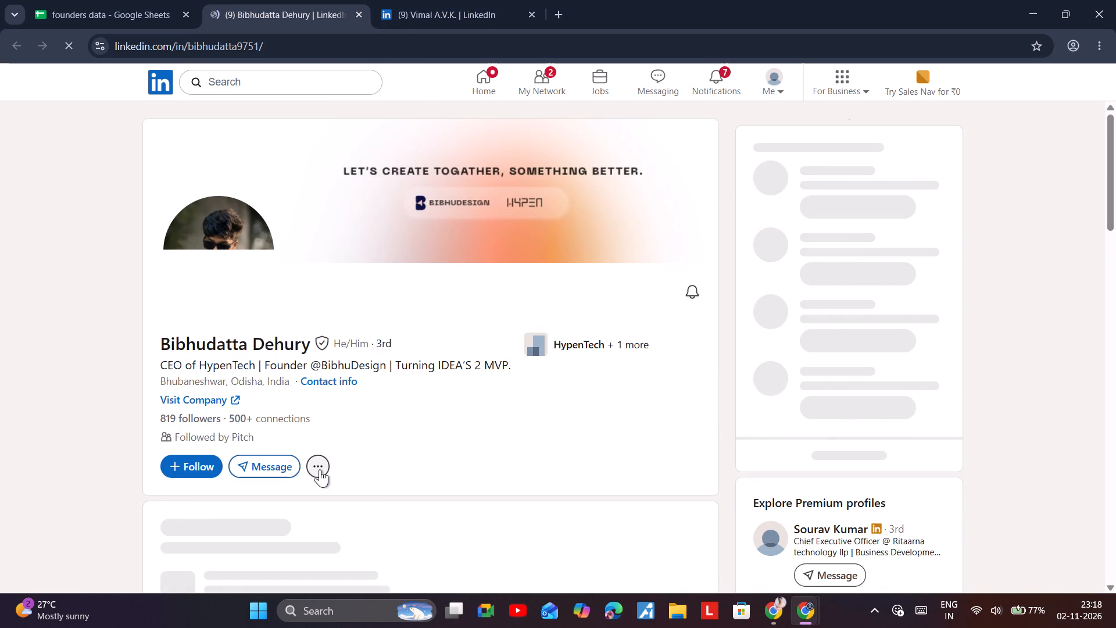
{"action": "left_click", "coordinate": [320, 469]}
{"action": "left_click", "coordinate": [357, 335]}
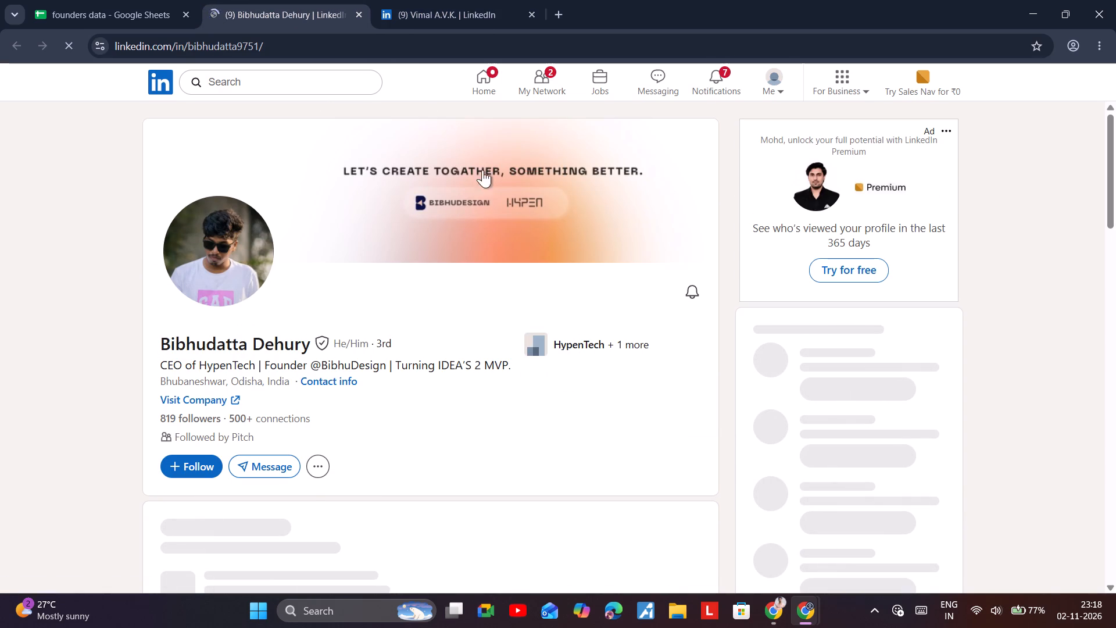
{"action": "left_click", "coordinate": [432, 13]}
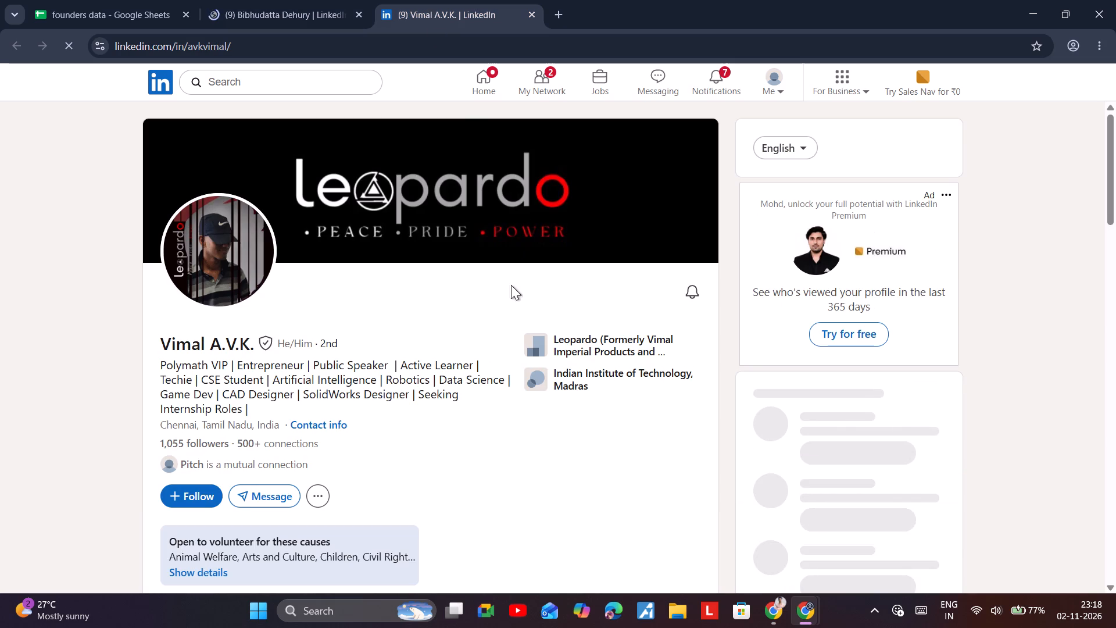
{"action": "left_click", "coordinate": [309, 494]}
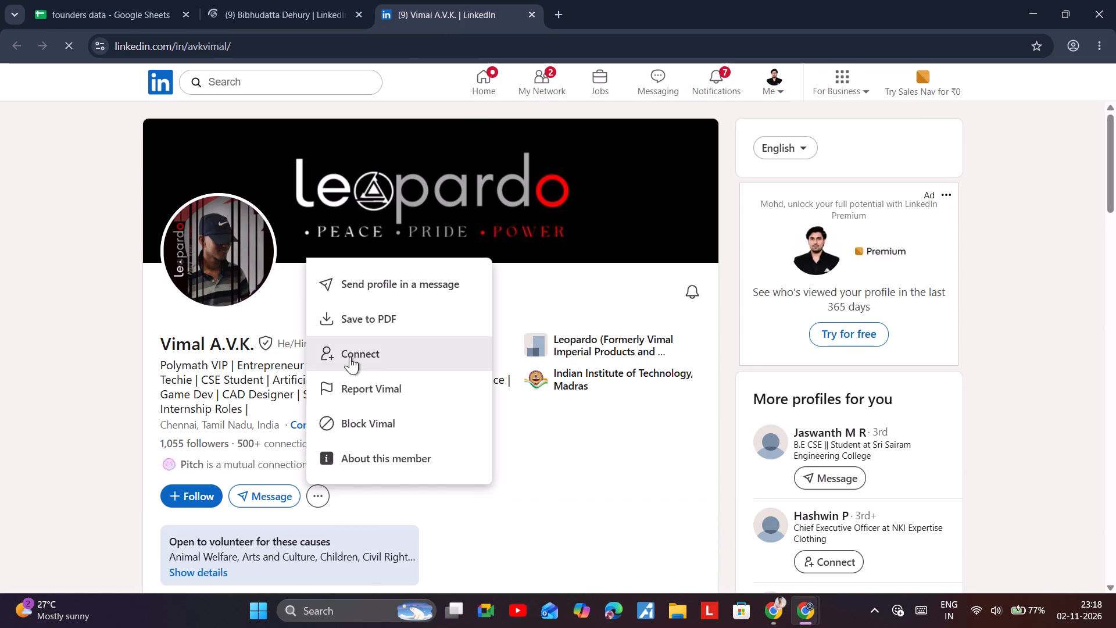
{"action": "left_click", "coordinate": [350, 356]}
{"action": "left_click", "coordinate": [282, 0]}
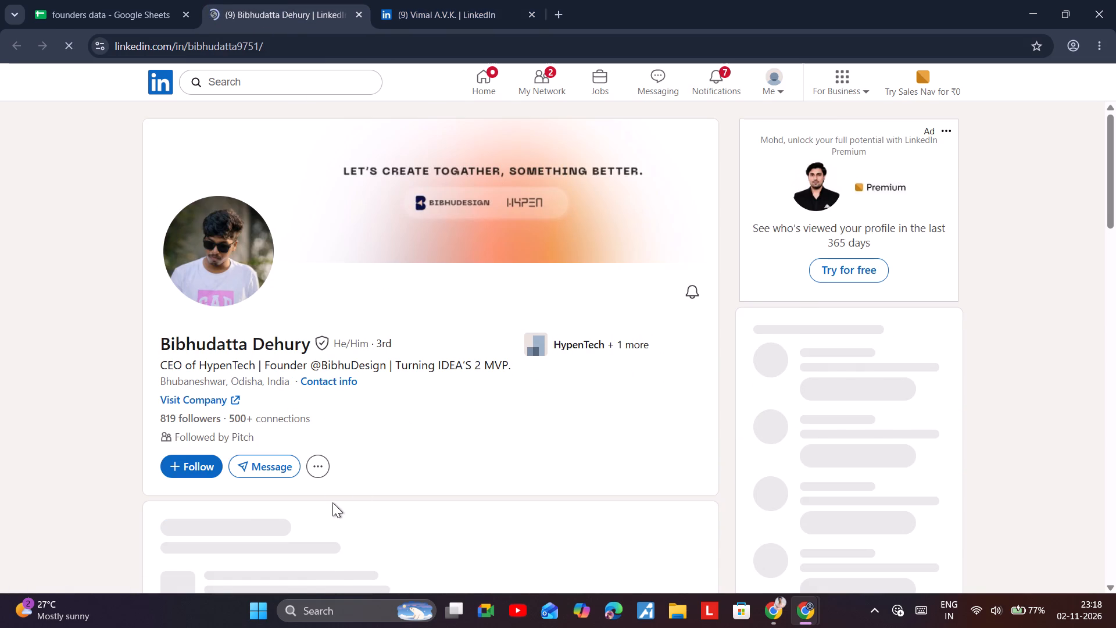
{"action": "left_click", "coordinate": [321, 464]}
{"action": "left_click", "coordinate": [384, 324]}
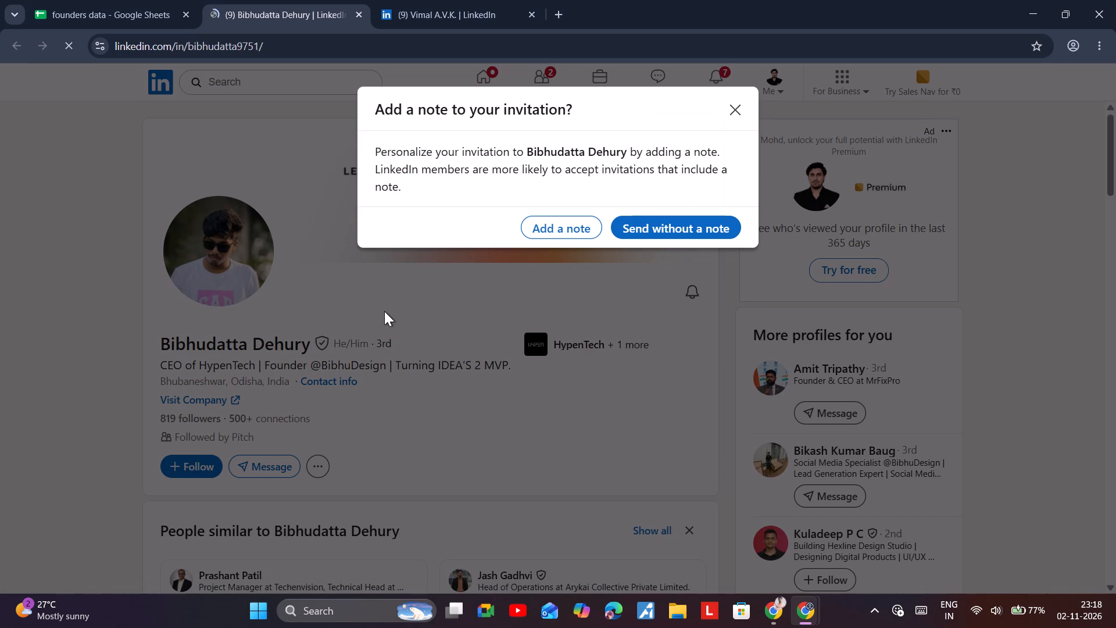
{"action": "left_click", "coordinate": [636, 224]}
{"action": "left_click", "coordinate": [482, 7]}
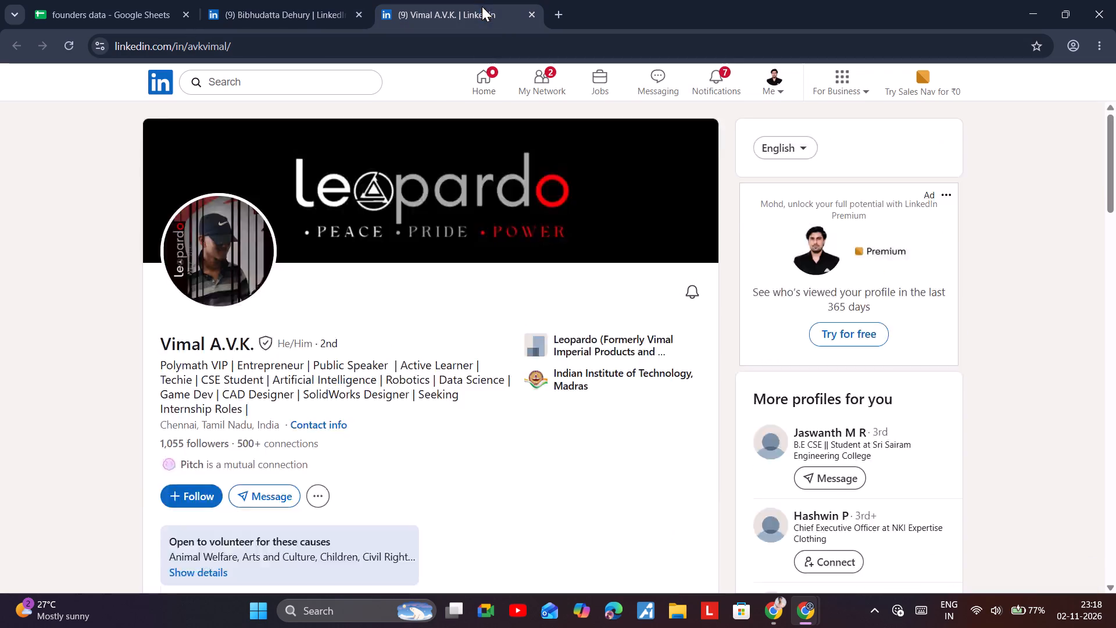
{"action": "left_click", "coordinate": [675, 215]}
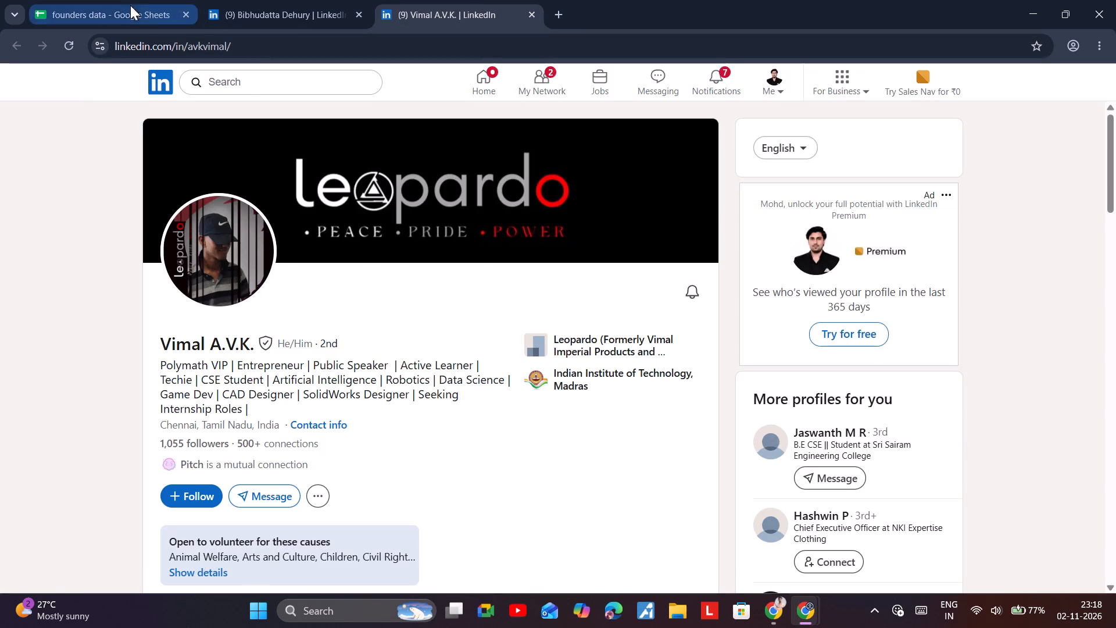
Reopen the LinkedIn profile linked in E28 to check the status of its invitation.
{"action": "left_click", "coordinate": [121, 2]}
{"action": "left_click", "coordinate": [915, 264]}
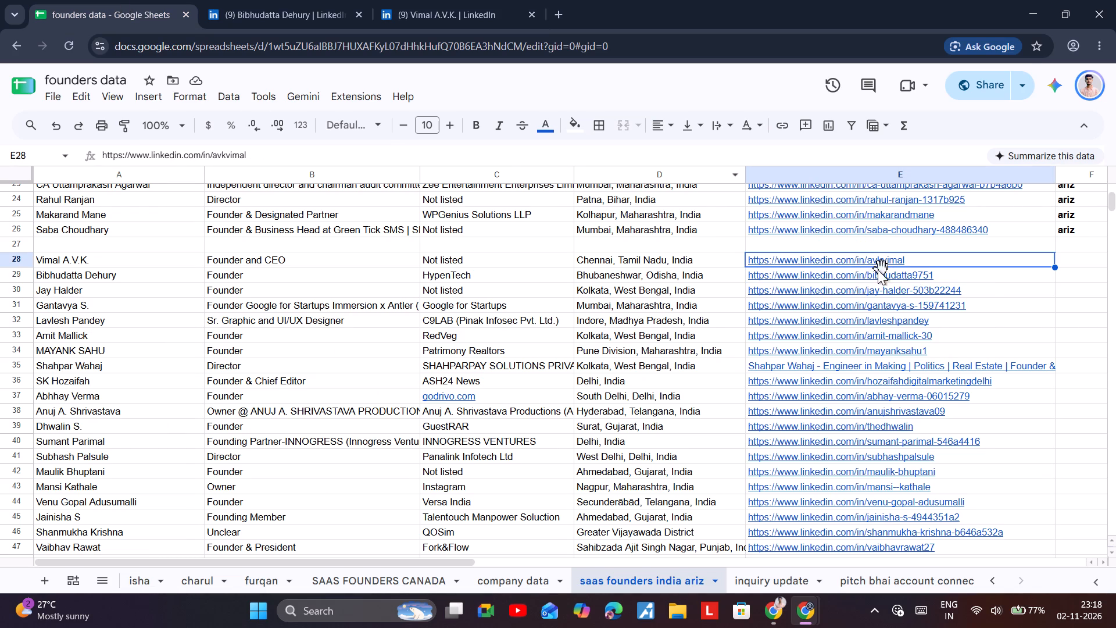
{"action": "left_click", "coordinate": [845, 293]}
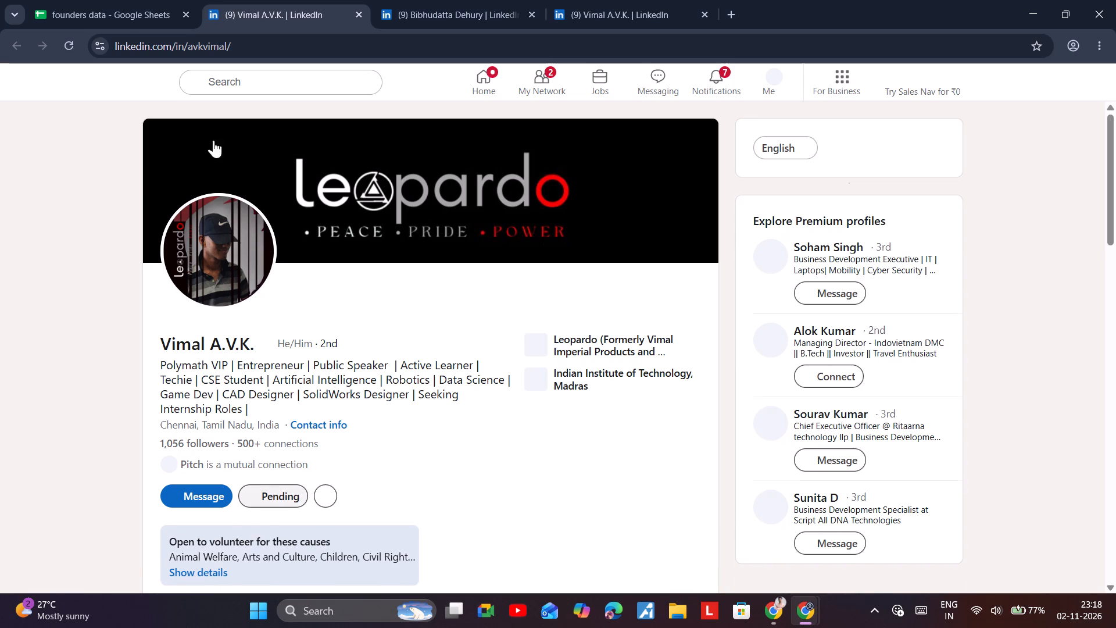
Open the LinkedIn profile linked in E30 and send that founder a connection invitation without a note.
{"action": "left_click", "coordinate": [121, 0]}
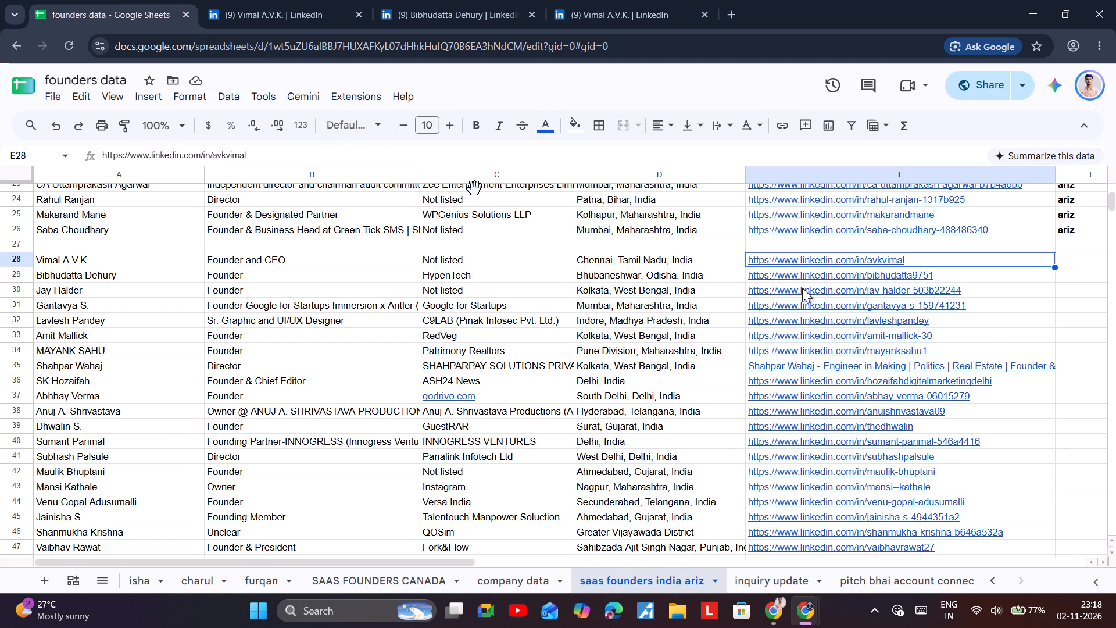
{"action": "left_click", "coordinate": [802, 288]}
{"action": "left_click", "coordinate": [818, 316]}
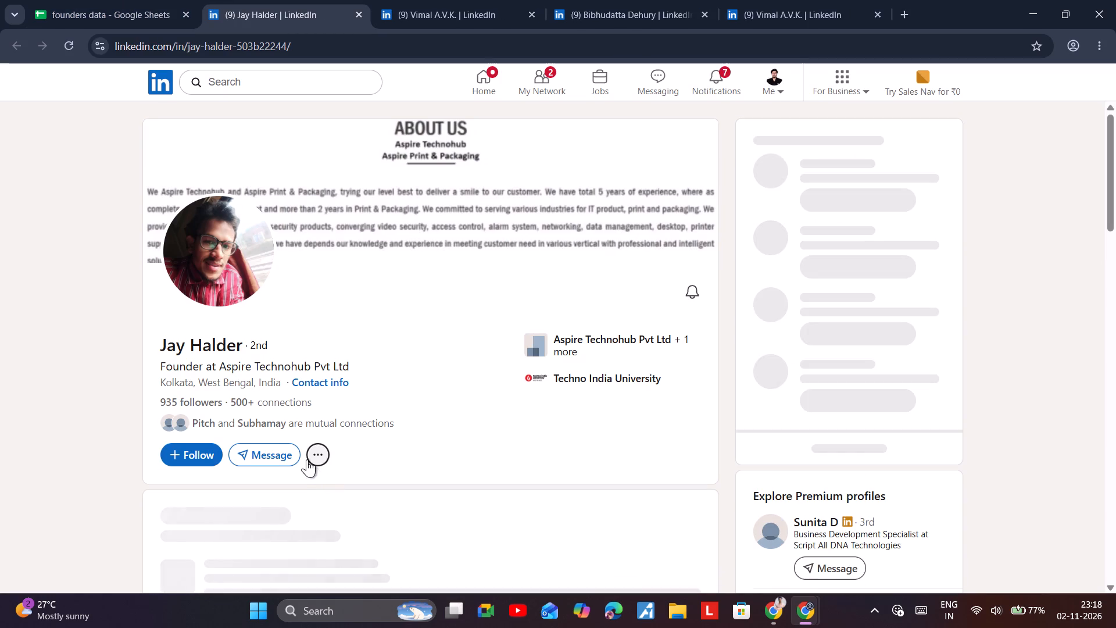
{"action": "left_click", "coordinate": [312, 454]}
{"action": "left_click", "coordinate": [360, 317]}
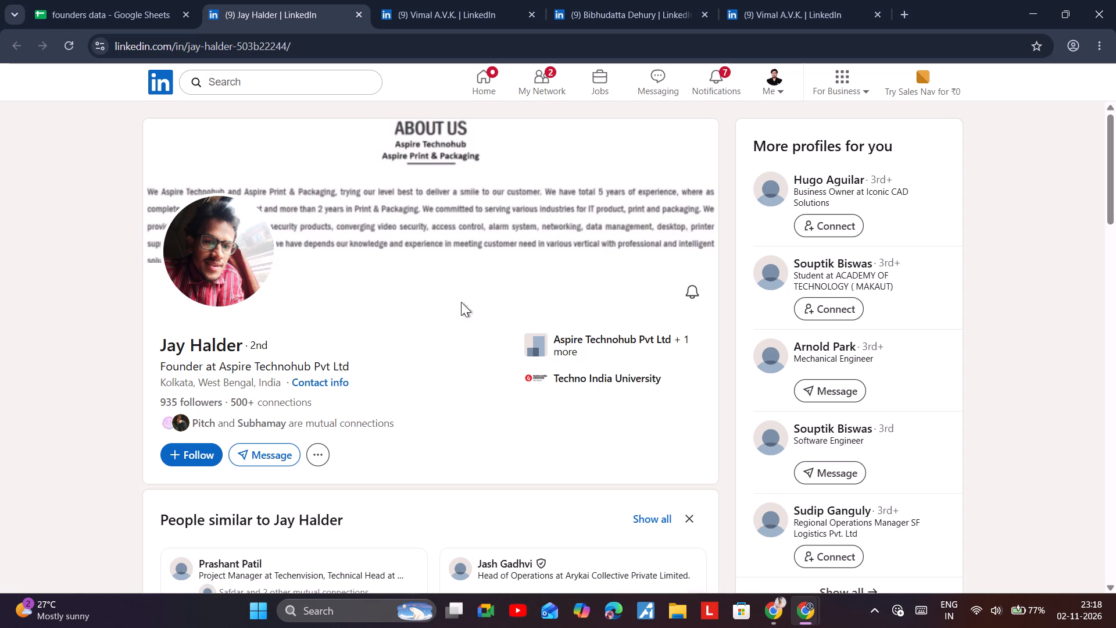
{"action": "left_click", "coordinate": [643, 213]}
Open the LinkedIn profile linked in E31 of the founders sheet and send that founder a connection invitation without a note.
{"action": "left_click", "coordinate": [131, 0]}
{"action": "left_click", "coordinate": [908, 308]}
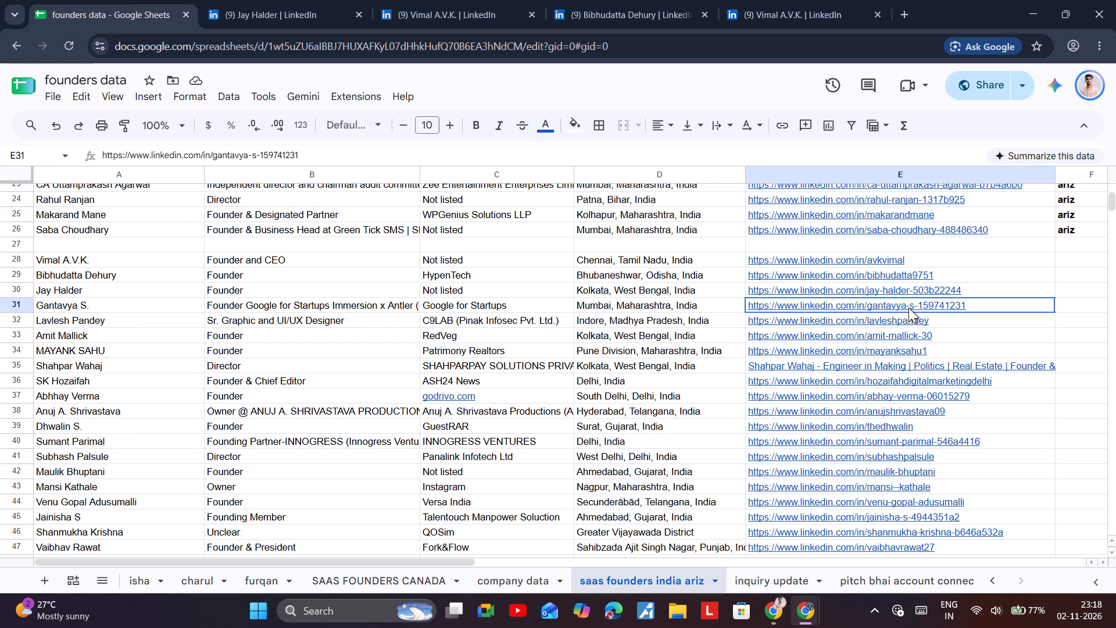
{"action": "left_click", "coordinate": [893, 309]}
{"action": "left_click", "coordinate": [830, 334]}
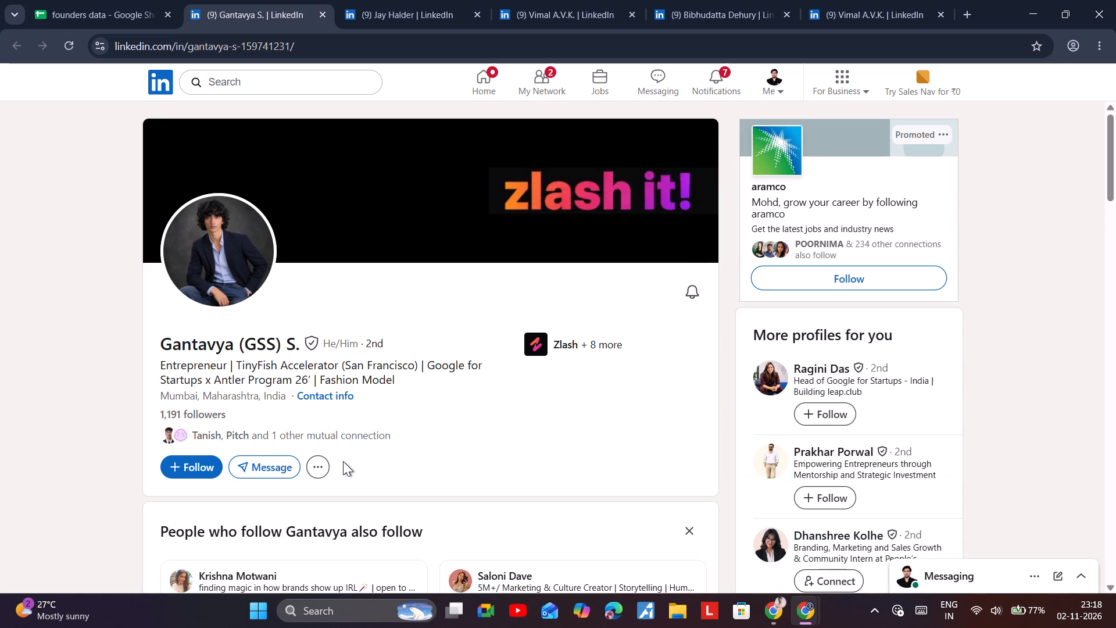
{"action": "left_click", "coordinate": [327, 461]}
{"action": "left_click", "coordinate": [387, 335]}
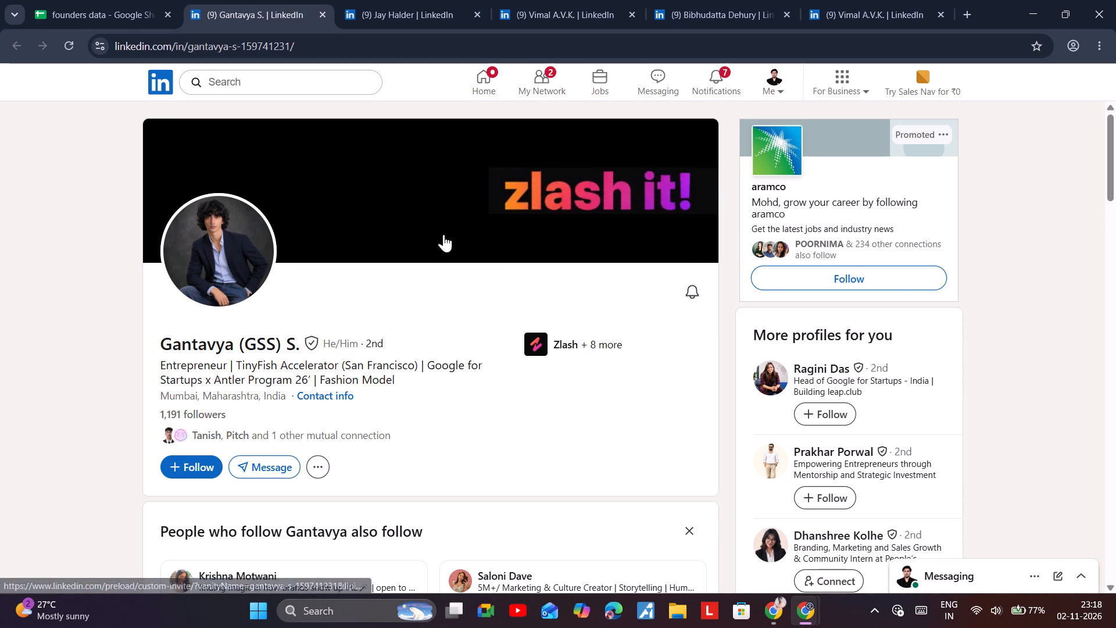
{"action": "left_click", "coordinate": [631, 227]}
Open the LinkedIn profile linked in E32 and send that person a connection invitation without a note.
{"action": "left_click", "coordinate": [110, 0]}
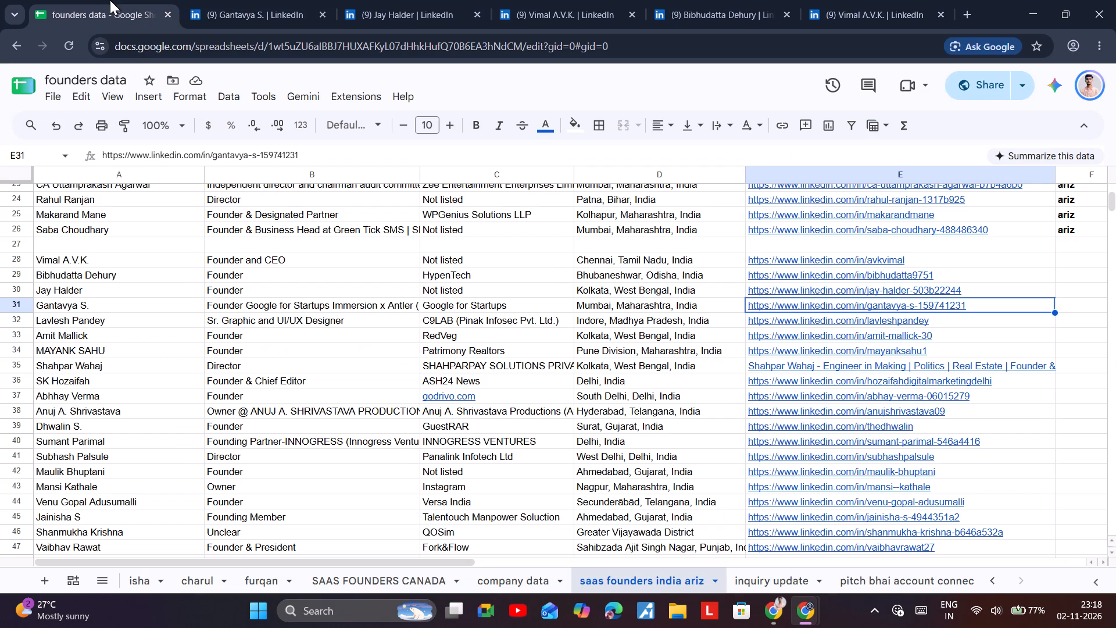
{"action": "left_click", "coordinate": [945, 324]}
{"action": "left_click", "coordinate": [882, 340]}
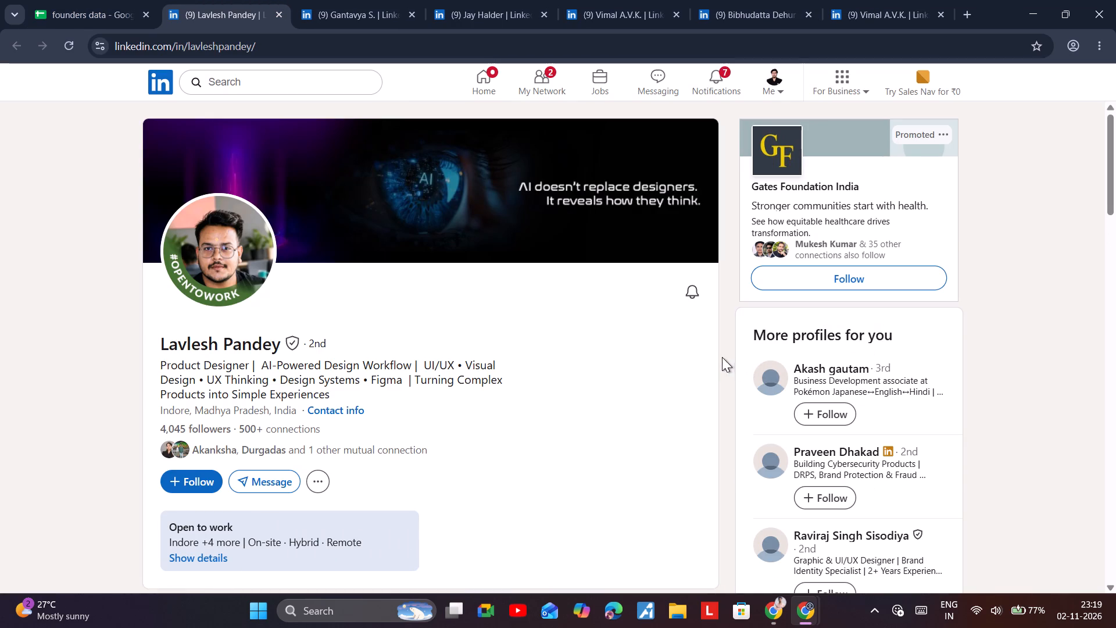
{"action": "left_click", "coordinate": [321, 469]}
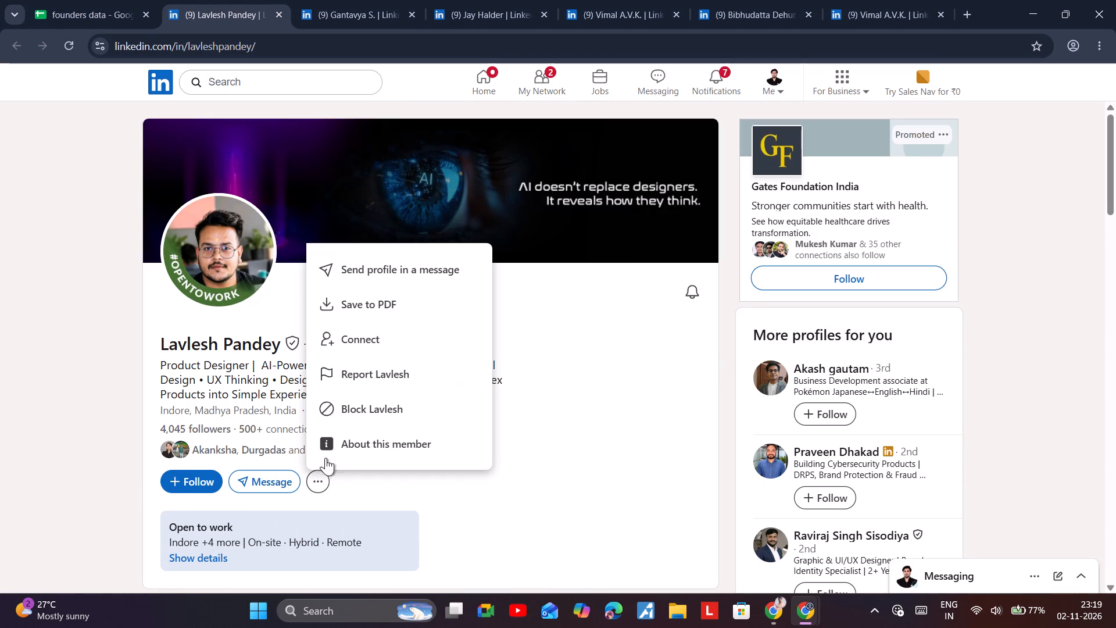
{"action": "left_click", "coordinate": [344, 349]}
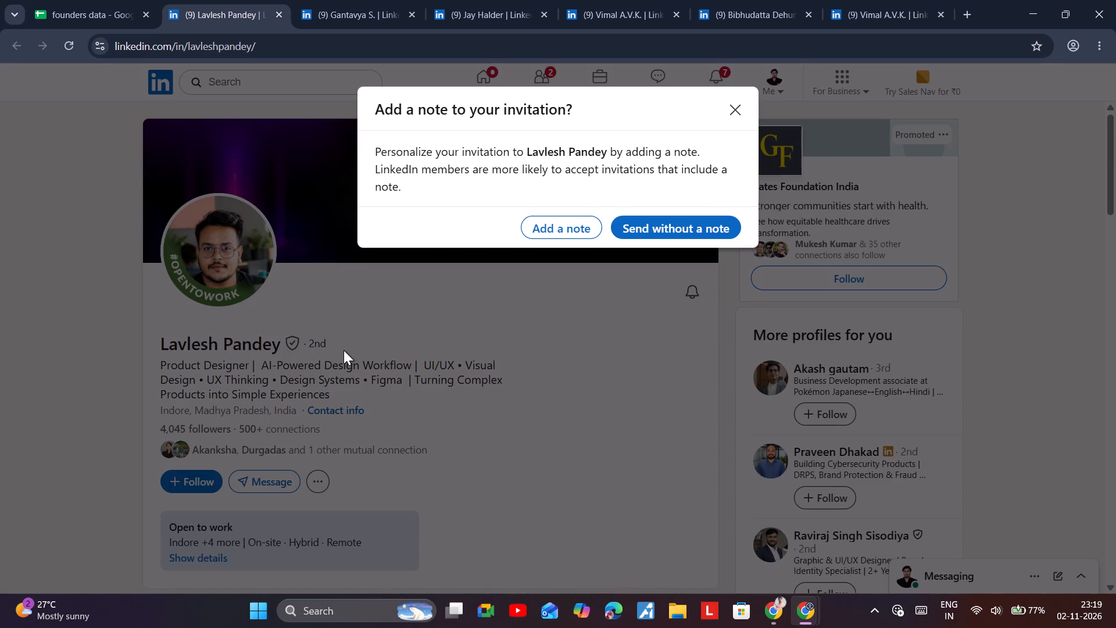
{"action": "left_click", "coordinate": [685, 231]}
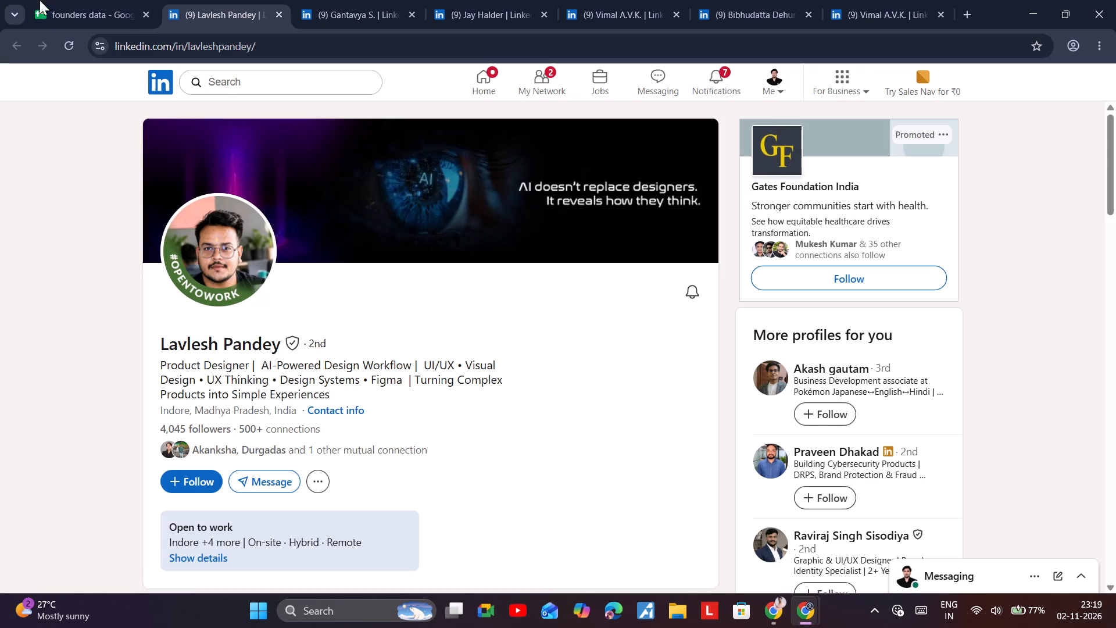
Open the LinkedIn profile linked in E33 and send the RedVeg founder a connection invitation without a note.
{"action": "left_click", "coordinate": [86, 0]}
{"action": "left_click", "coordinate": [901, 340]}
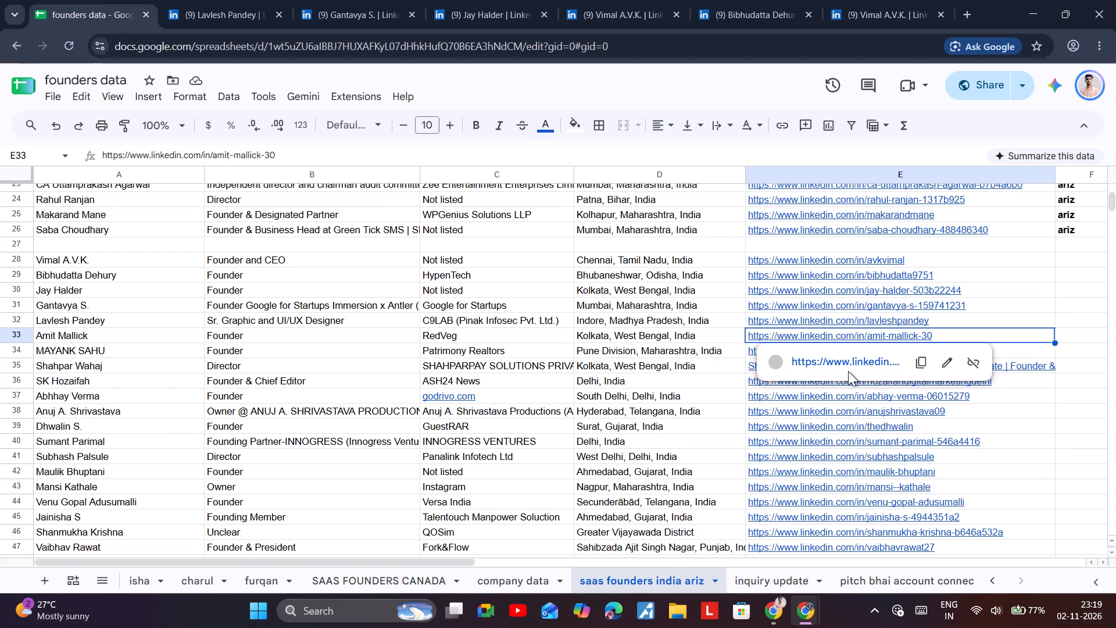
{"action": "left_click", "coordinate": [849, 360]}
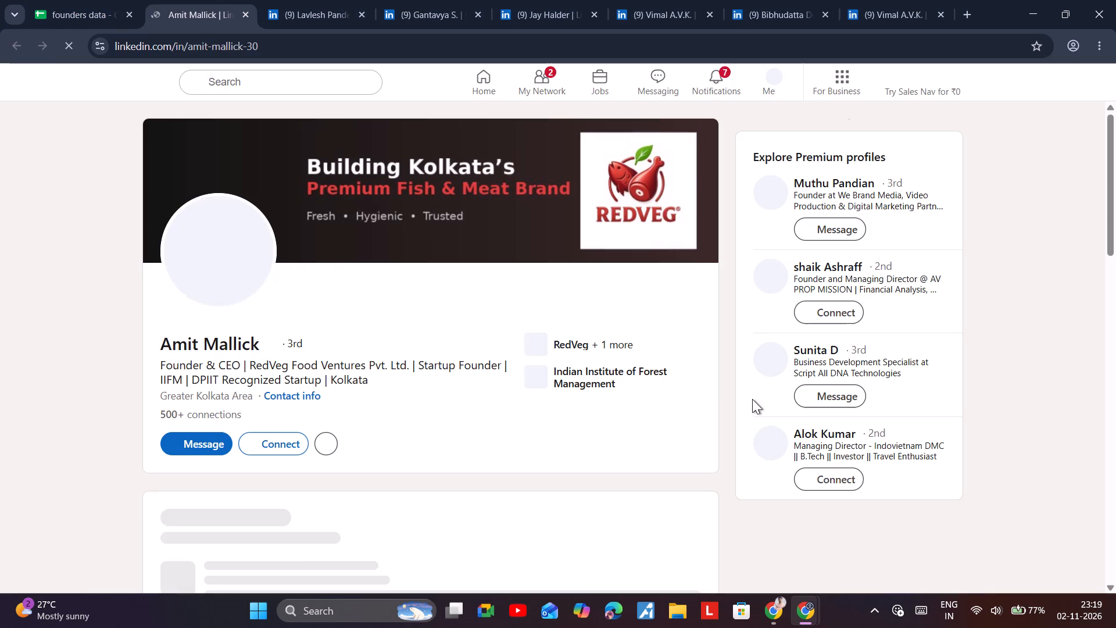
{"action": "left_click", "coordinate": [273, 443]}
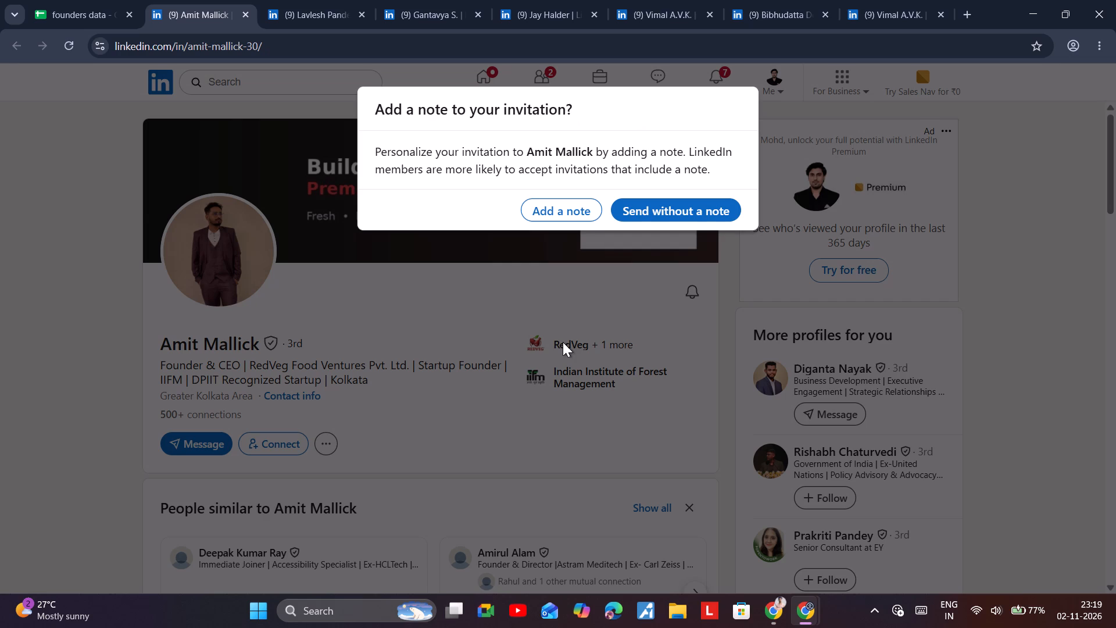
{"action": "left_click", "coordinate": [695, 203]}
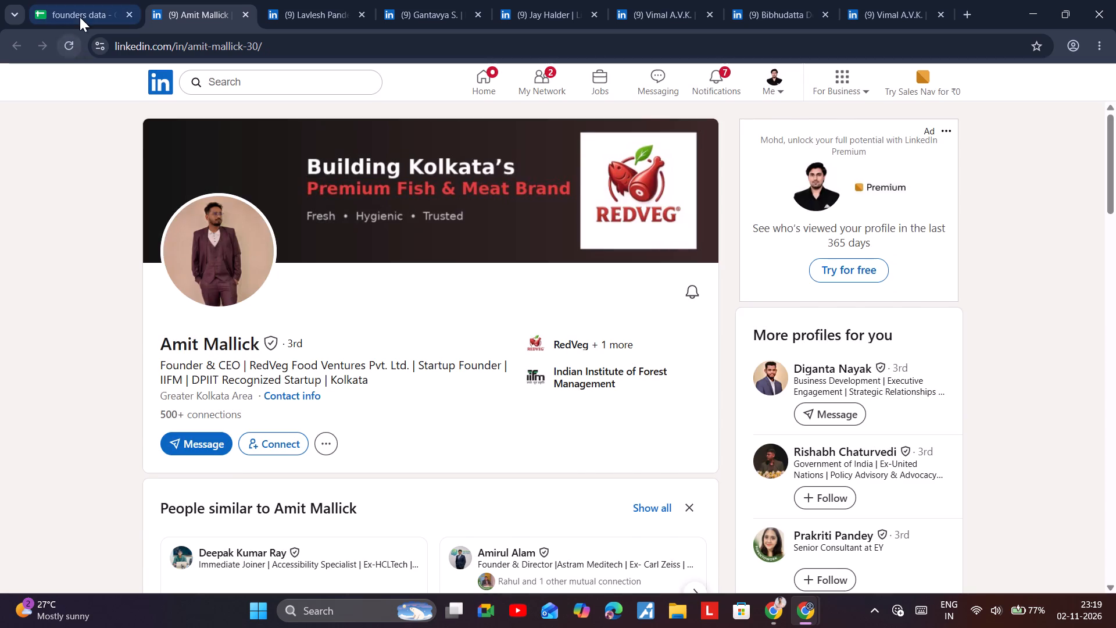
Open the LinkedIn profile linked in E34, follow the Patrimony Realtors founder and send a connection invitation without a note.
{"action": "left_click", "coordinate": [80, 15]}
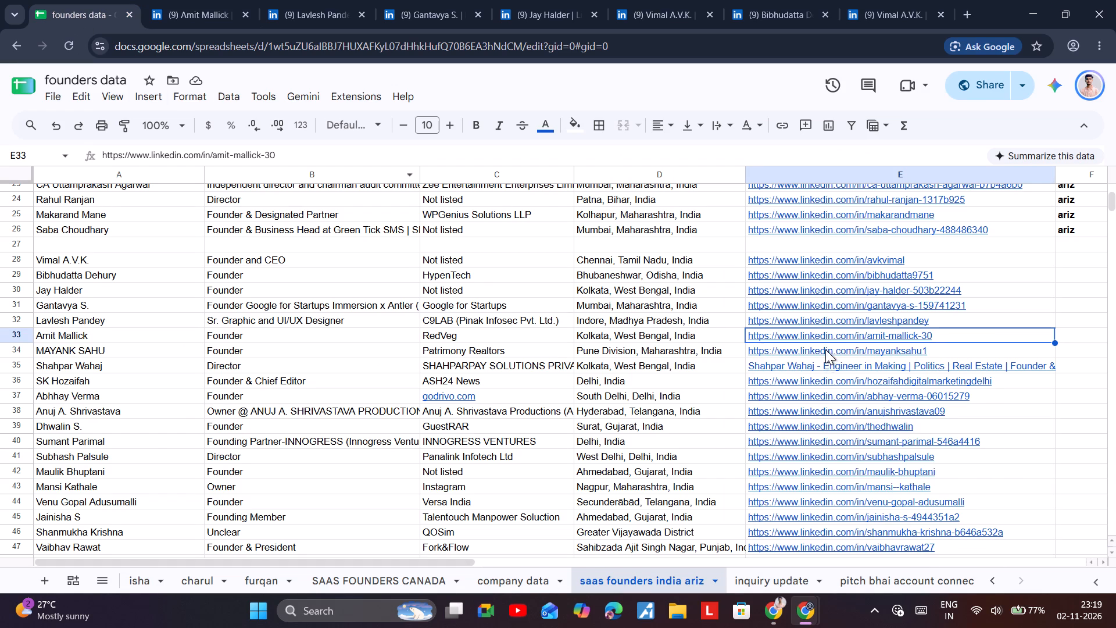
{"action": "left_click", "coordinate": [825, 349]}
{"action": "left_click", "coordinate": [818, 369]}
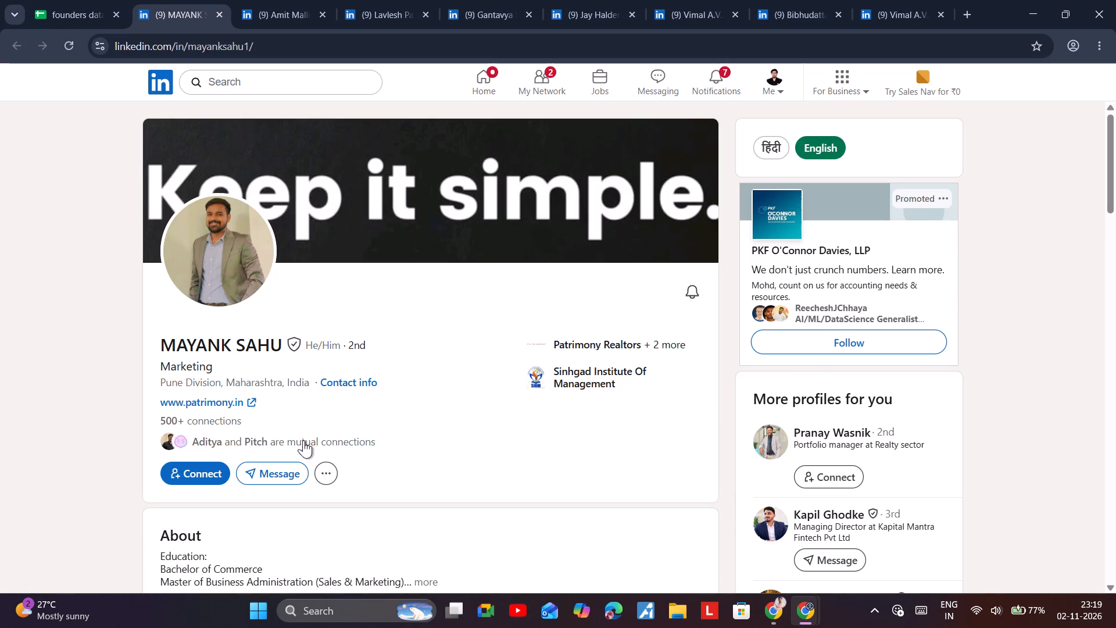
{"action": "left_click", "coordinate": [324, 462]}
{"action": "left_click", "coordinate": [361, 329]}
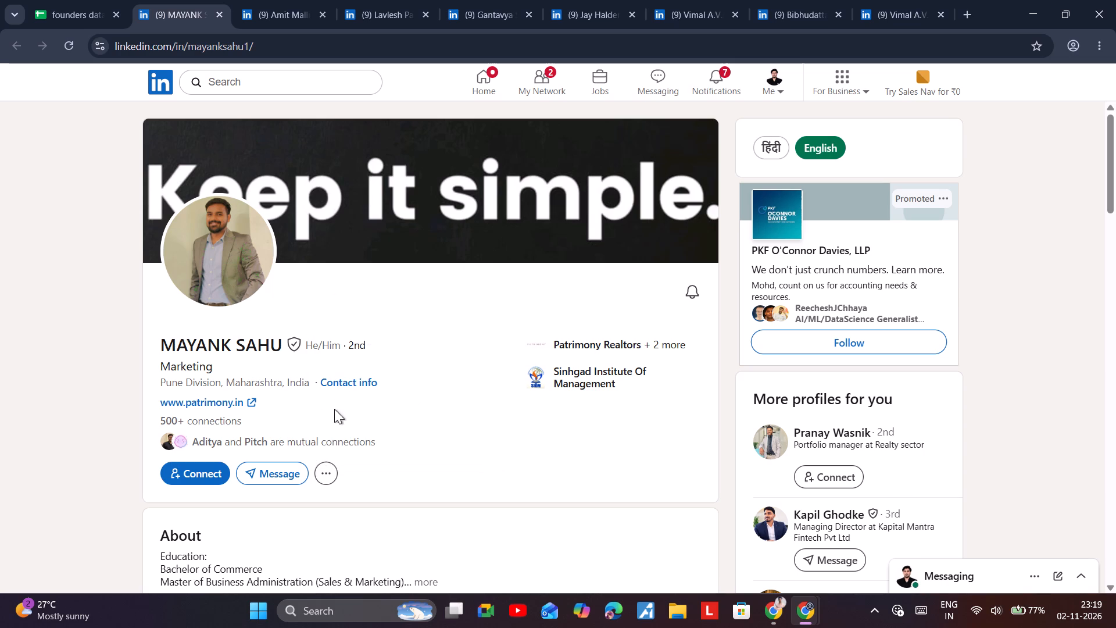
{"action": "left_click", "coordinate": [211, 475]}
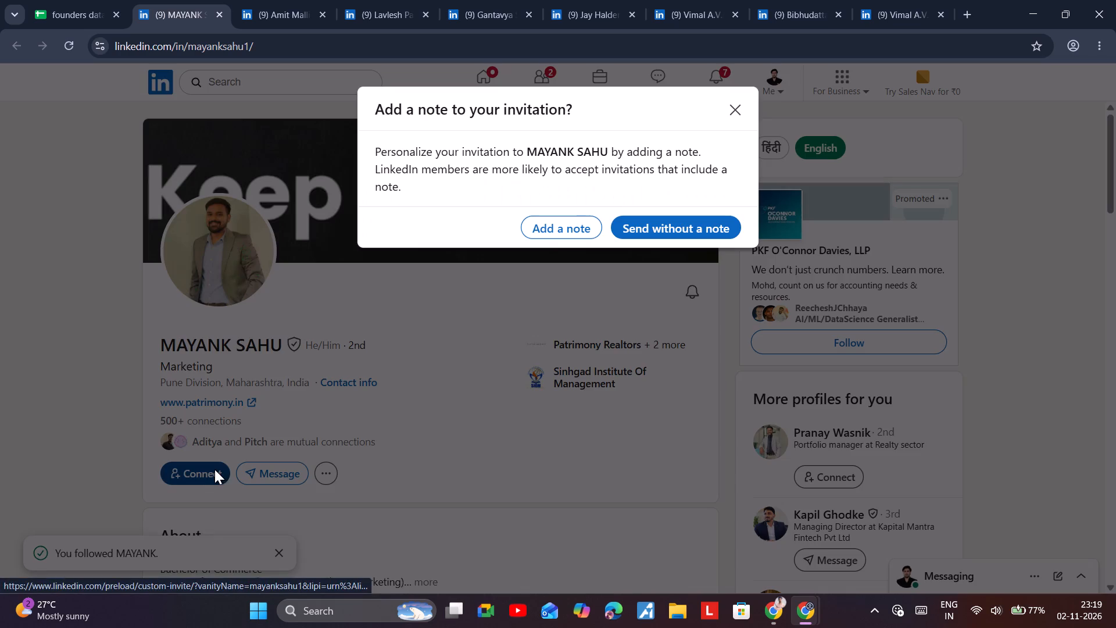
{"action": "left_click", "coordinate": [699, 222]}
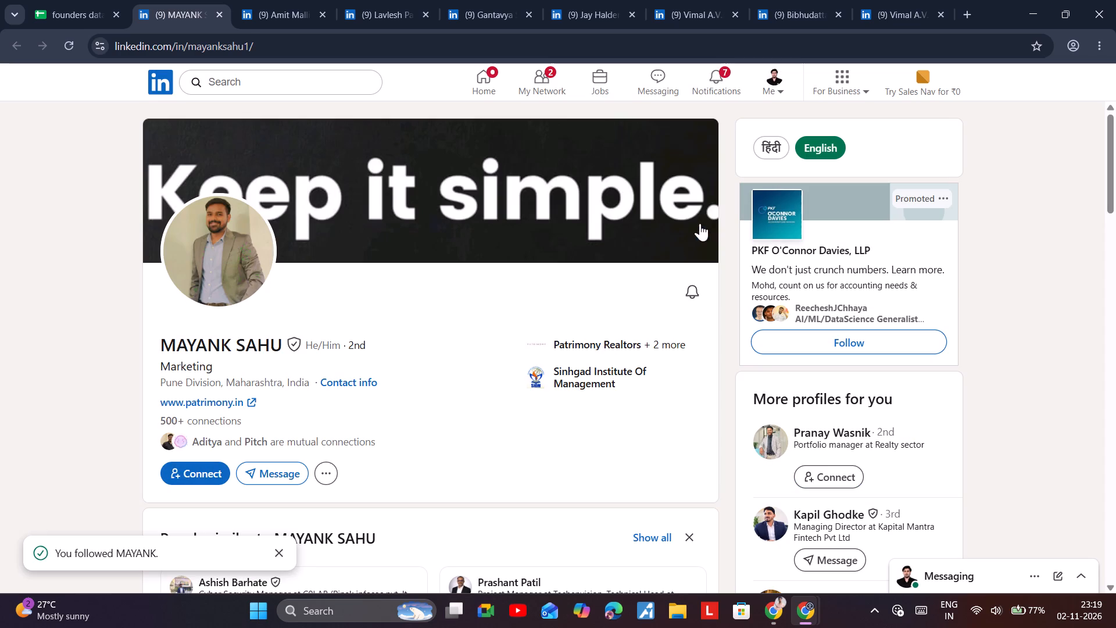
Open the LinkedIn profile linked in E35 and send that director a connection invitation without a note.
{"action": "left_click", "coordinate": [65, 0]}
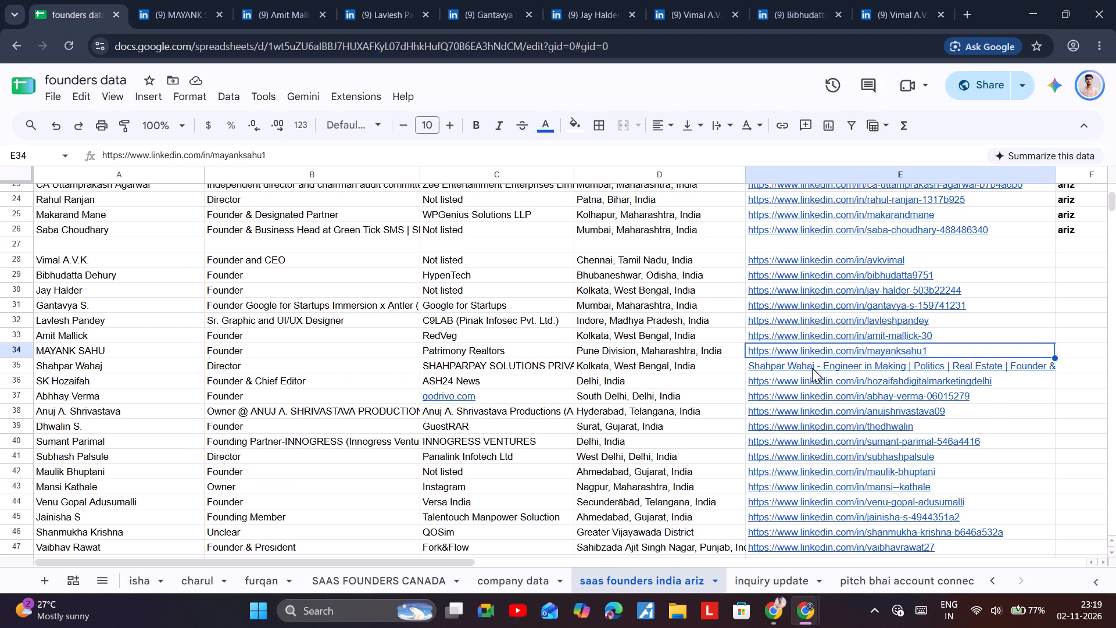
{"action": "left_click", "coordinate": [812, 366]}
{"action": "left_click", "coordinate": [814, 388]}
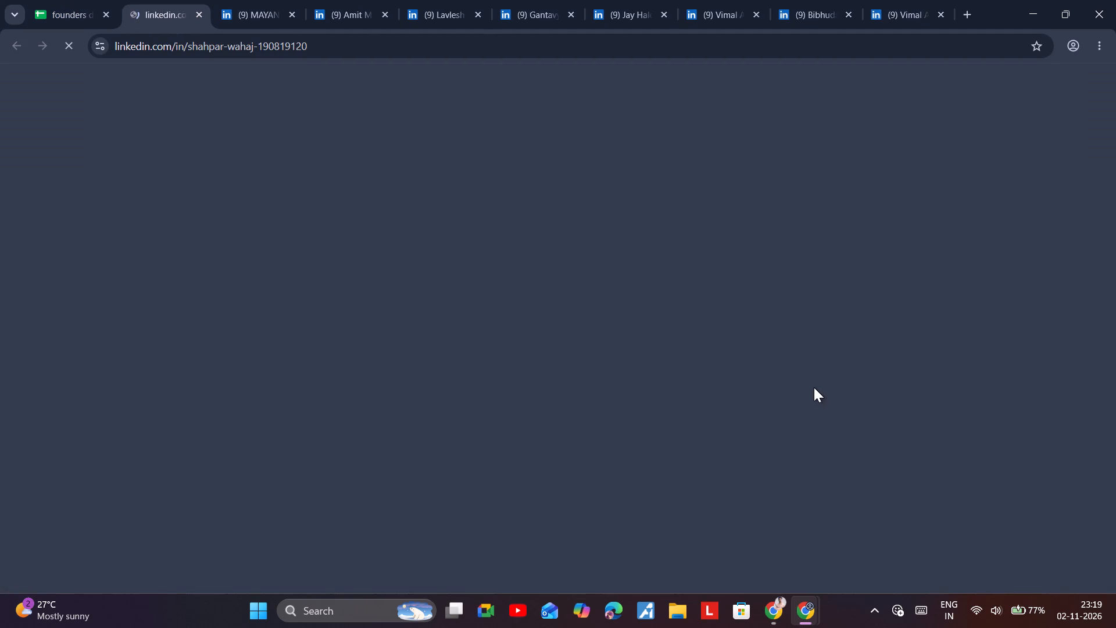
{"action": "left_click", "coordinate": [319, 457]}
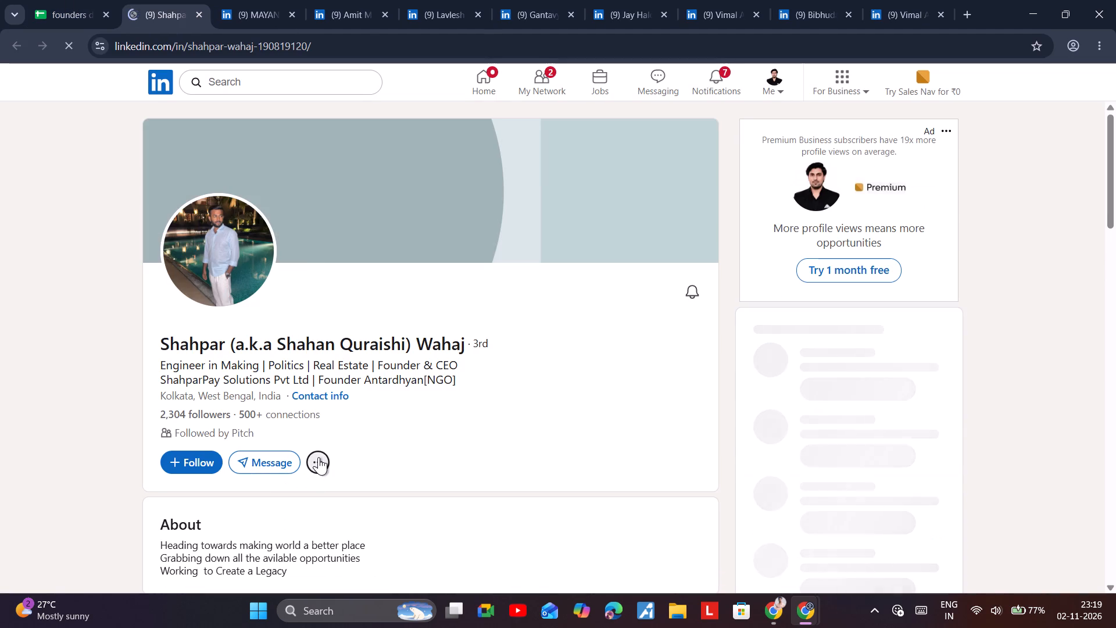
{"action": "left_click", "coordinate": [371, 313]}
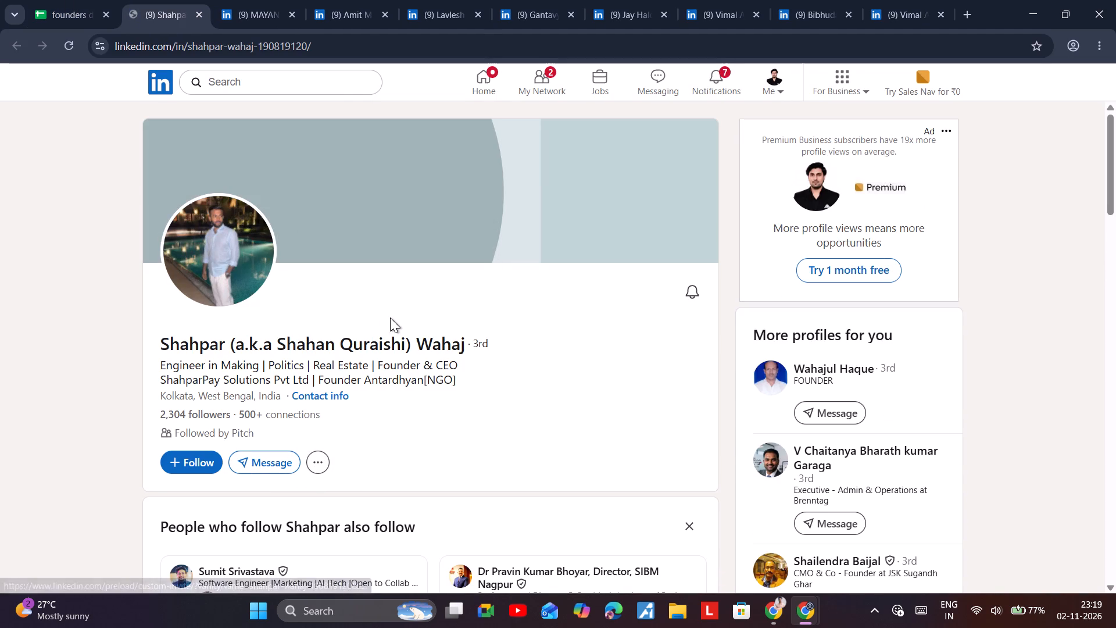
{"action": "left_click", "coordinate": [652, 226]}
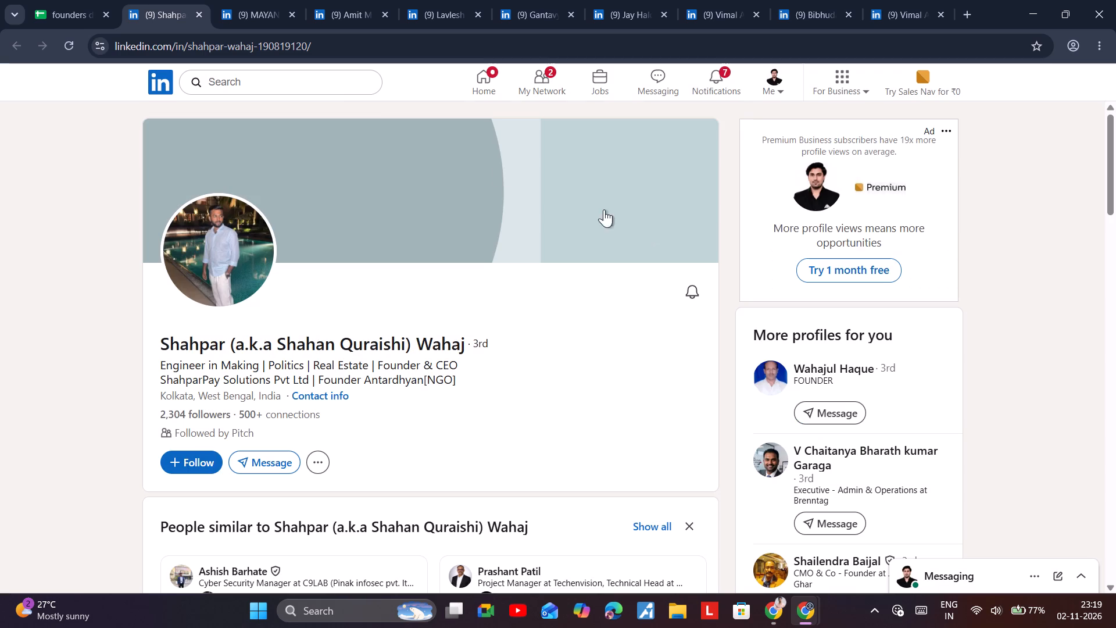
Open the LinkedIn profile linked in E36 and send that founder a connection invitation without a note.
{"action": "left_click", "coordinate": [46, 0]}
{"action": "left_click", "coordinate": [845, 381]}
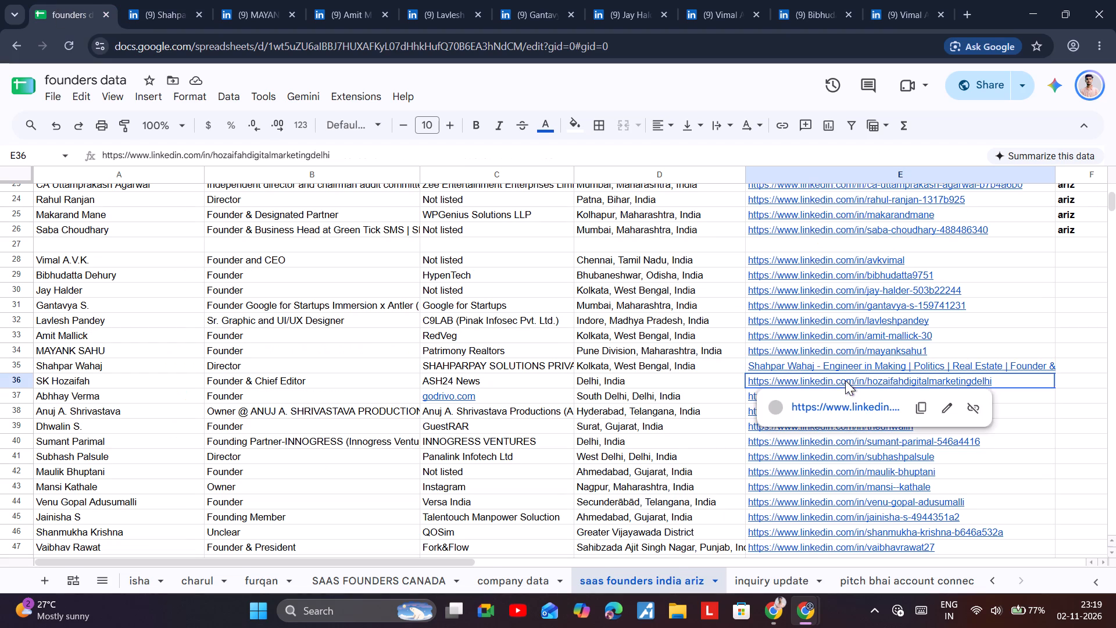
{"action": "left_click", "coordinate": [829, 408]}
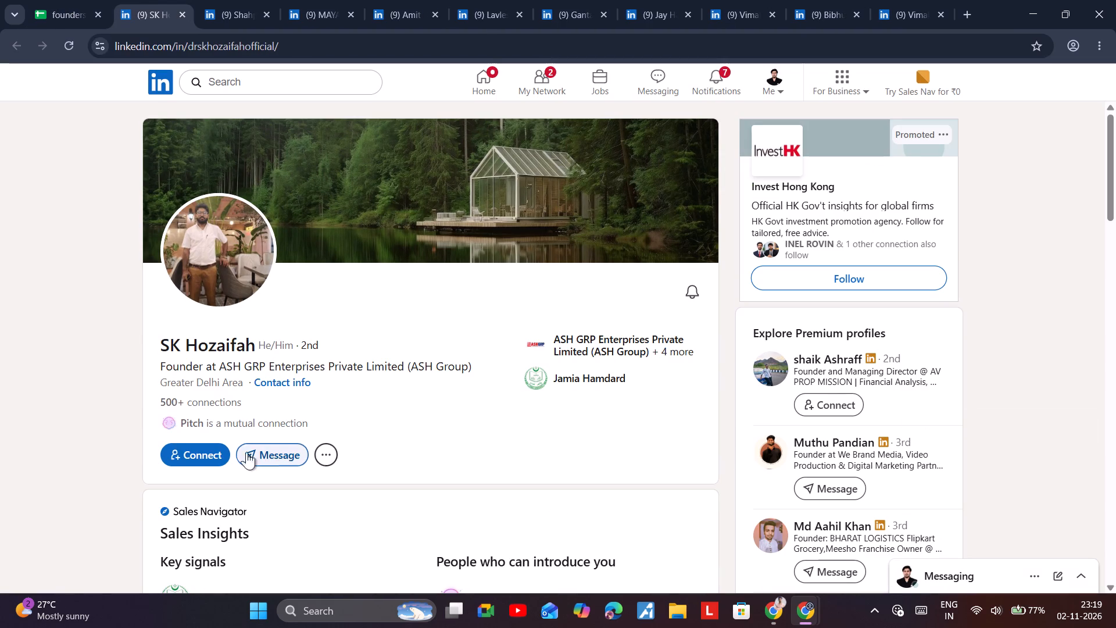
{"action": "left_click", "coordinate": [189, 449]}
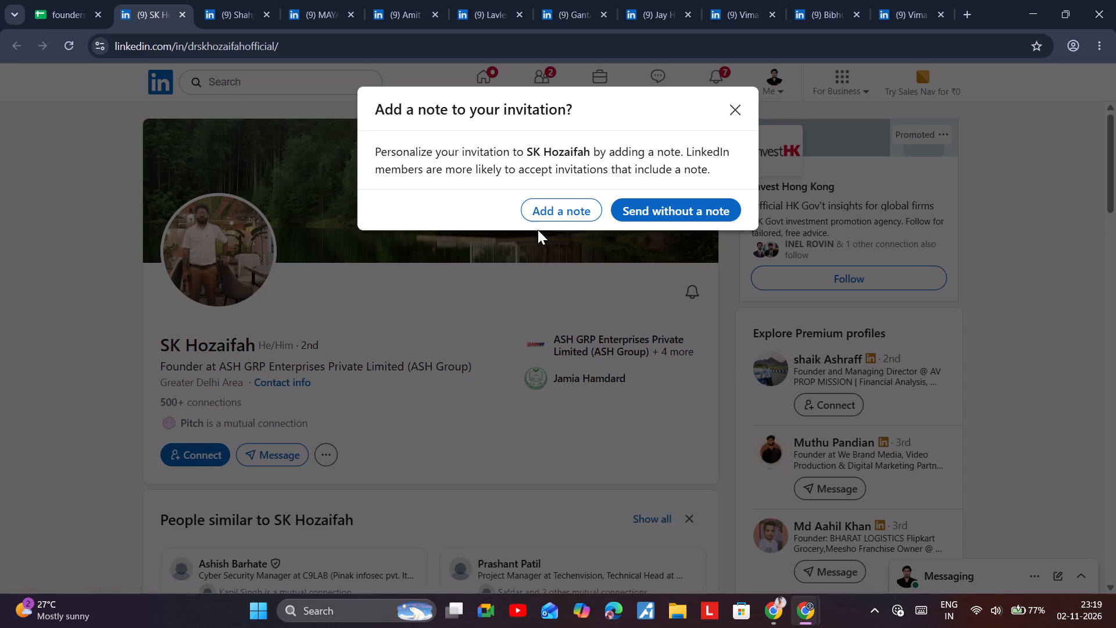
{"action": "left_click", "coordinate": [639, 209]}
Open the LinkedIn profile linked in E37 and send the godrivo.com founder a connection invitation without a note.
{"action": "left_click", "coordinate": [77, 0]}
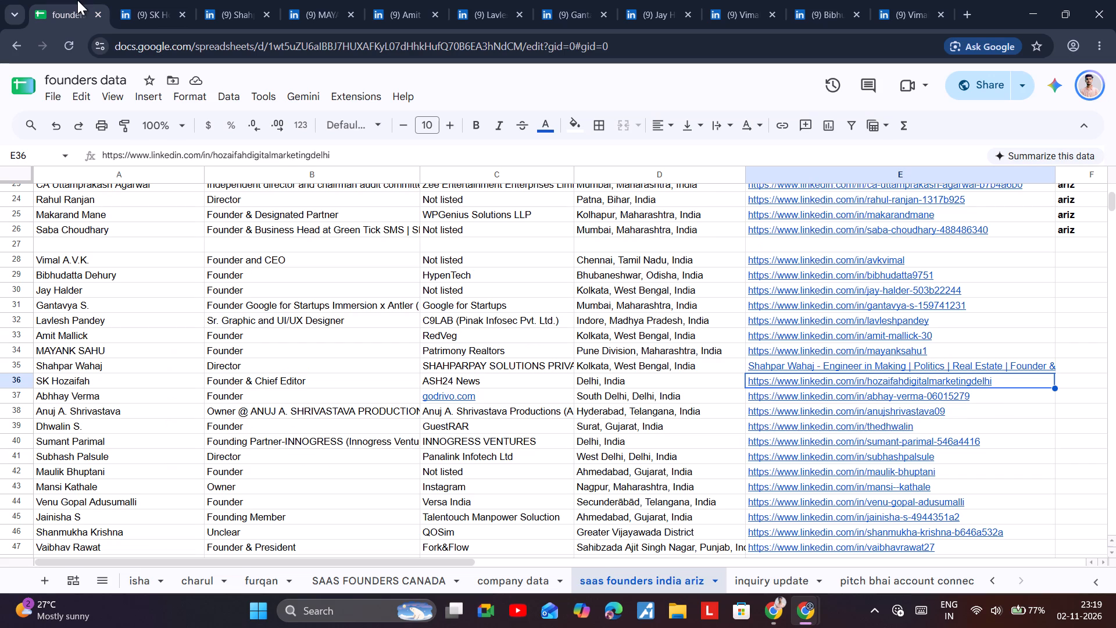
{"action": "left_click", "coordinate": [893, 391]}
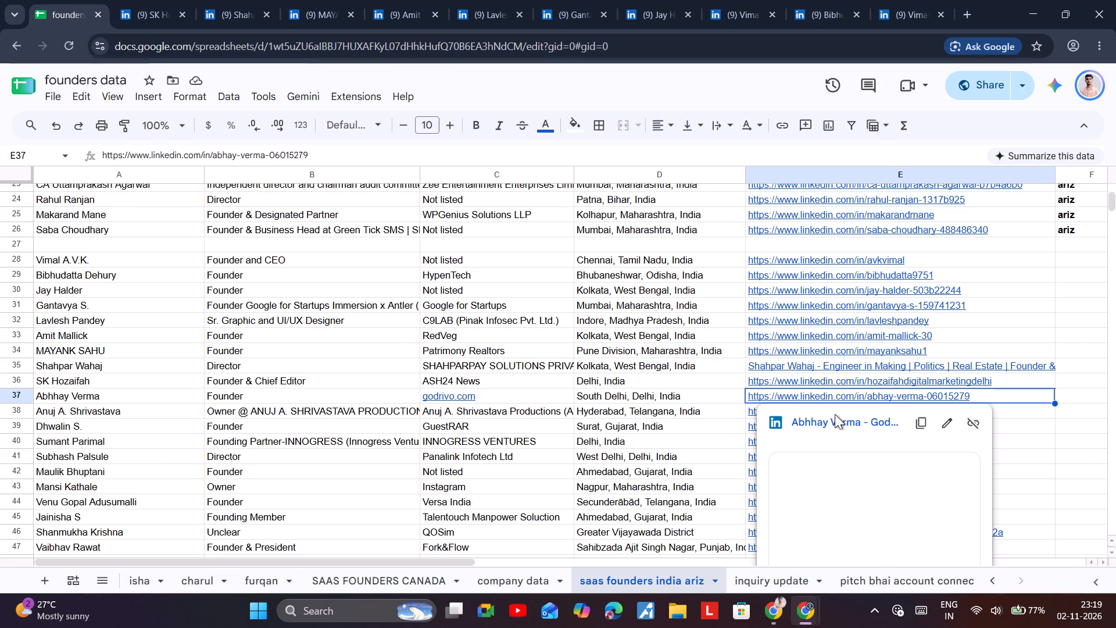
{"action": "left_click", "coordinate": [835, 414]}
{"action": "left_click", "coordinate": [802, 426]}
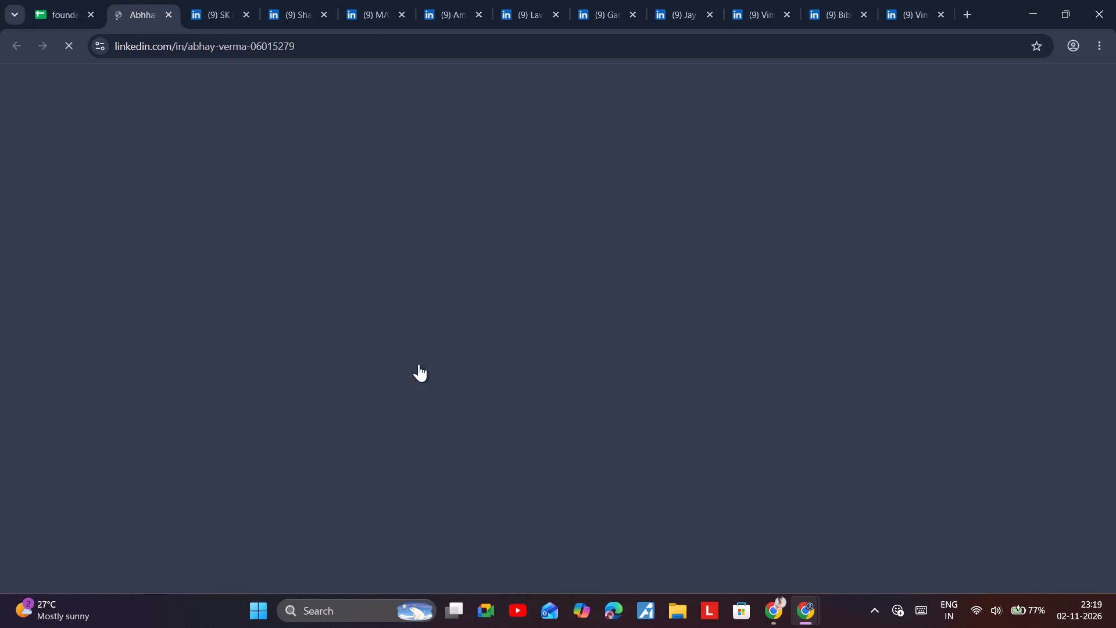
{"action": "left_click", "coordinate": [198, 458]}
{"action": "left_click", "coordinate": [198, 455]}
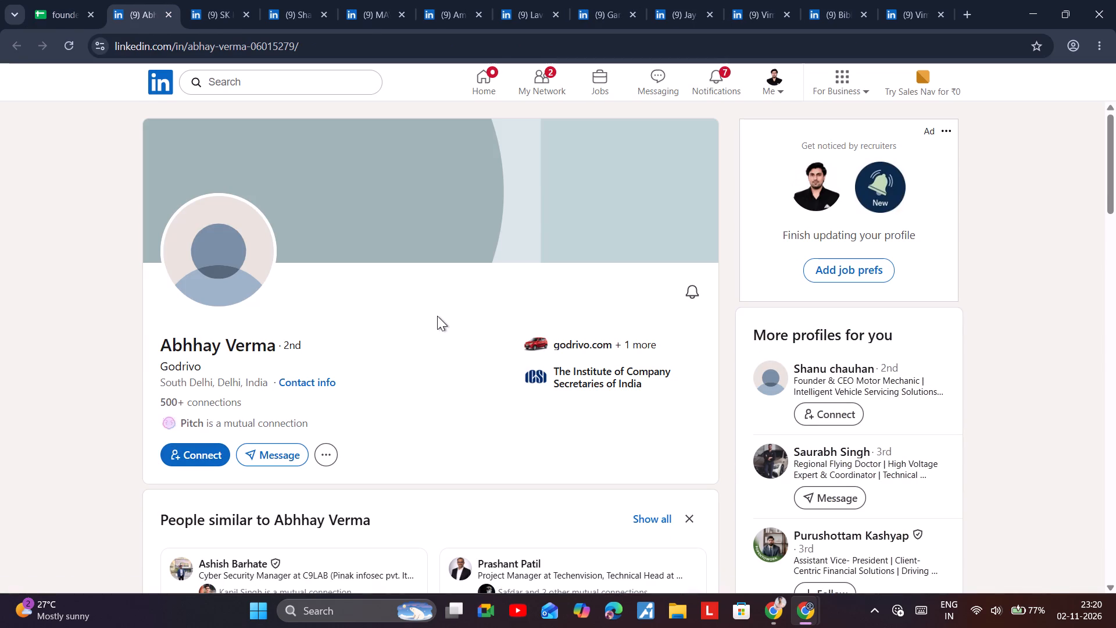
{"action": "left_click", "coordinate": [654, 221]}
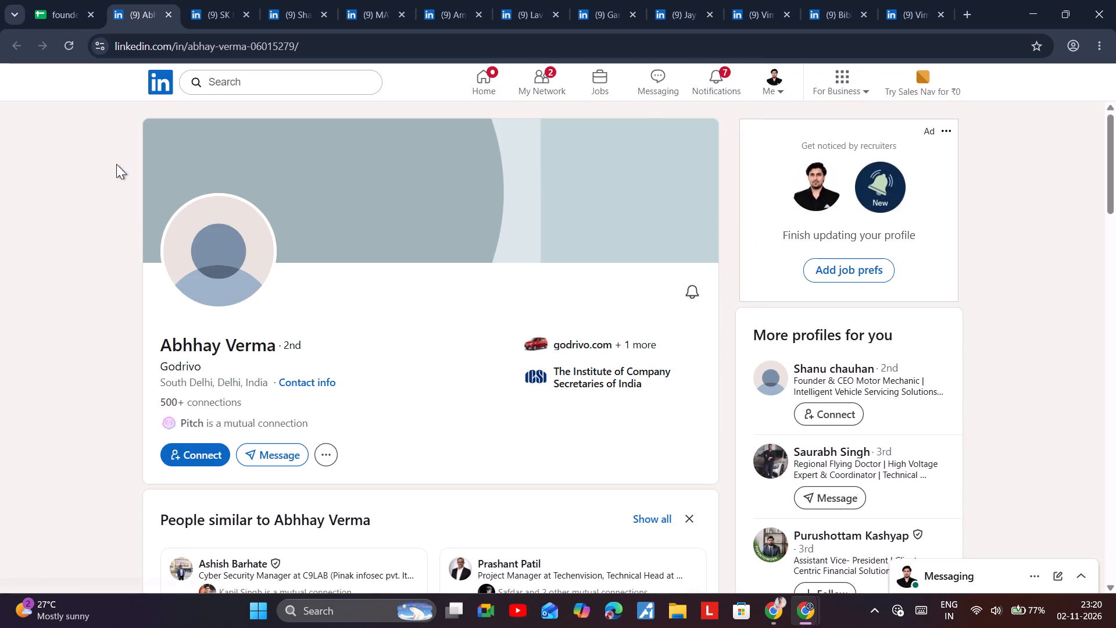
Open the LinkedIn profile linked in E38 and send that production company owner a connection invitation without a note.
{"action": "left_click", "coordinate": [41, 0]}
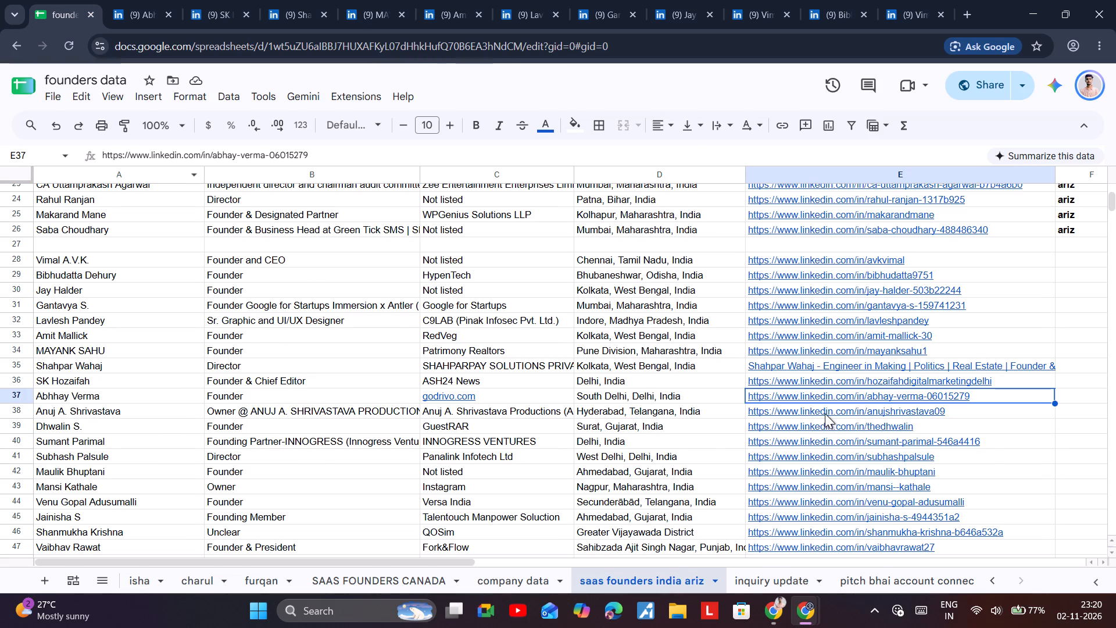
{"action": "left_click", "coordinate": [825, 413]}
{"action": "left_click", "coordinate": [820, 433]}
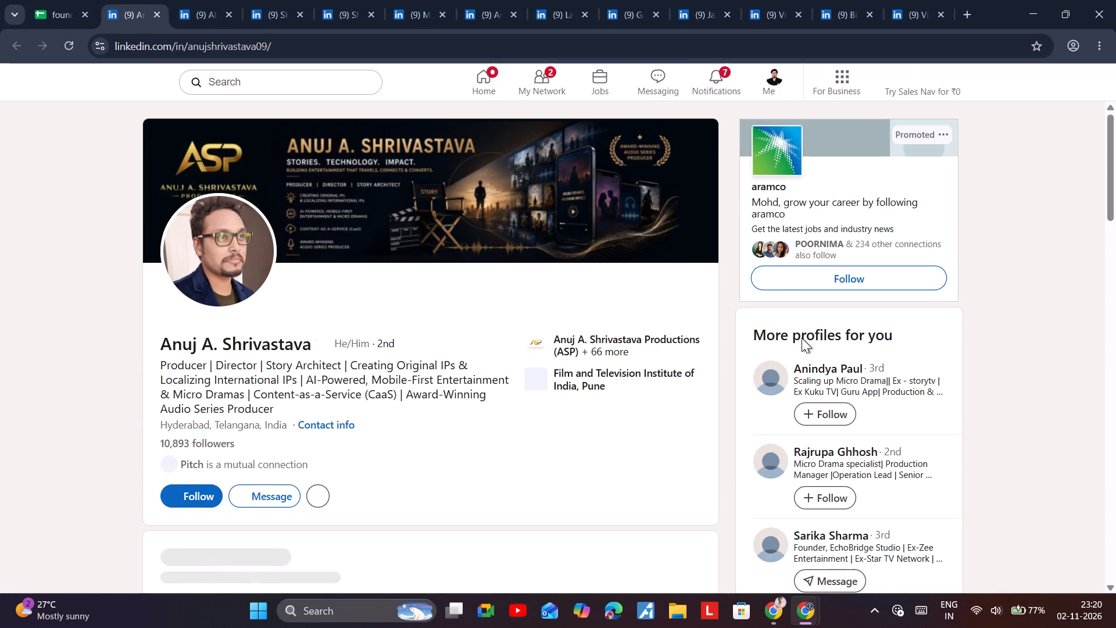
{"action": "left_click", "coordinate": [324, 494]}
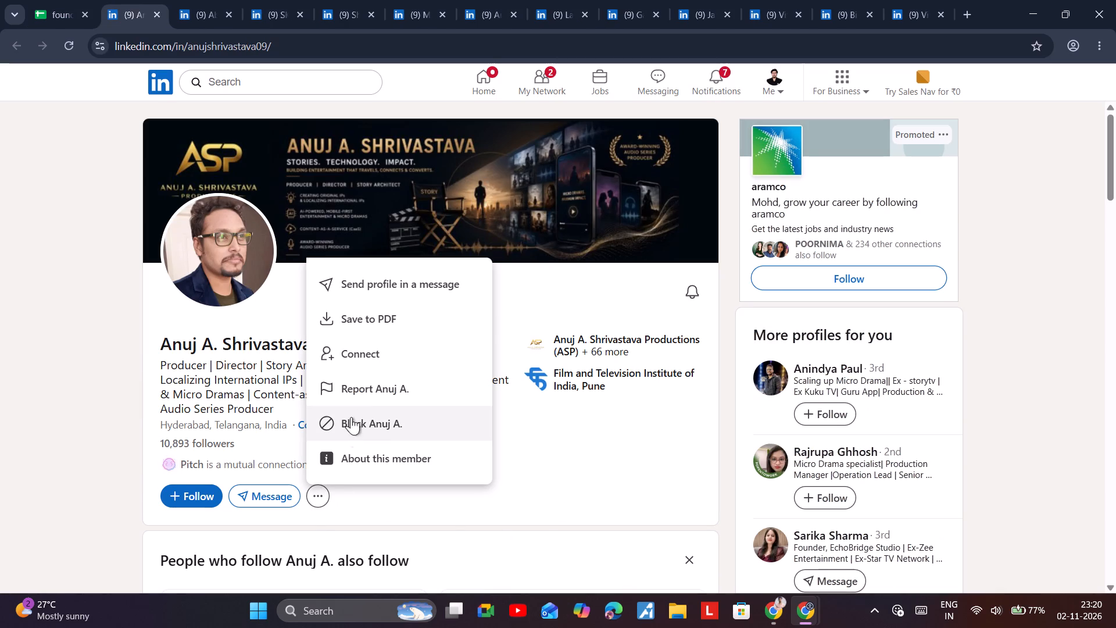
{"action": "left_click", "coordinate": [374, 351]}
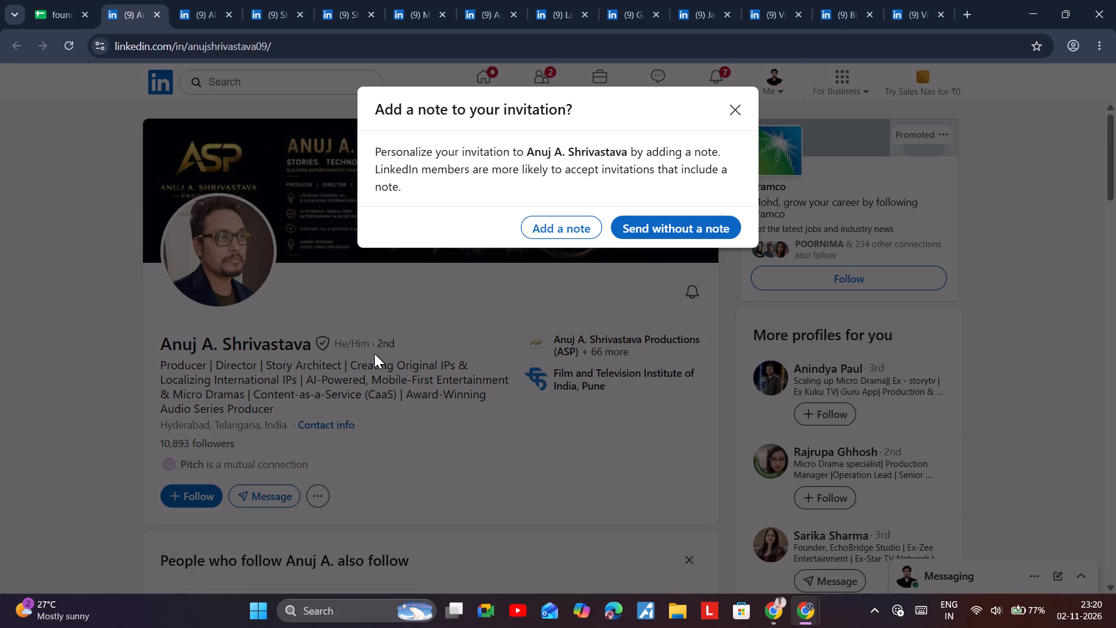
{"action": "left_click", "coordinate": [673, 219]}
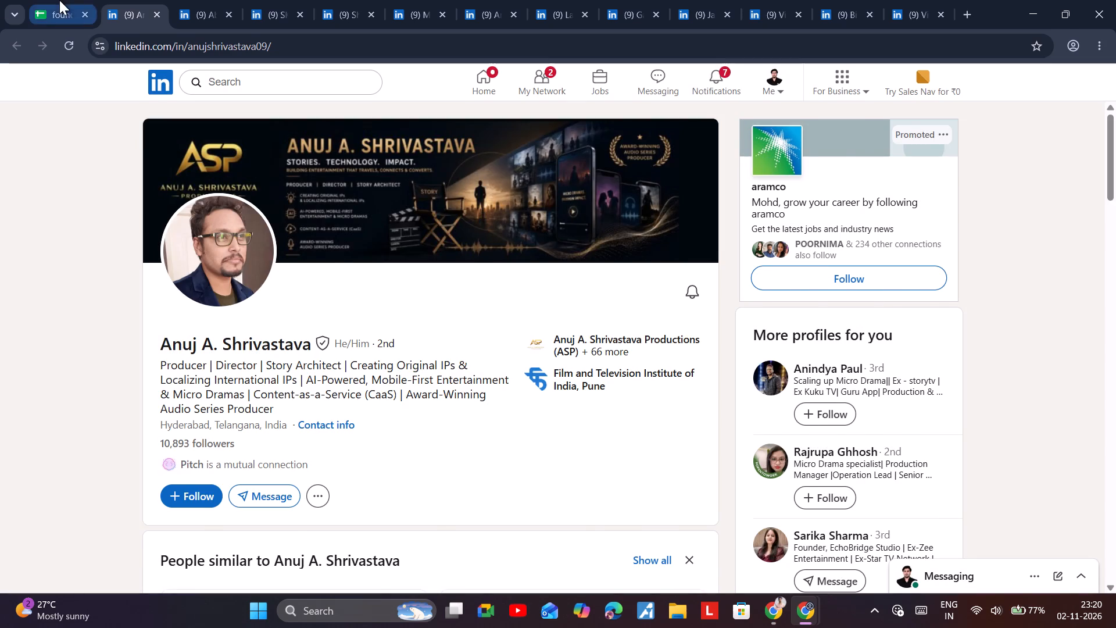
Open the LinkedIn profile linked in E39 and send the GuestRAR founder a connection invitation without a note.
{"action": "left_click", "coordinate": [59, 0]}
{"action": "left_click", "coordinate": [894, 422]}
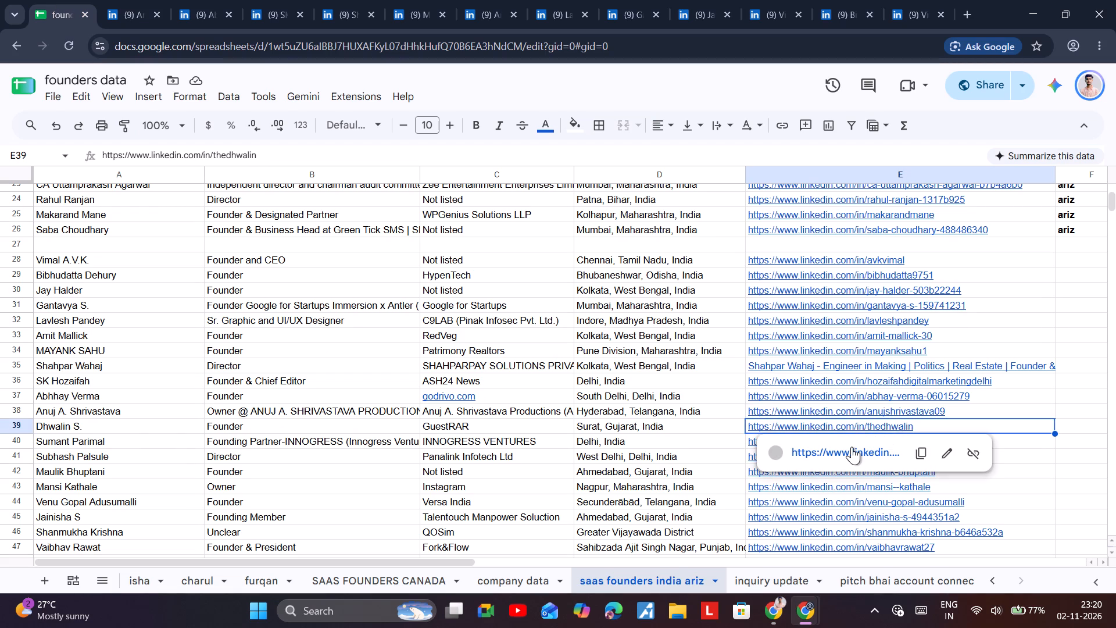
{"action": "left_click", "coordinate": [851, 447]}
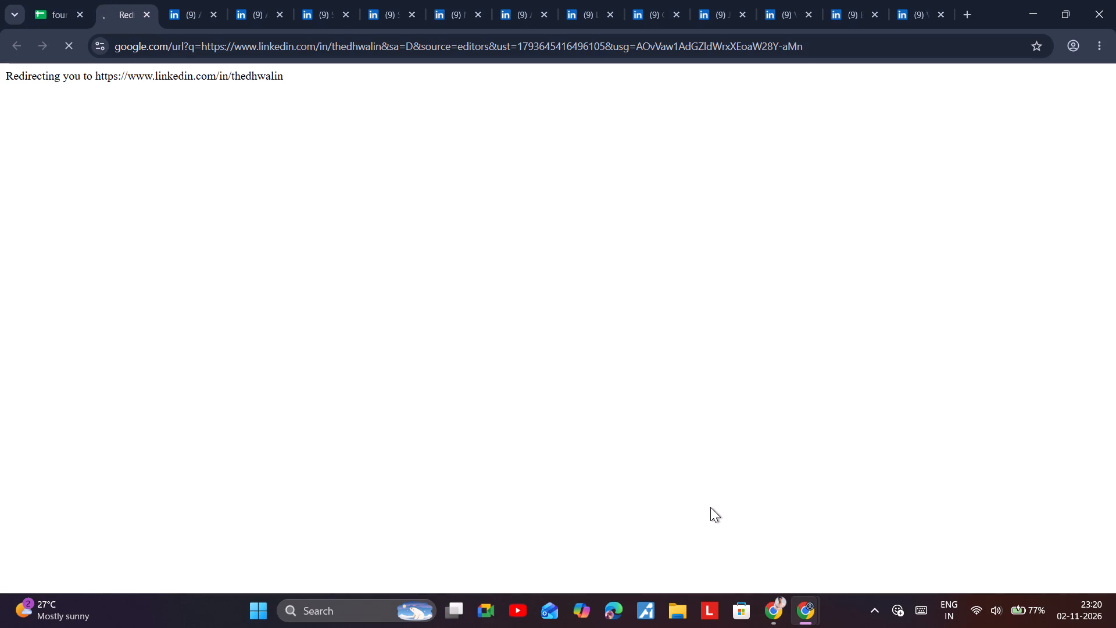
{"action": "left_click", "coordinate": [316, 451]}
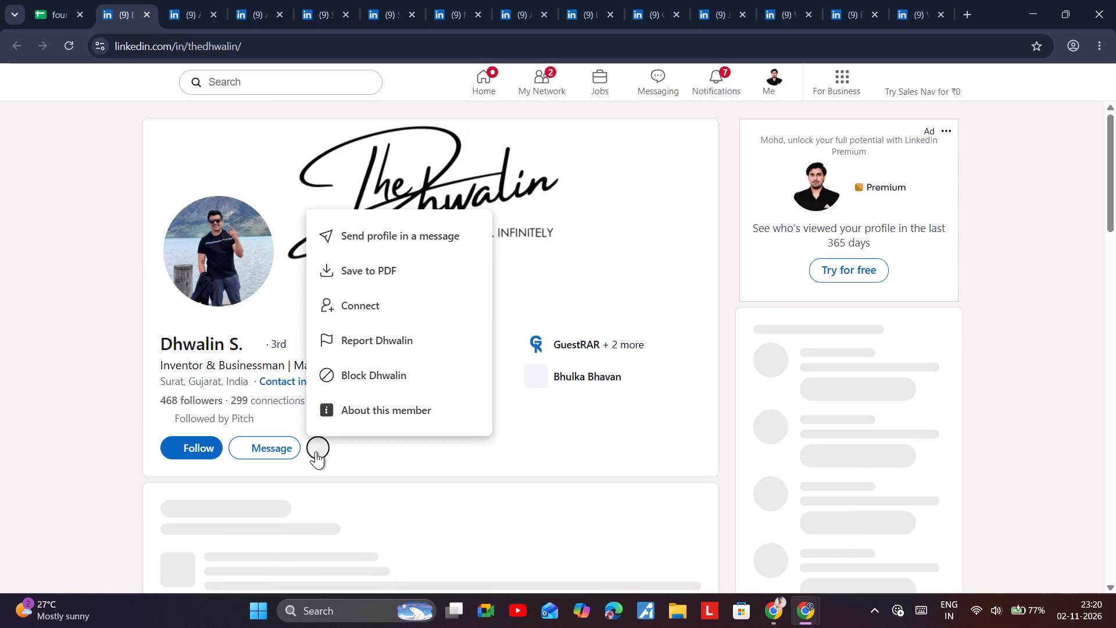
{"action": "left_click", "coordinate": [342, 286]}
{"action": "left_click", "coordinate": [342, 304]}
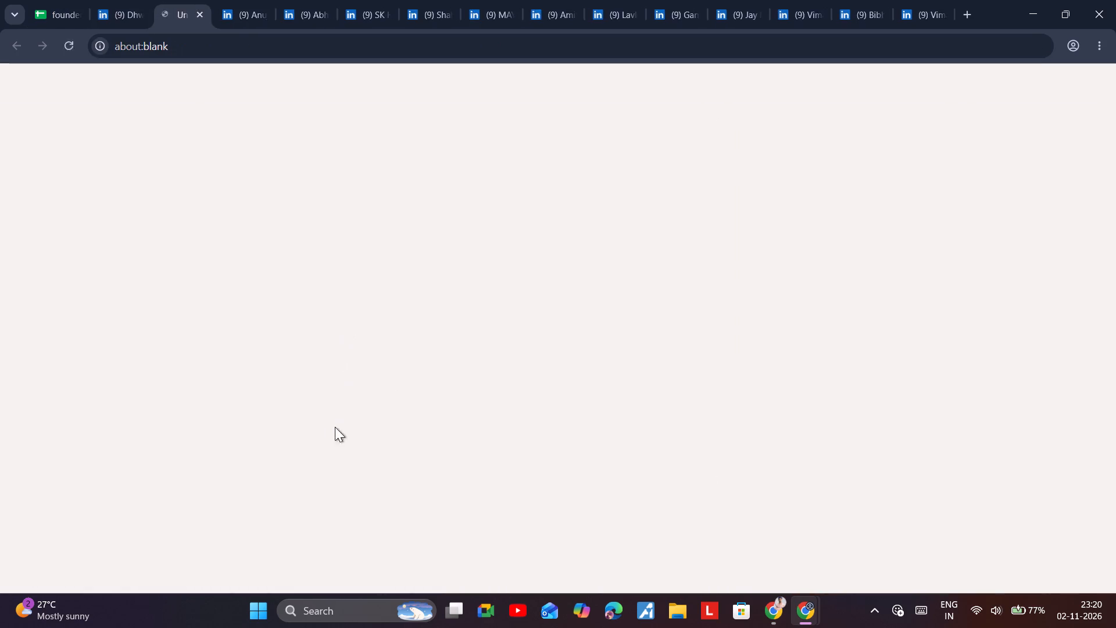
{"action": "left_click", "coordinate": [317, 449]}
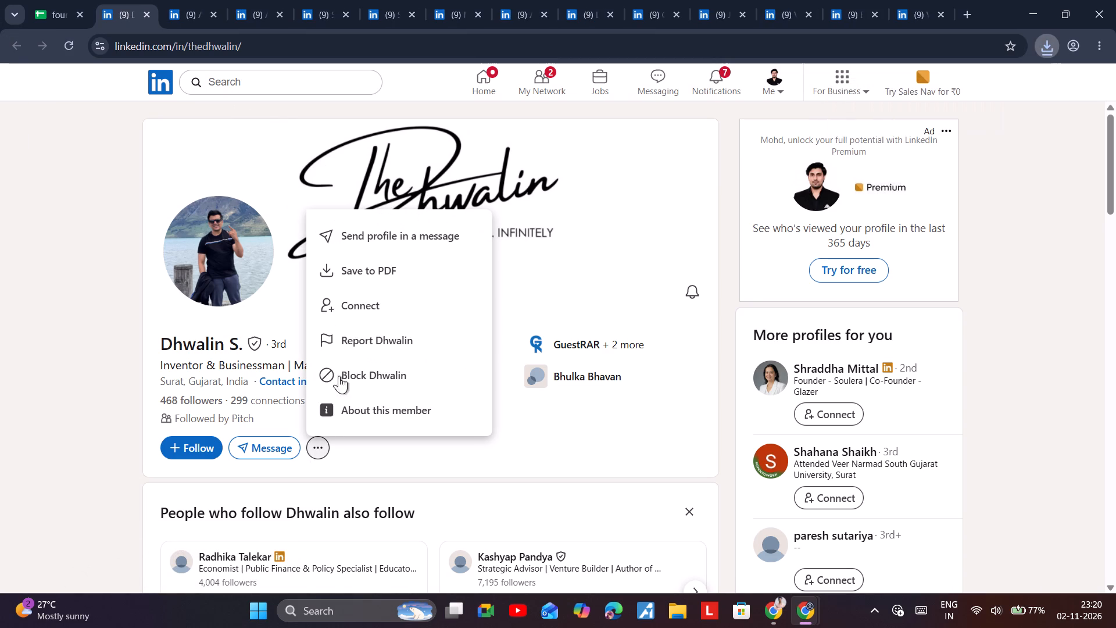
{"action": "left_click", "coordinate": [353, 317]}
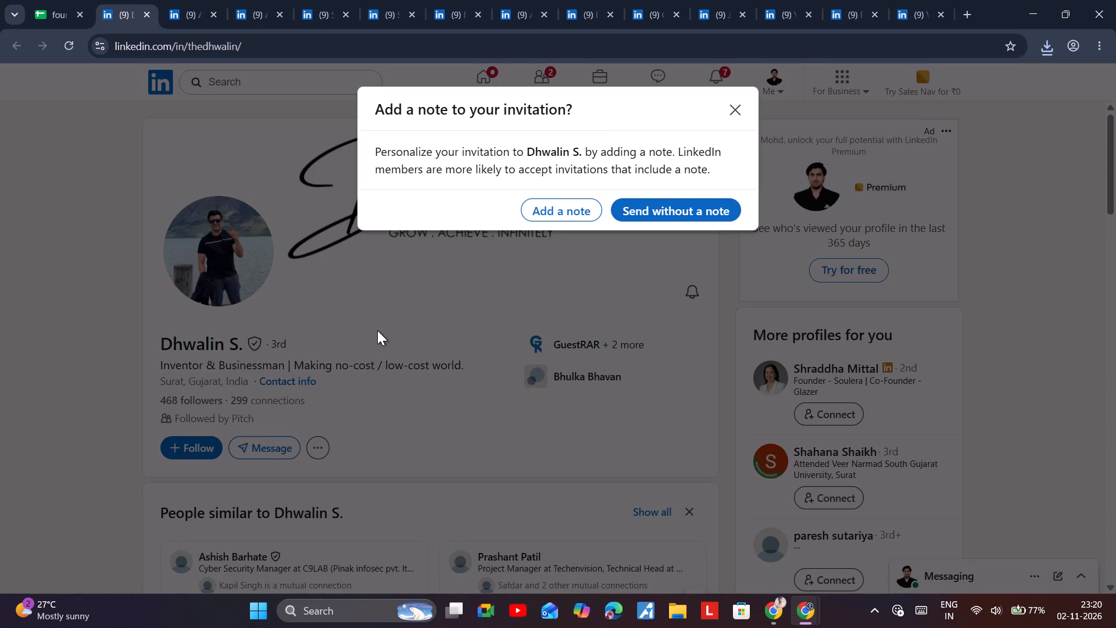
{"action": "left_click", "coordinate": [668, 206]}
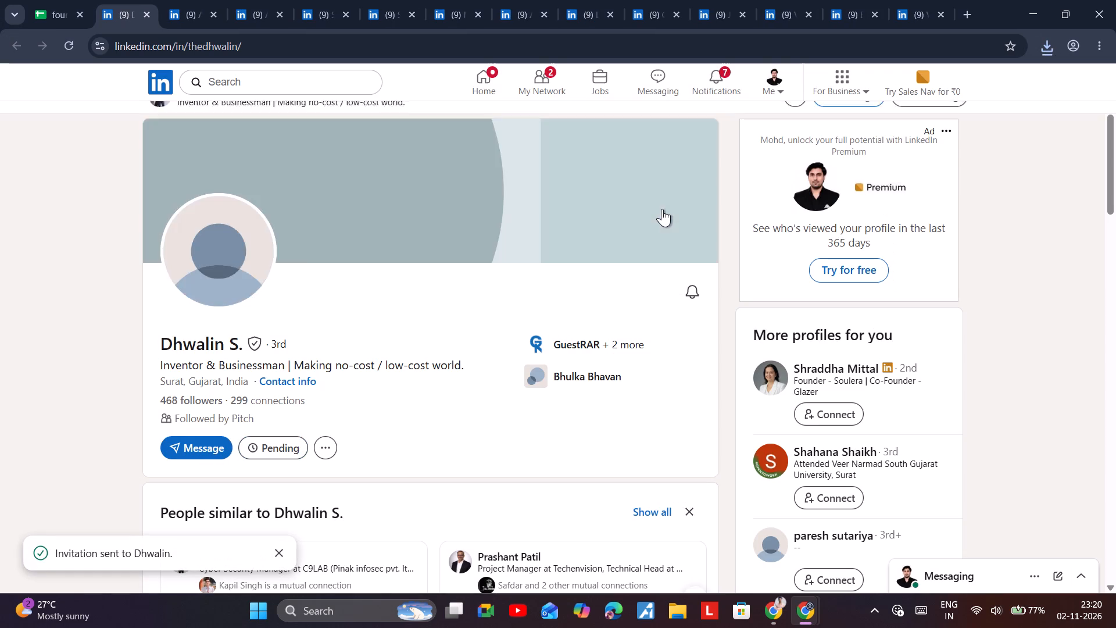
Open the LinkedIn profile linked in E40 and send the INNOGRESS founding partner a connection invitation without a note.
{"action": "left_click", "coordinate": [30, 0]}
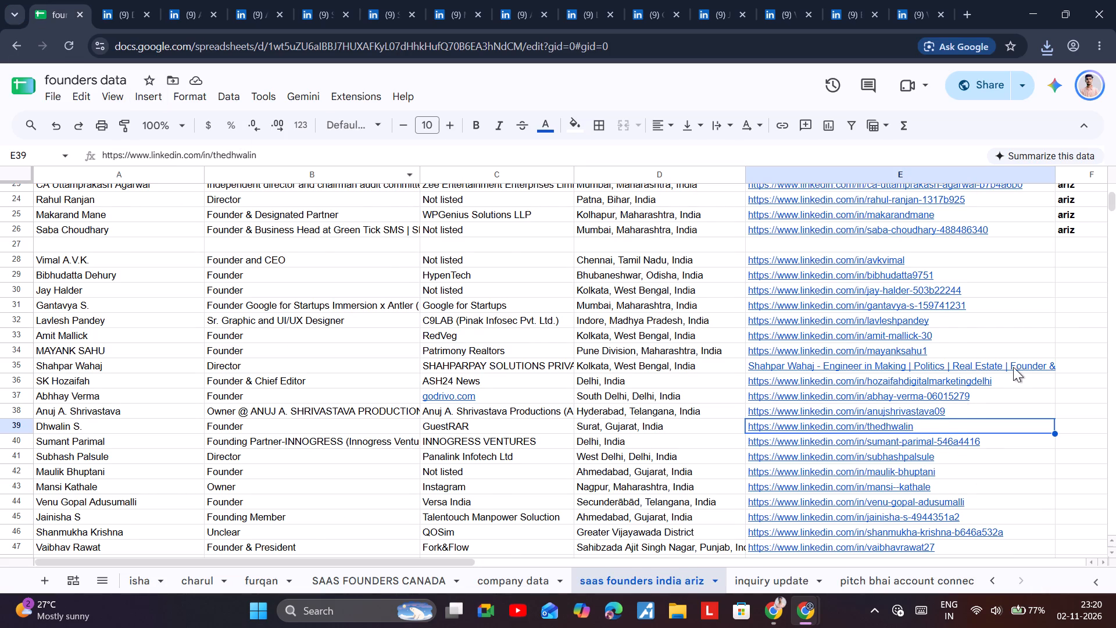
{"action": "scroll", "coordinate": [1013, 365], "scroll_direction": "down", "scroll_amount": 1}
{"action": "left_click", "coordinate": [940, 272]}
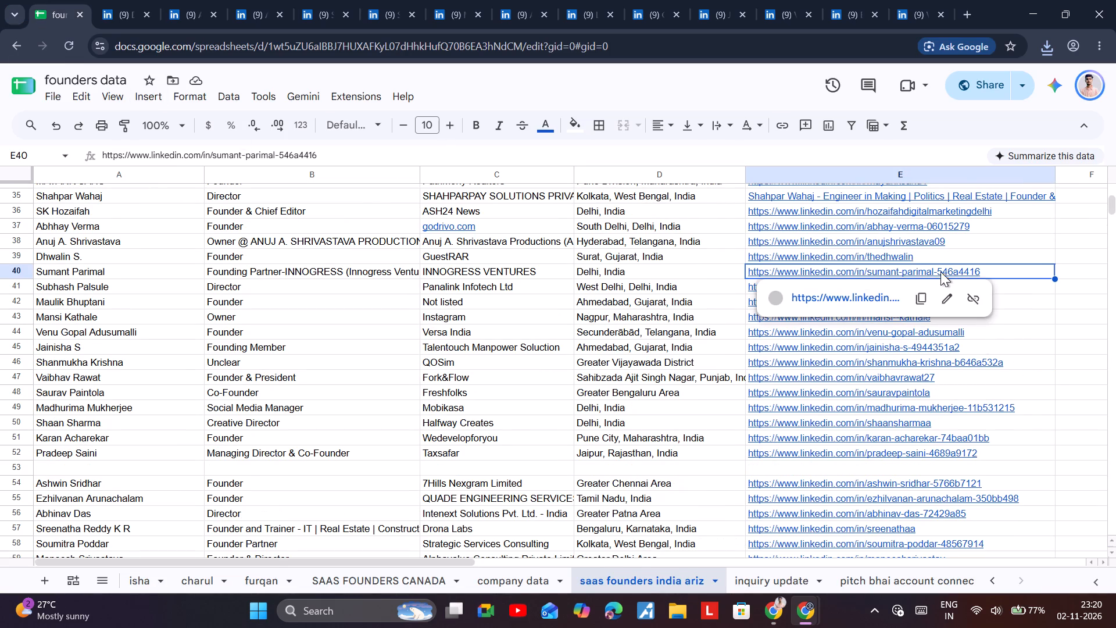
{"action": "left_click", "coordinate": [822, 291]}
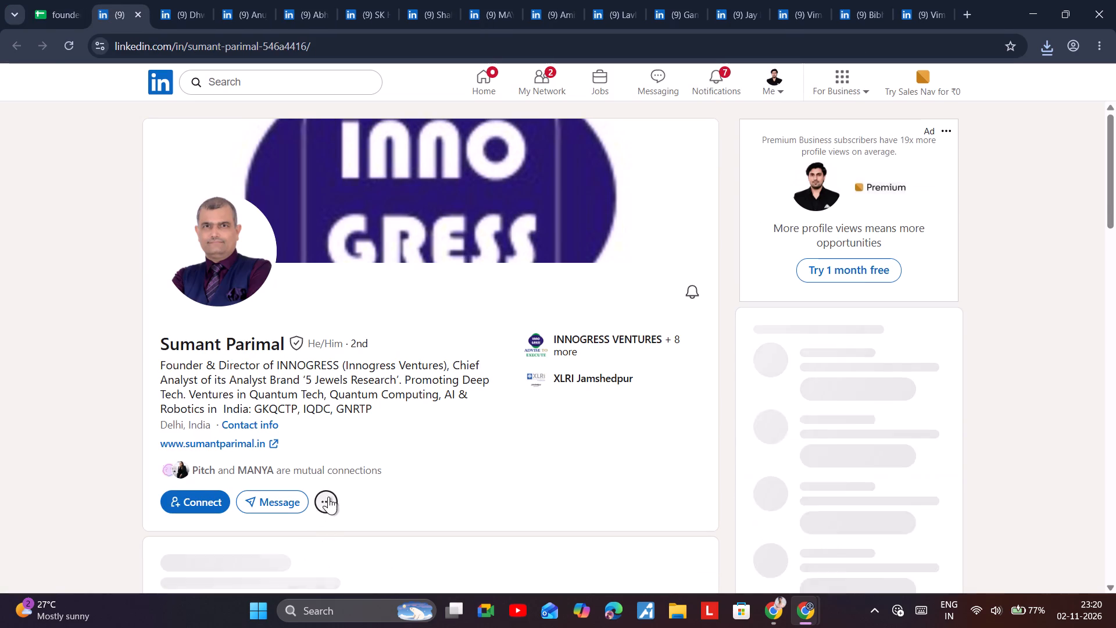
{"action": "left_click", "coordinate": [184, 495]}
{"action": "left_click", "coordinate": [184, 495]}
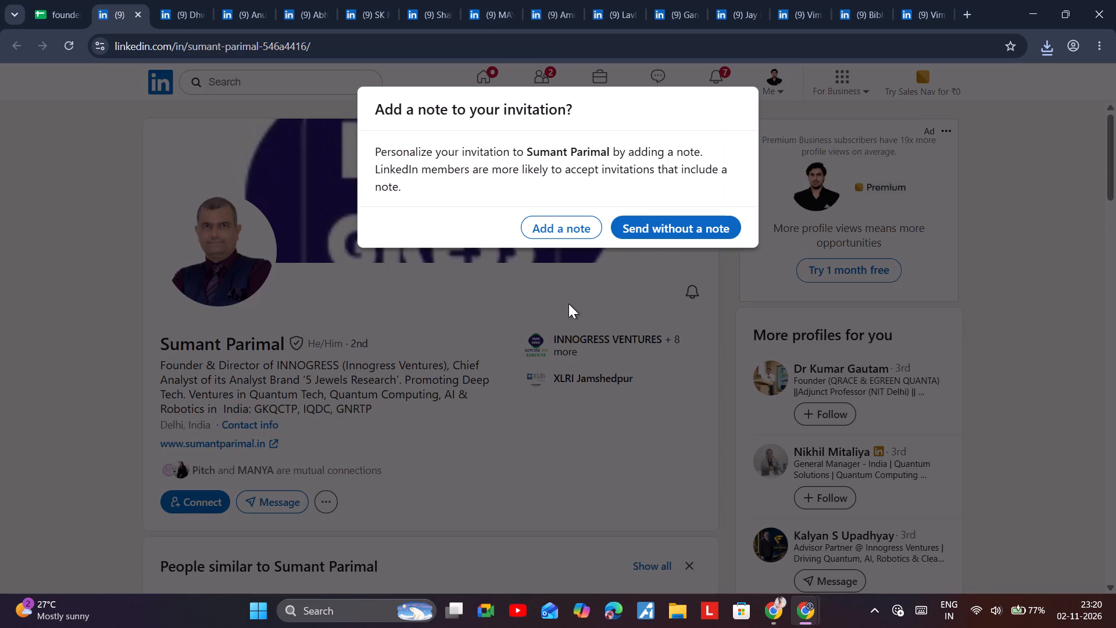
{"action": "left_click", "coordinate": [653, 223]}
Open the LinkedIn profile linked in E41 and send the Panalink Infotech director a connection invitation without a note.
{"action": "left_click", "coordinate": [64, 0]}
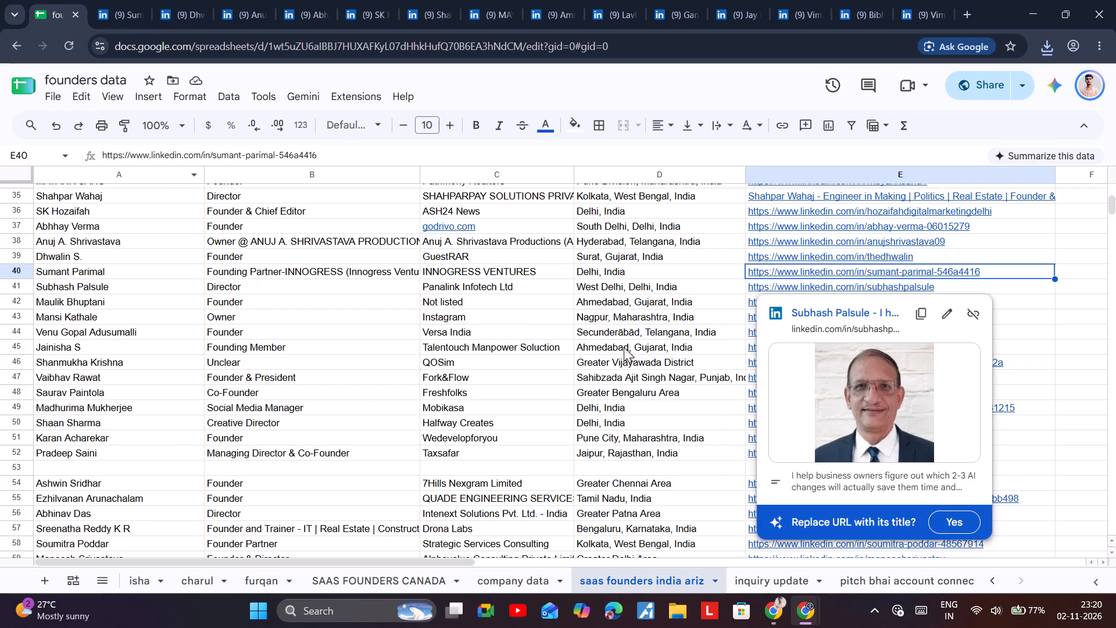
{"action": "left_click", "coordinate": [884, 289]}
{"action": "left_click", "coordinate": [866, 285]}
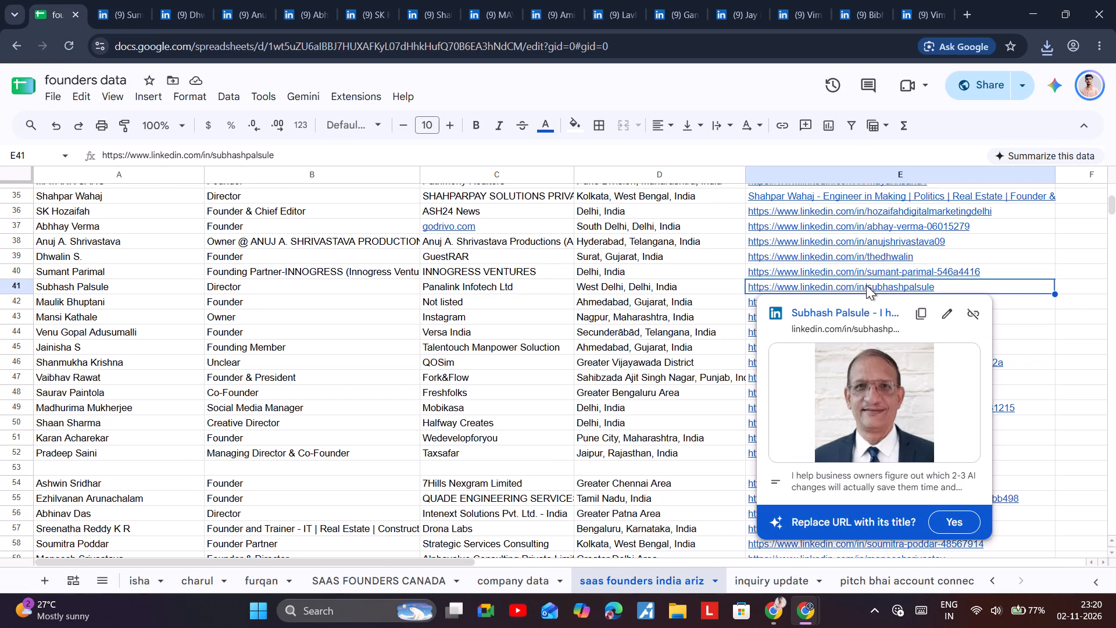
{"action": "left_click", "coordinate": [1017, 287]}
{"action": "left_click", "coordinate": [1011, 298]}
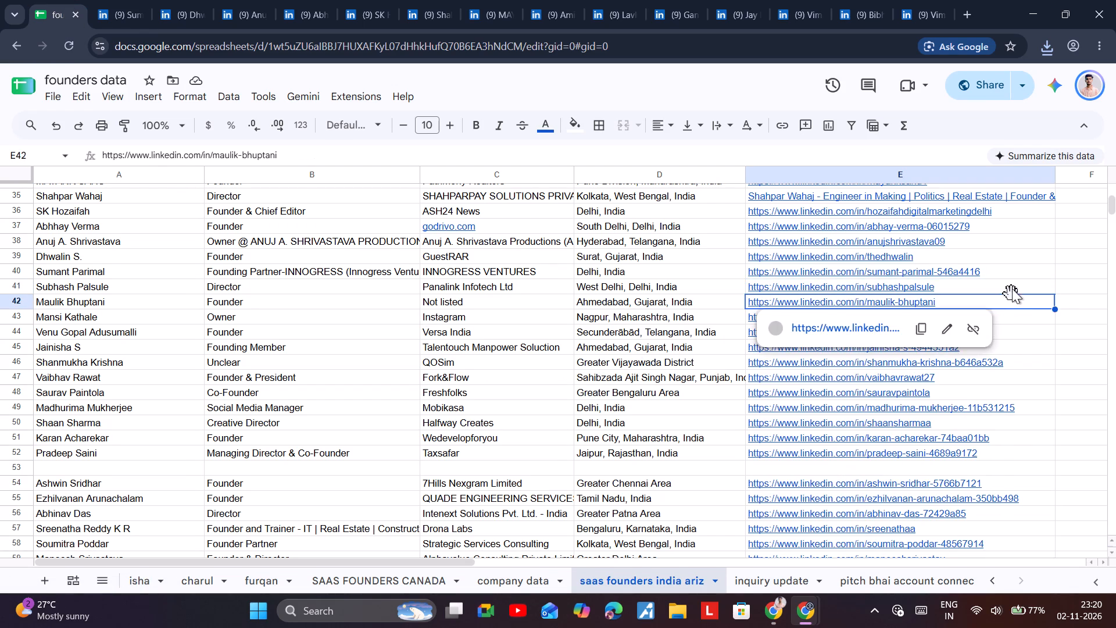
{"action": "left_click", "coordinate": [1012, 288]}
{"action": "left_click", "coordinate": [840, 317]}
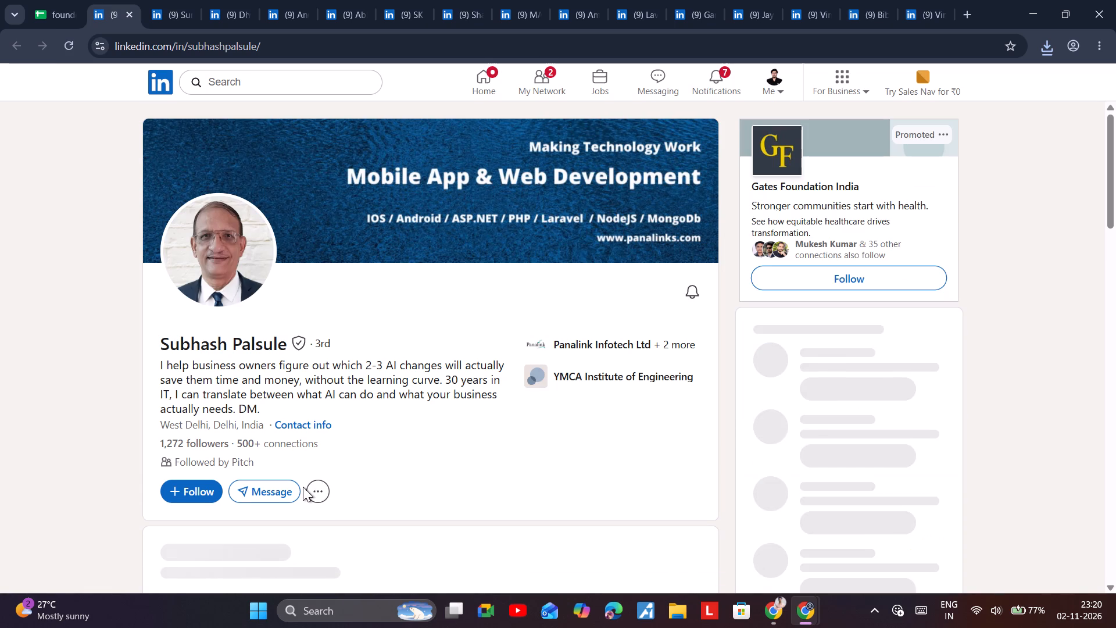
{"action": "left_click", "coordinate": [310, 488]}
{"action": "left_click", "coordinate": [360, 340]}
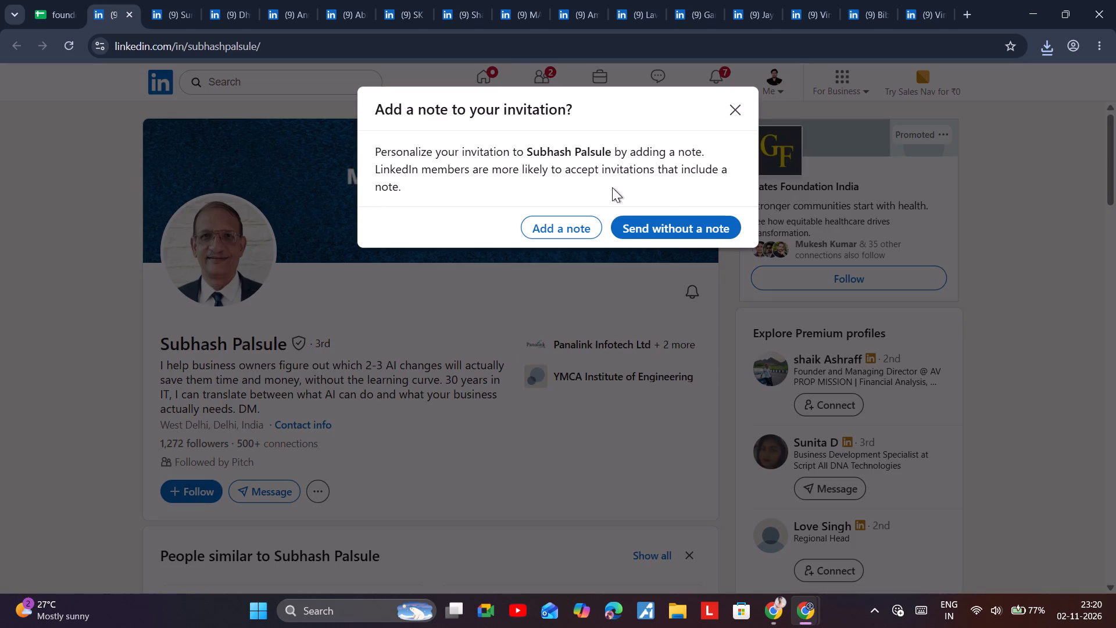
{"action": "left_click", "coordinate": [645, 226]}
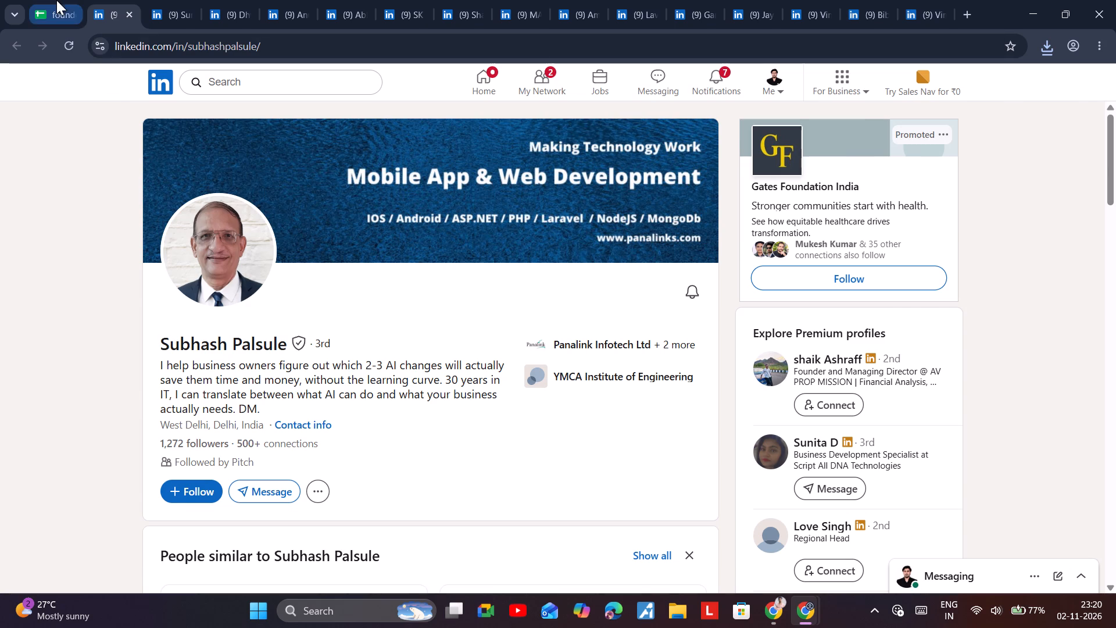
Open the LinkedIn profile linked in E42 and send that Ahmedabad founder a connection invitation without a note.
{"action": "left_click", "coordinate": [56, 0]}
{"action": "left_click", "coordinate": [969, 301]}
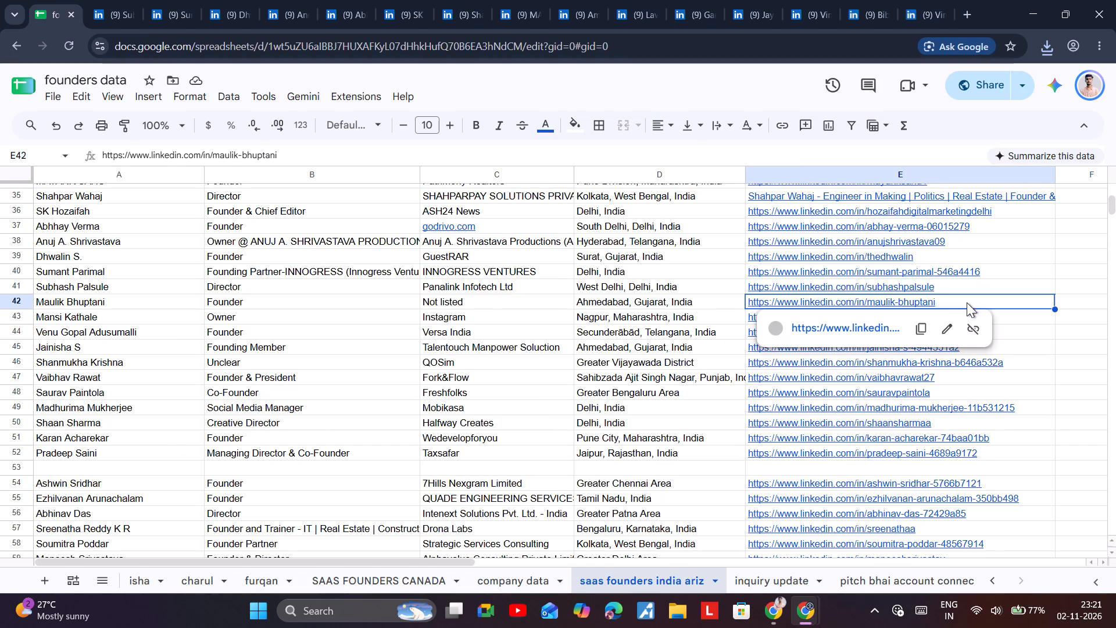
{"action": "left_click", "coordinate": [849, 331]}
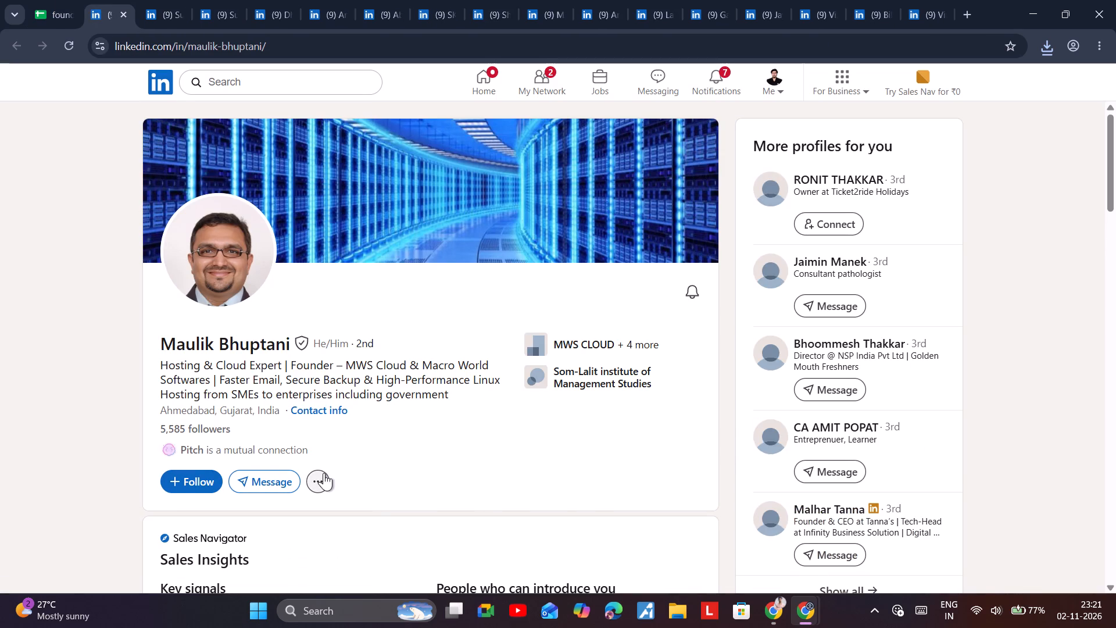
{"action": "left_click", "coordinate": [323, 473]}
{"action": "left_click", "coordinate": [360, 331]}
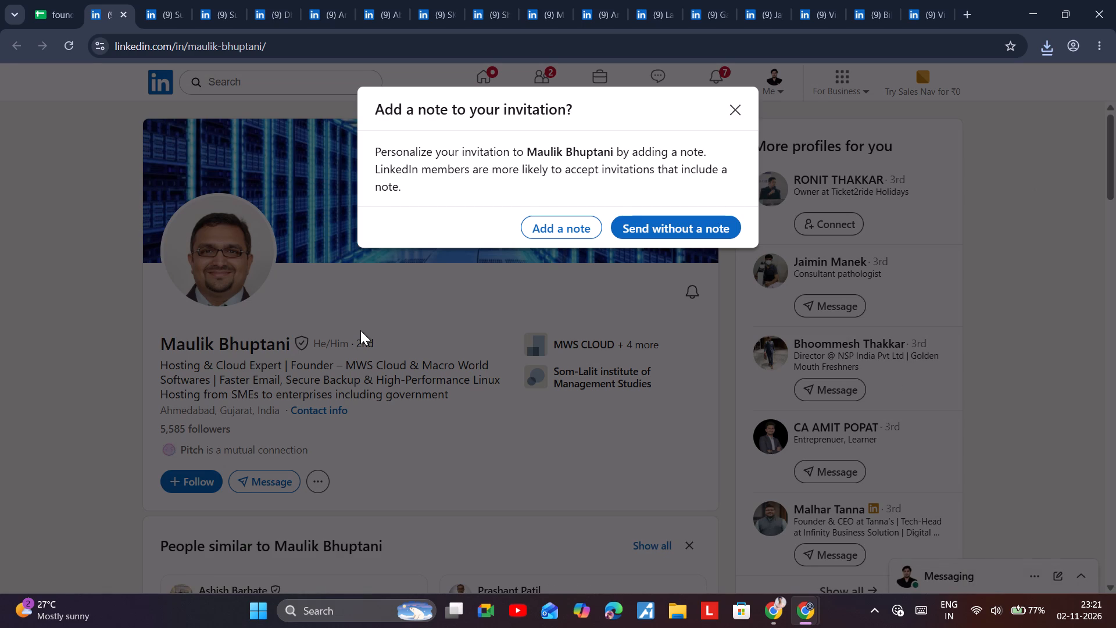
{"action": "left_click", "coordinate": [612, 220]}
{"action": "left_click", "coordinate": [616, 222]}
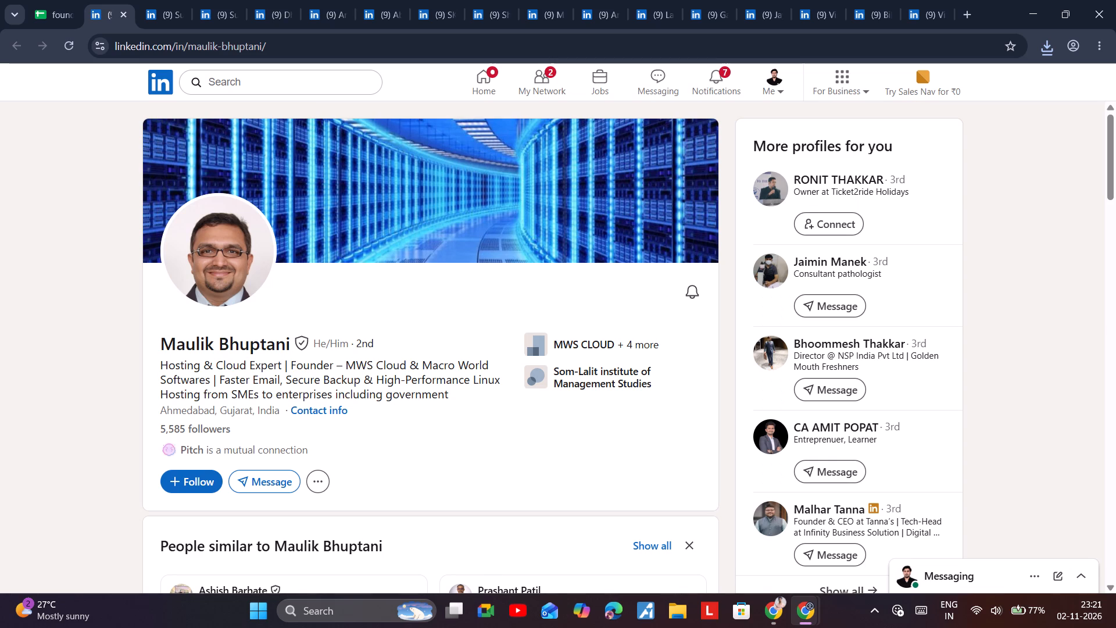
Open the LinkedIn profile linked in E43 and send that Nagpur owner a connection invitation without a note.
{"action": "left_click", "coordinate": [41, 13]}
{"action": "left_click", "coordinate": [861, 314]}
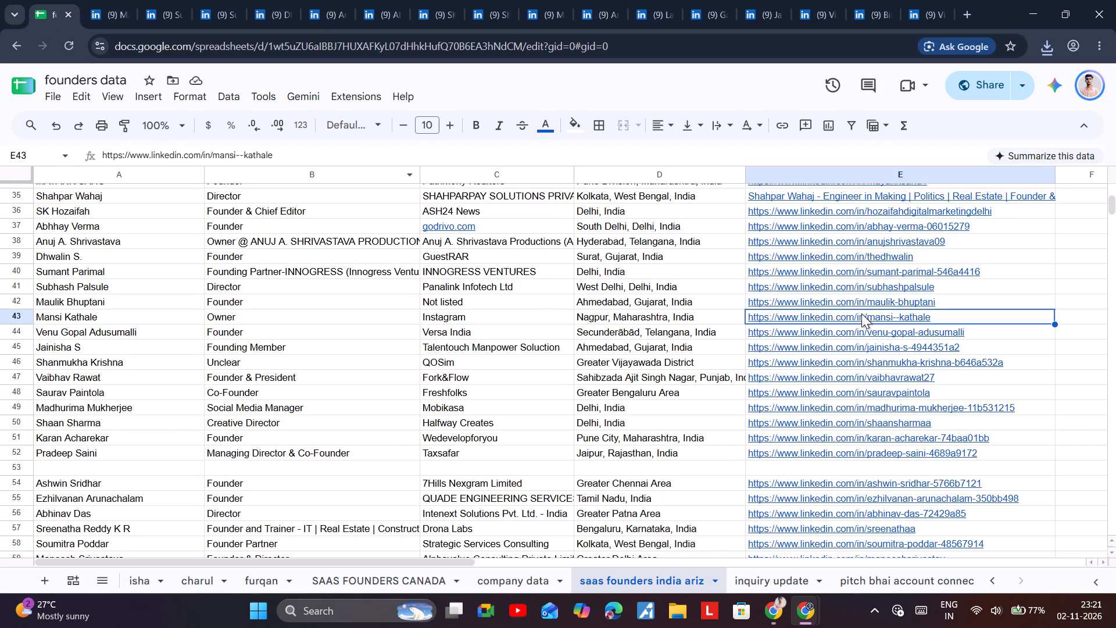
{"action": "left_click", "coordinate": [838, 315]}
{"action": "left_click", "coordinate": [820, 322]}
{"action": "left_click", "coordinate": [801, 338]}
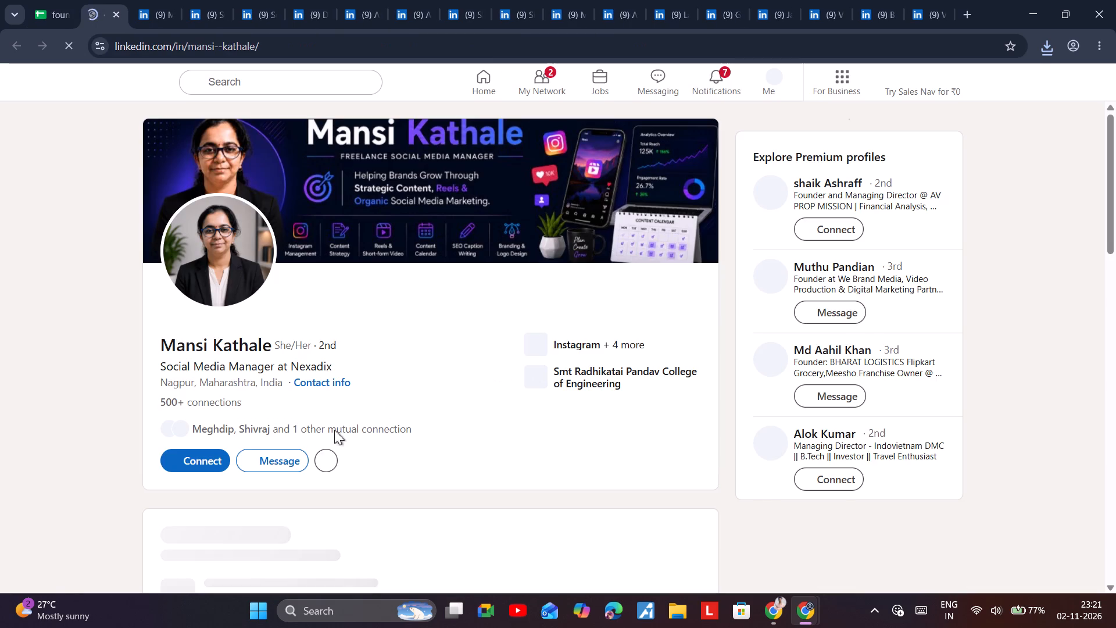
{"action": "left_click", "coordinate": [178, 453]}
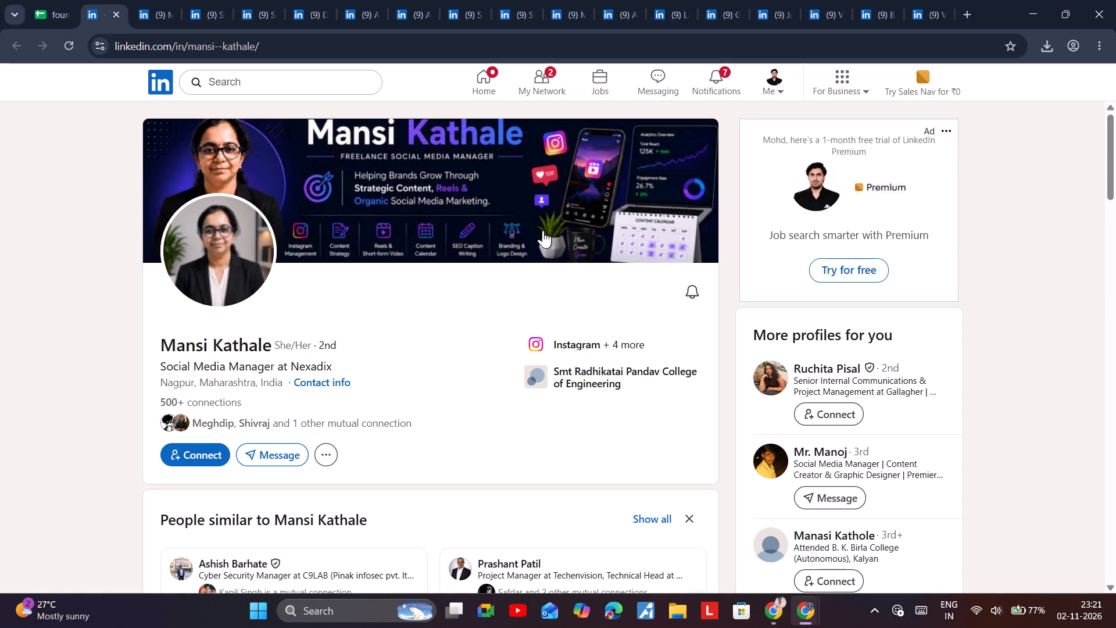
{"action": "left_click", "coordinate": [650, 213]}
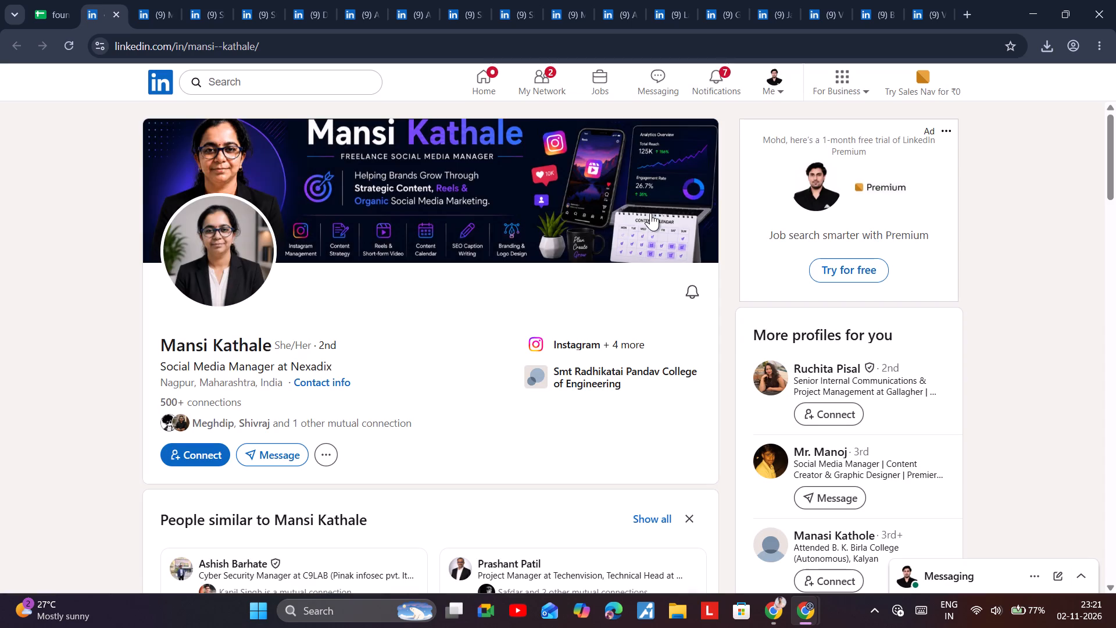
Open the LinkedIn profile linked in E44 and send the Versa India founder a connection invitation without a note.
{"action": "left_click", "coordinate": [55, 3]}
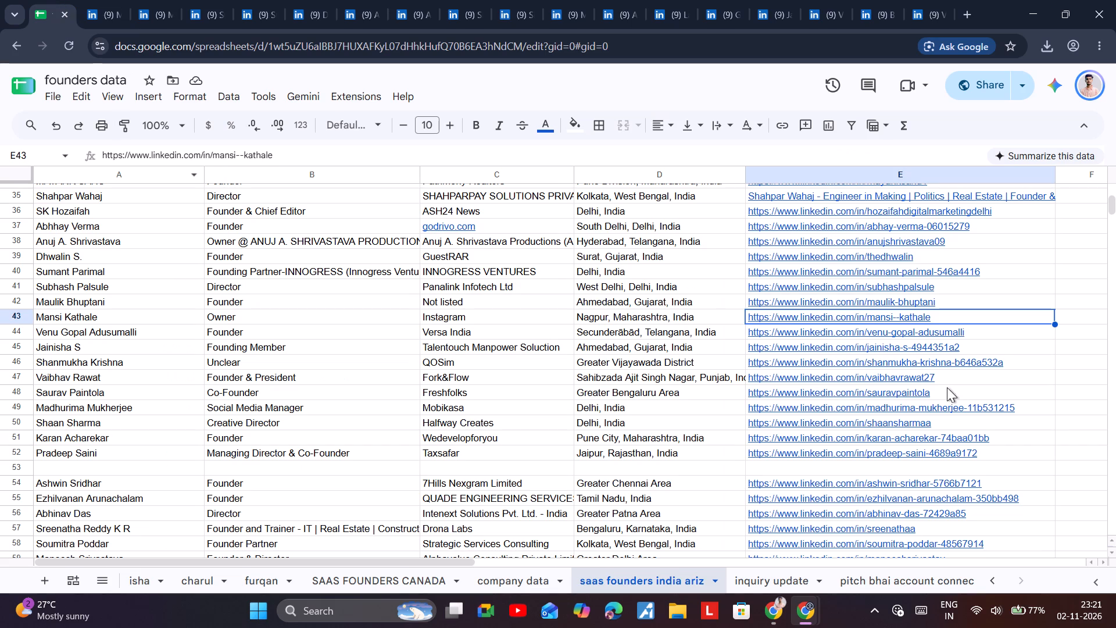
{"action": "left_click", "coordinate": [920, 336]}
{"action": "left_click", "coordinate": [837, 358]}
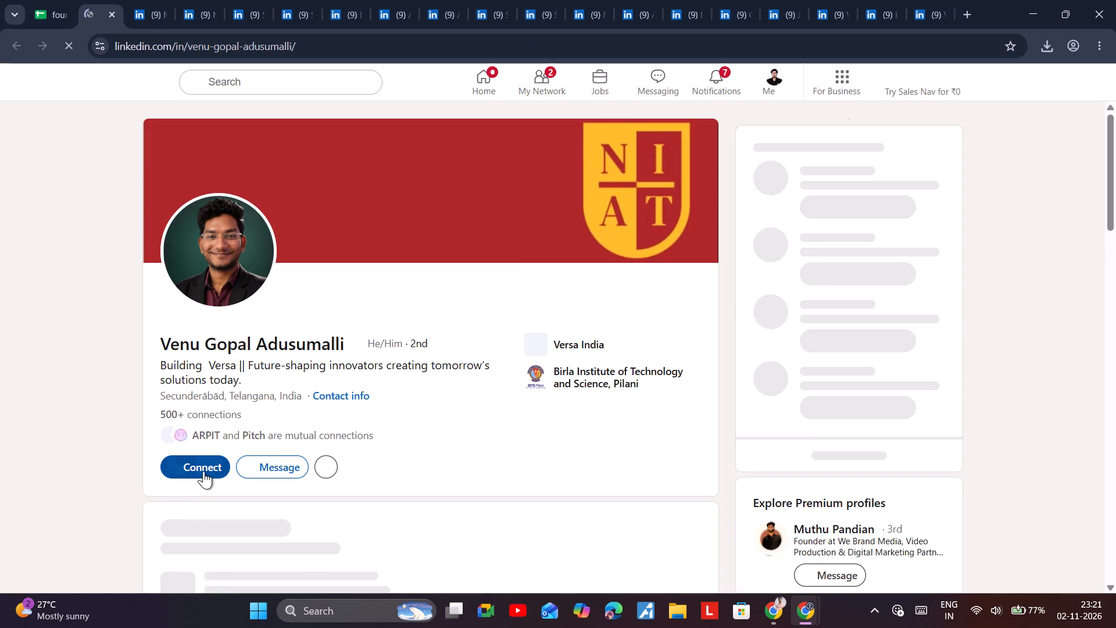
{"action": "left_click", "coordinate": [202, 468]}
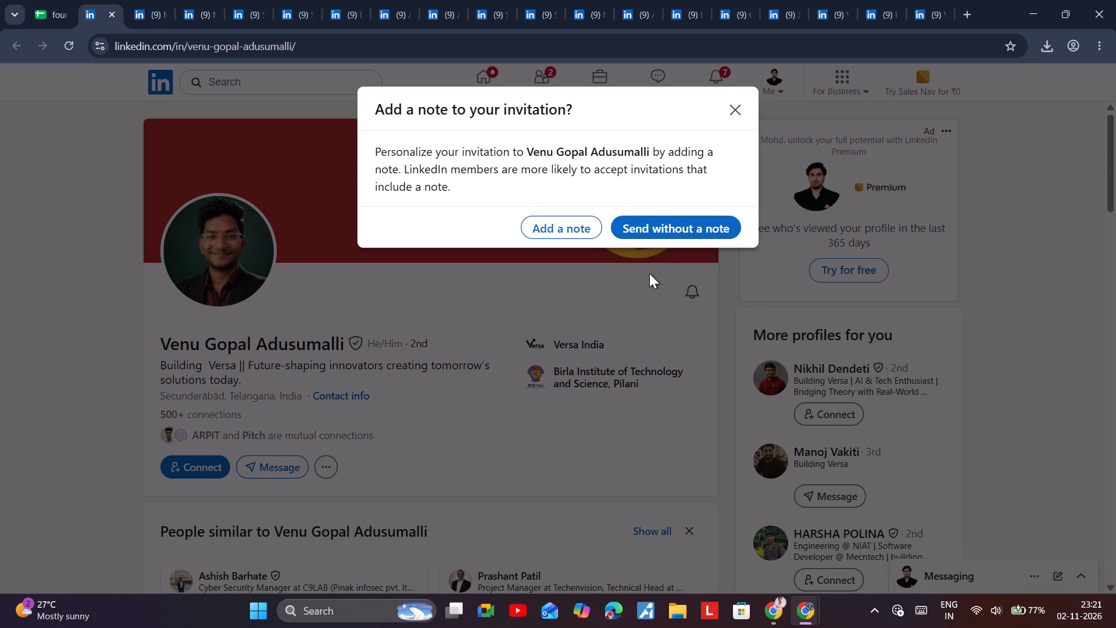
{"action": "left_click", "coordinate": [662, 228]}
Open the LinkedIn profile linked in E45 for the Talentouch Manpower Soluction founding member.
{"action": "left_click", "coordinate": [61, 0]}
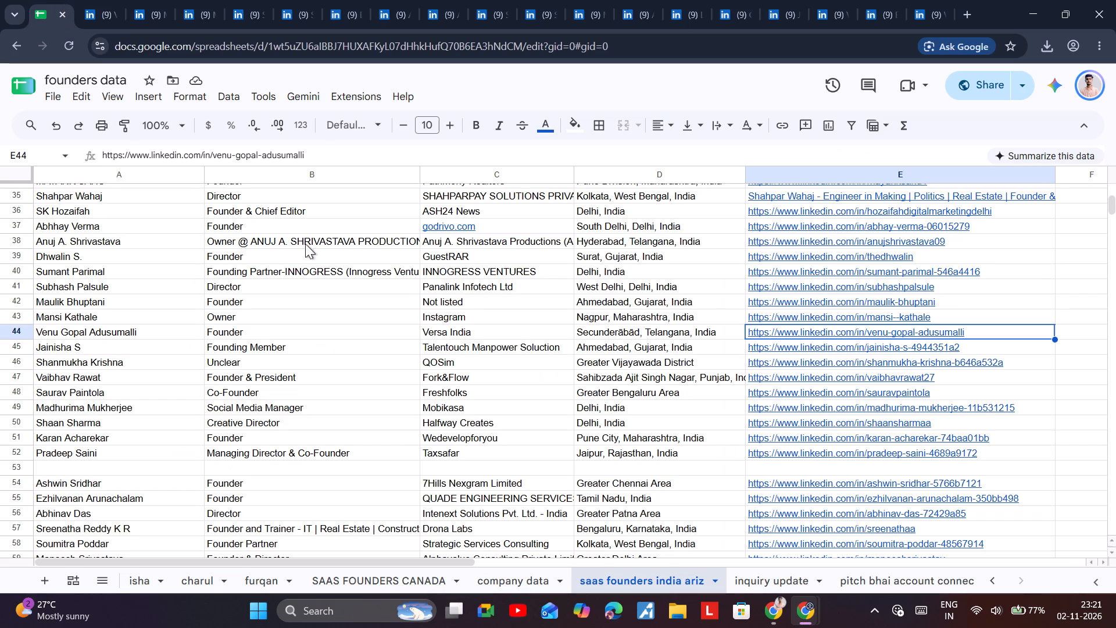
{"action": "left_click", "coordinate": [850, 348]}
{"action": "left_click", "coordinate": [809, 370]}
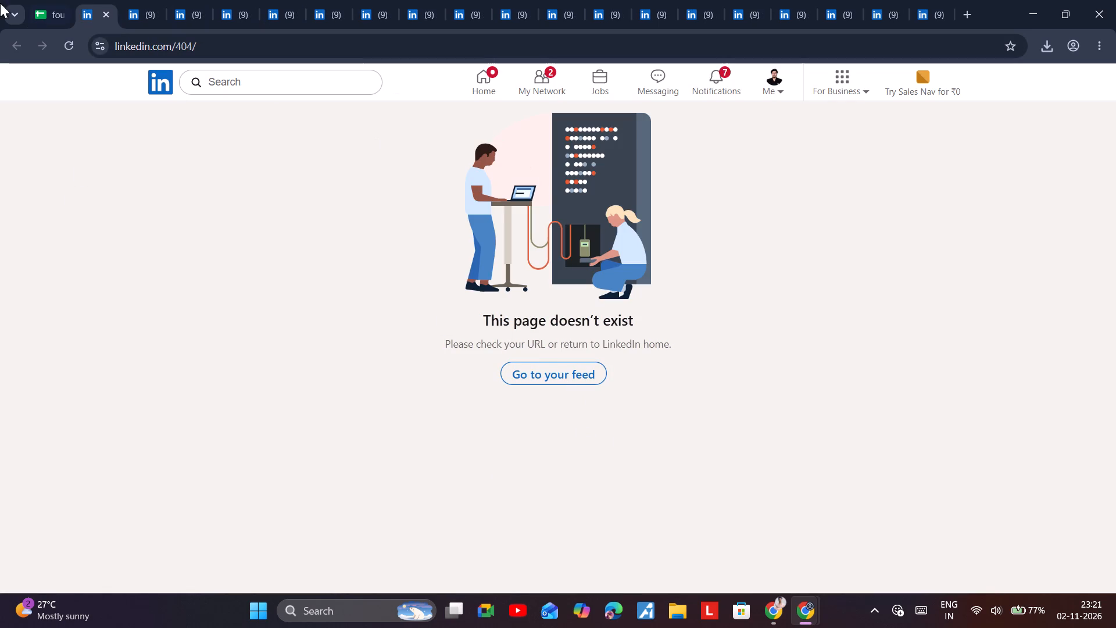
Open the LinkedIn profile linked in E46 and send the QOSim contact a connection invitation without a note.
{"action": "left_click", "coordinate": [37, 6]}
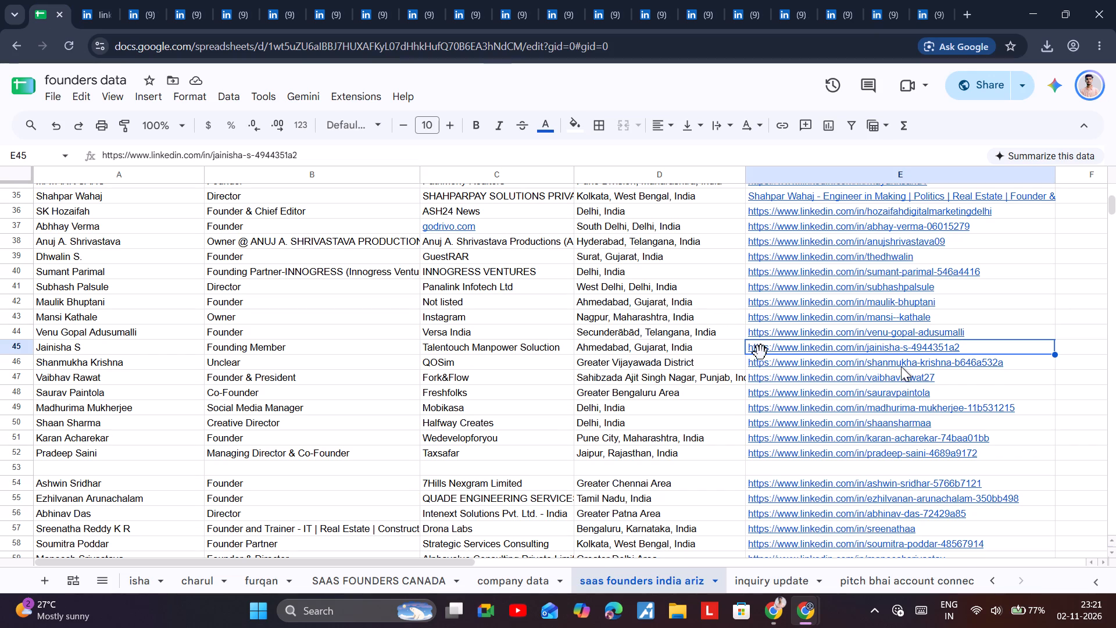
{"action": "left_click", "coordinate": [901, 365]}
{"action": "left_click", "coordinate": [853, 392]}
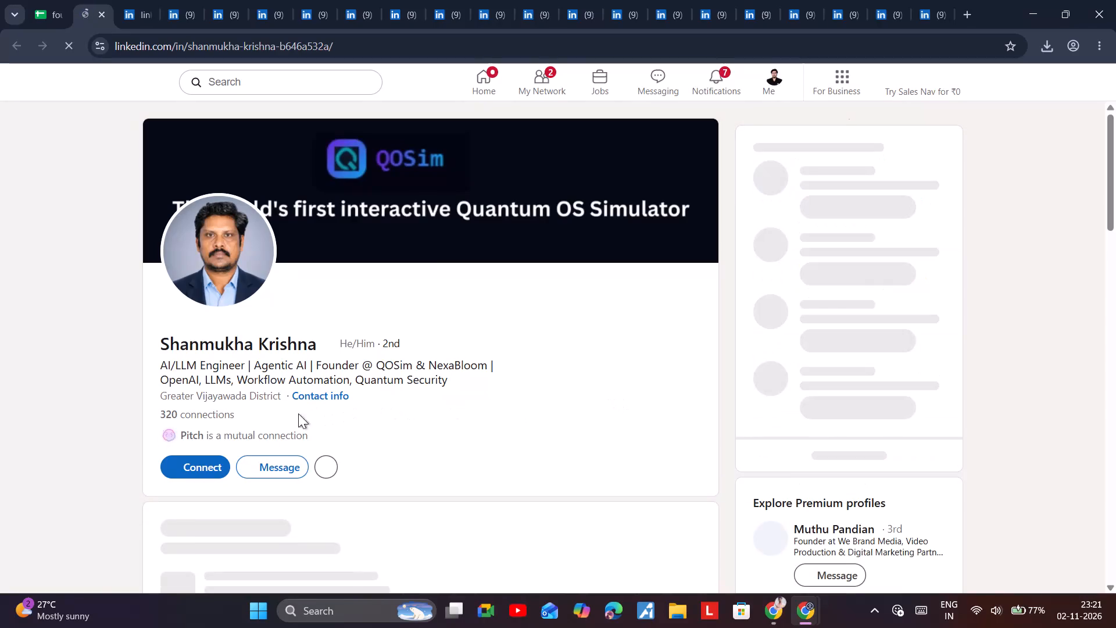
{"action": "left_click", "coordinate": [188, 466]}
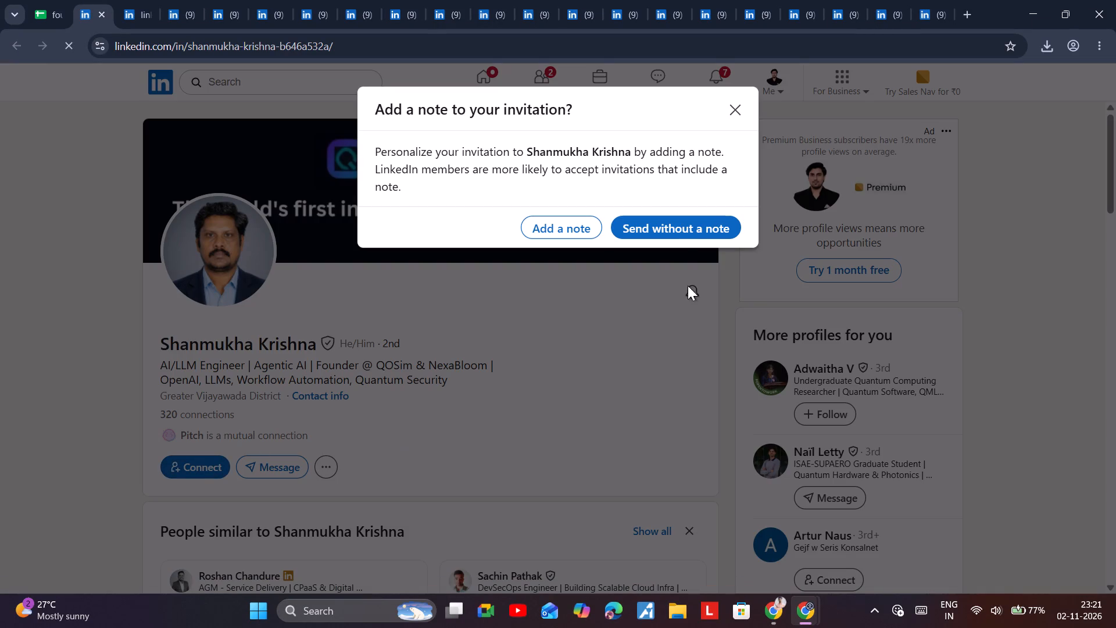
{"action": "left_click", "coordinate": [678, 226]}
Open the LinkedIn profile linked in E47 and send the Fork&Flow founder a connection invitation without a note.
{"action": "left_click", "coordinate": [49, 5]}
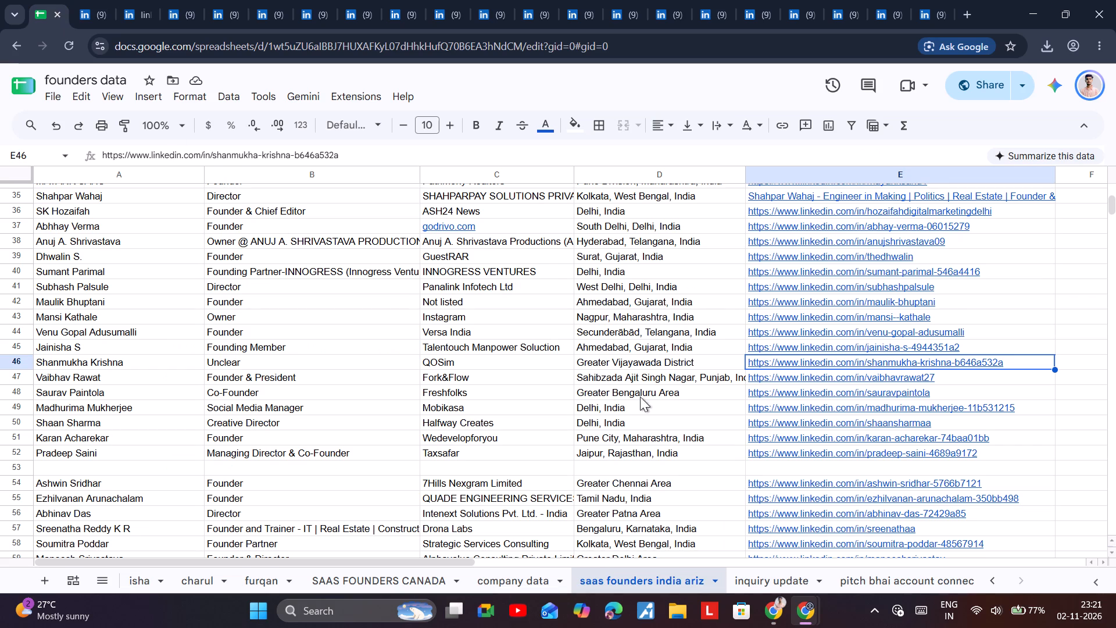
{"action": "left_click", "coordinate": [806, 380]}
{"action": "left_click", "coordinate": [814, 379]}
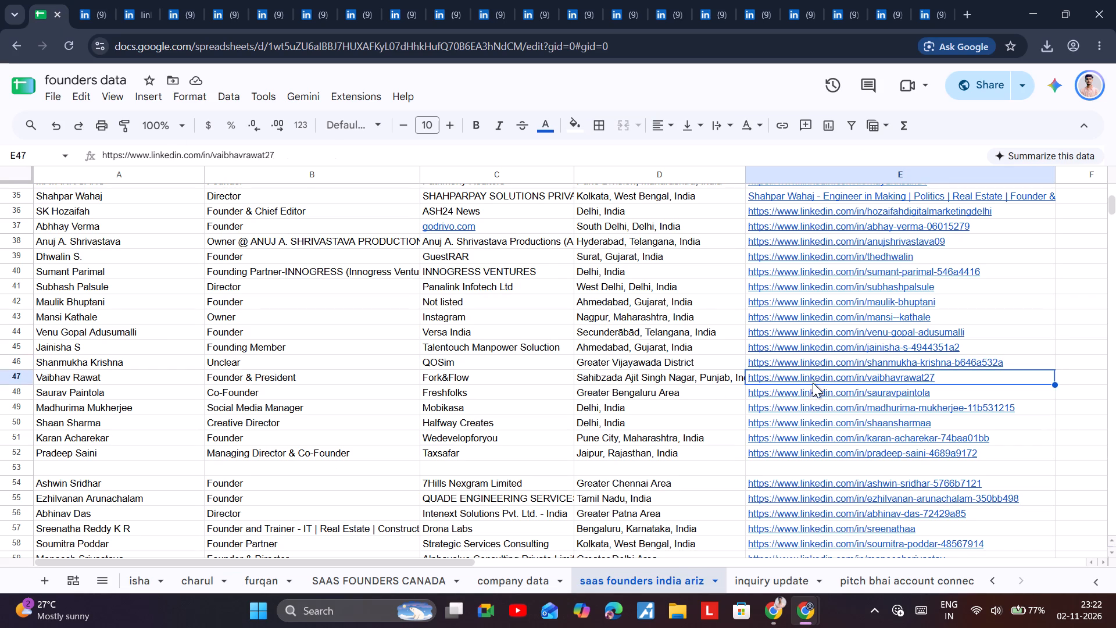
{"action": "left_click", "coordinate": [855, 380]}
{"action": "left_click", "coordinate": [859, 403]}
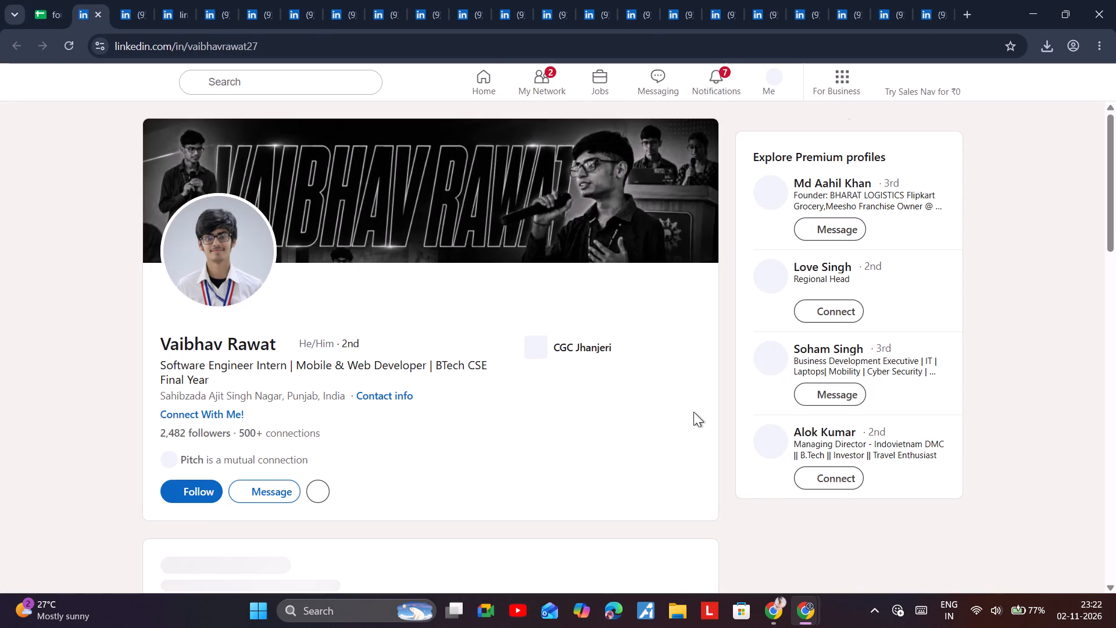
{"action": "left_click", "coordinate": [320, 482]}
{"action": "left_click", "coordinate": [369, 344]}
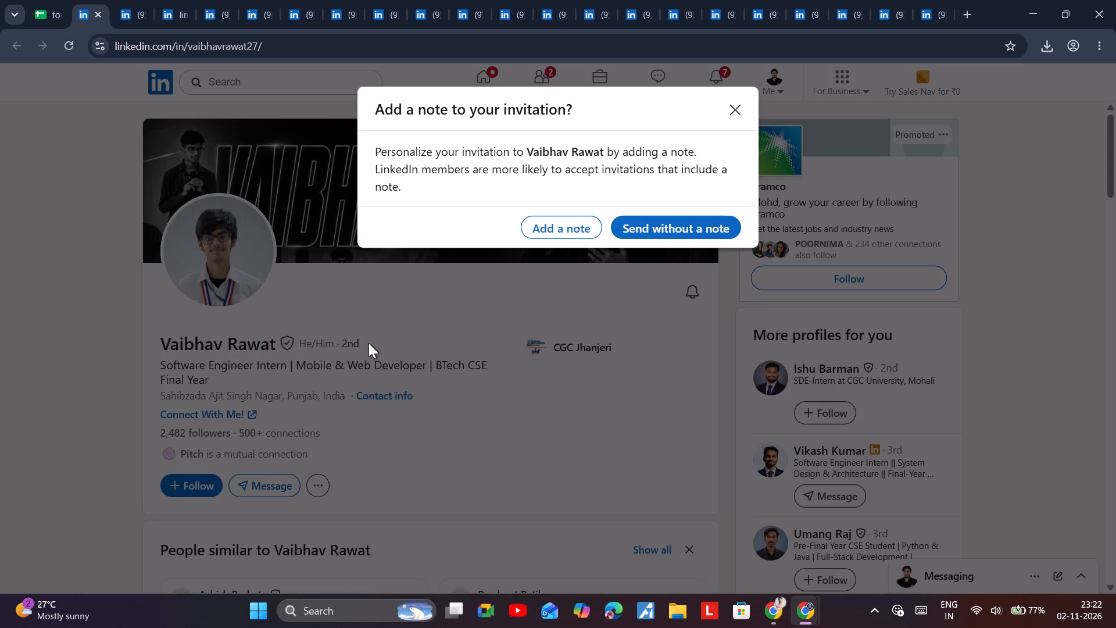
{"action": "left_click", "coordinate": [718, 222]}
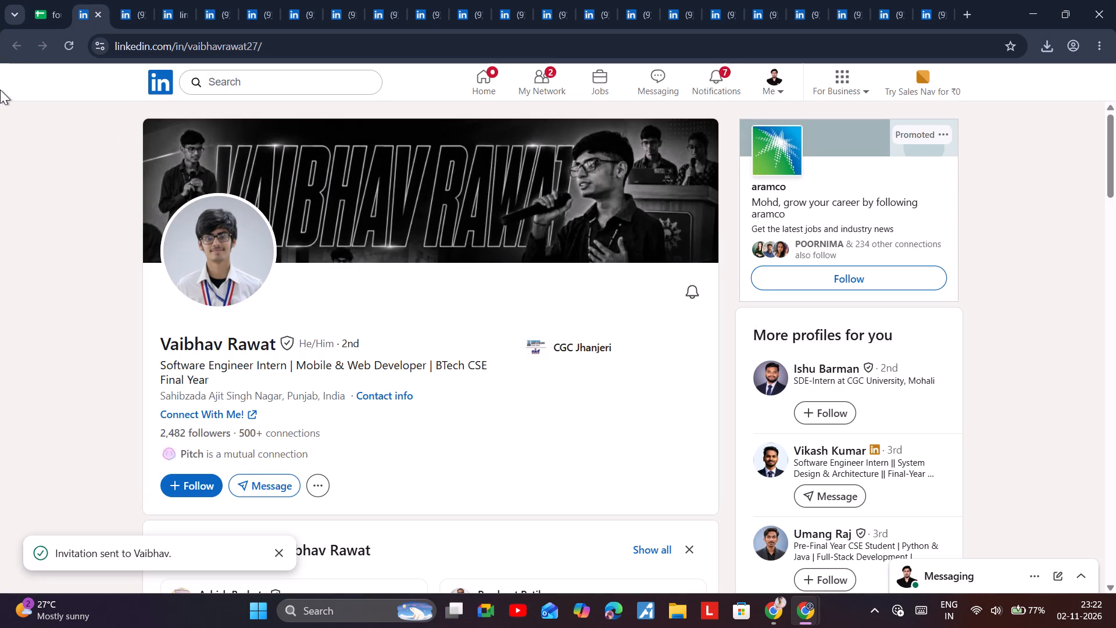
Open the LinkedIn profile linked in E48 and send the Freshfolks co-founder a connection invitation without a note.
{"action": "left_click", "coordinate": [35, 3]}
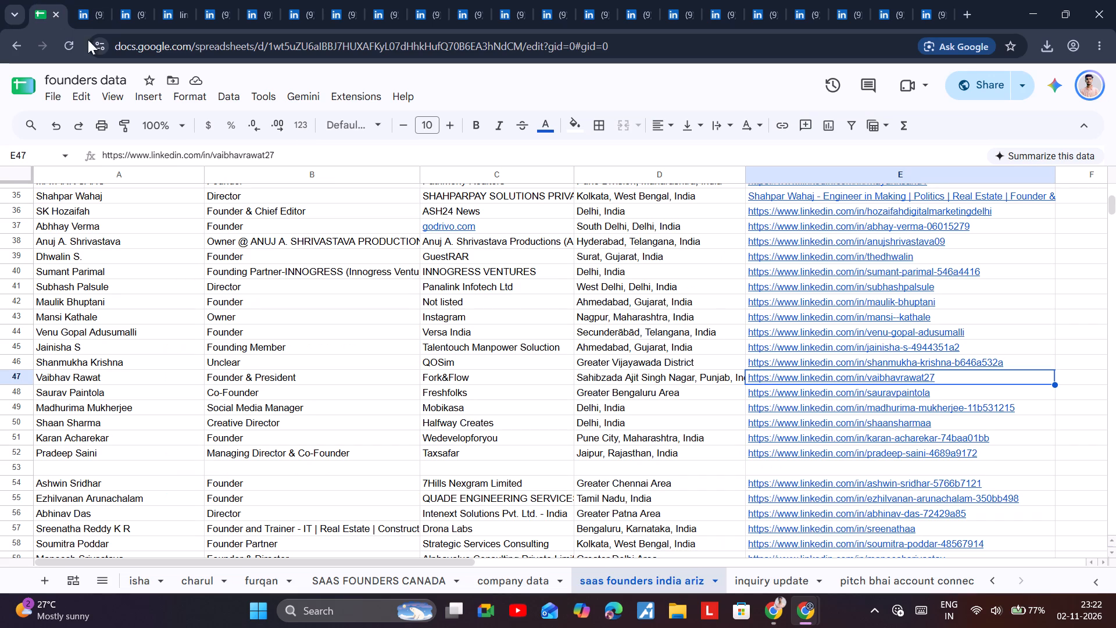
{"action": "left_click", "coordinate": [857, 391]}
{"action": "left_click", "coordinate": [838, 398]}
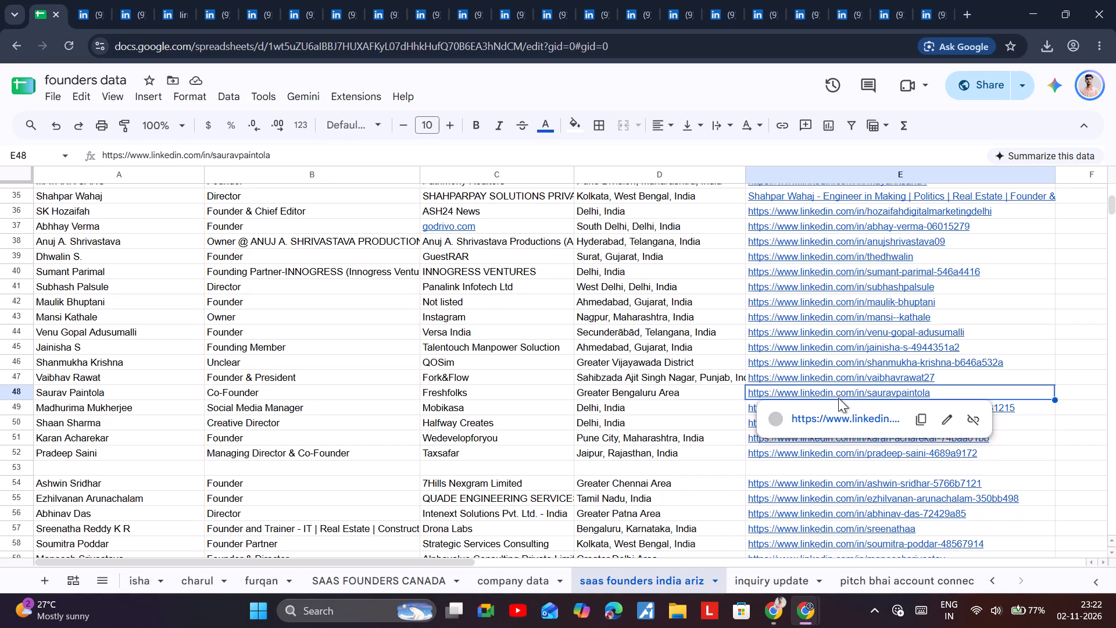
{"action": "left_click", "coordinate": [839, 413]}
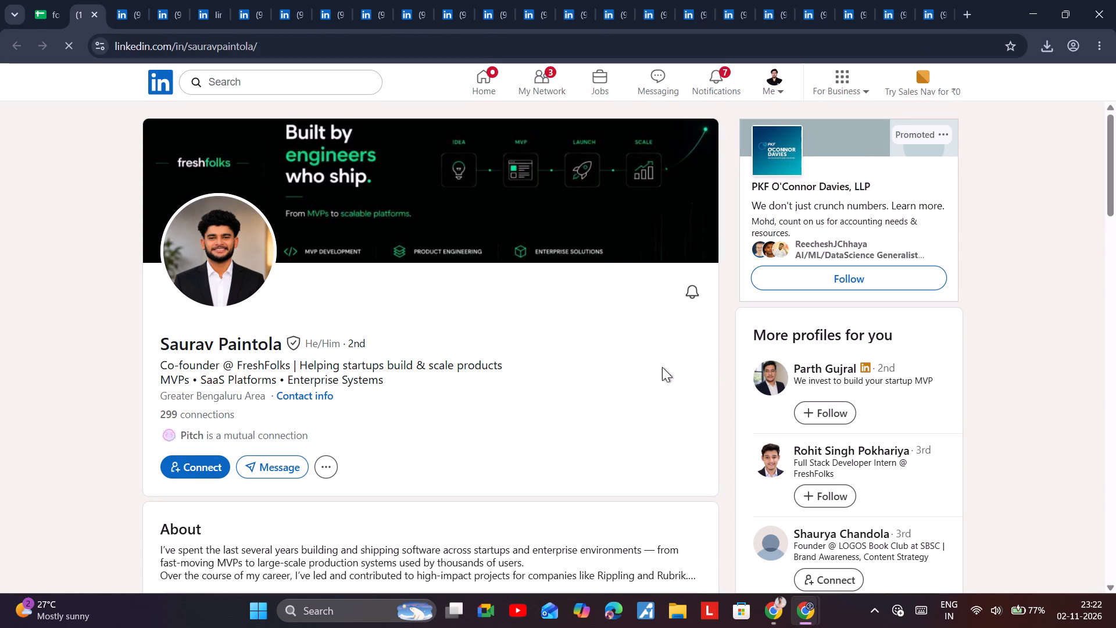
{"action": "left_click", "coordinate": [178, 468]}
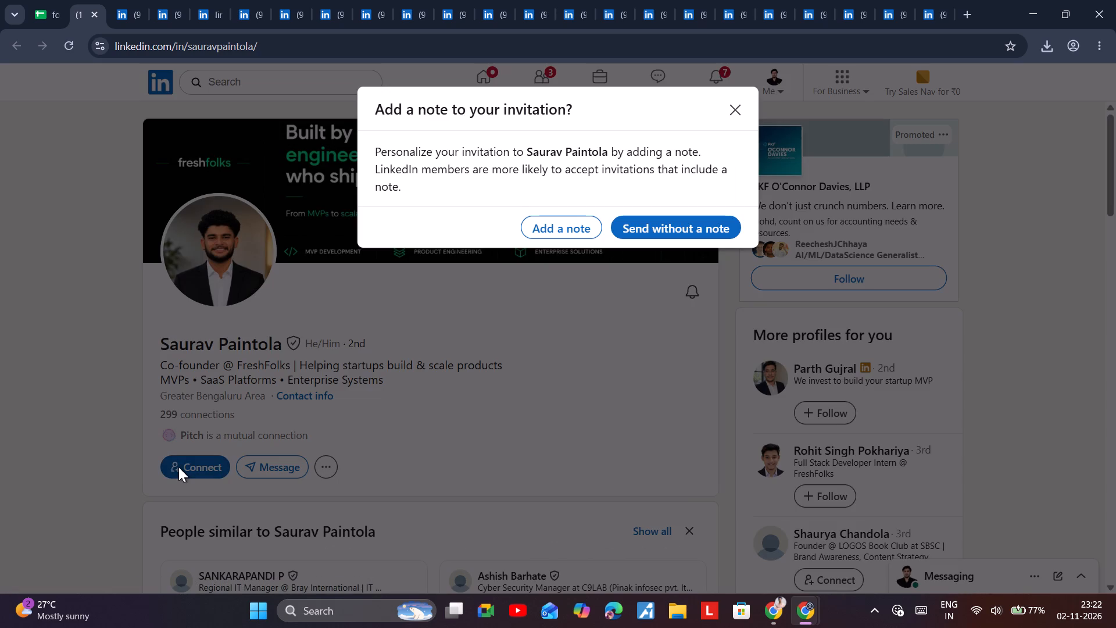
{"action": "left_click", "coordinate": [631, 227]}
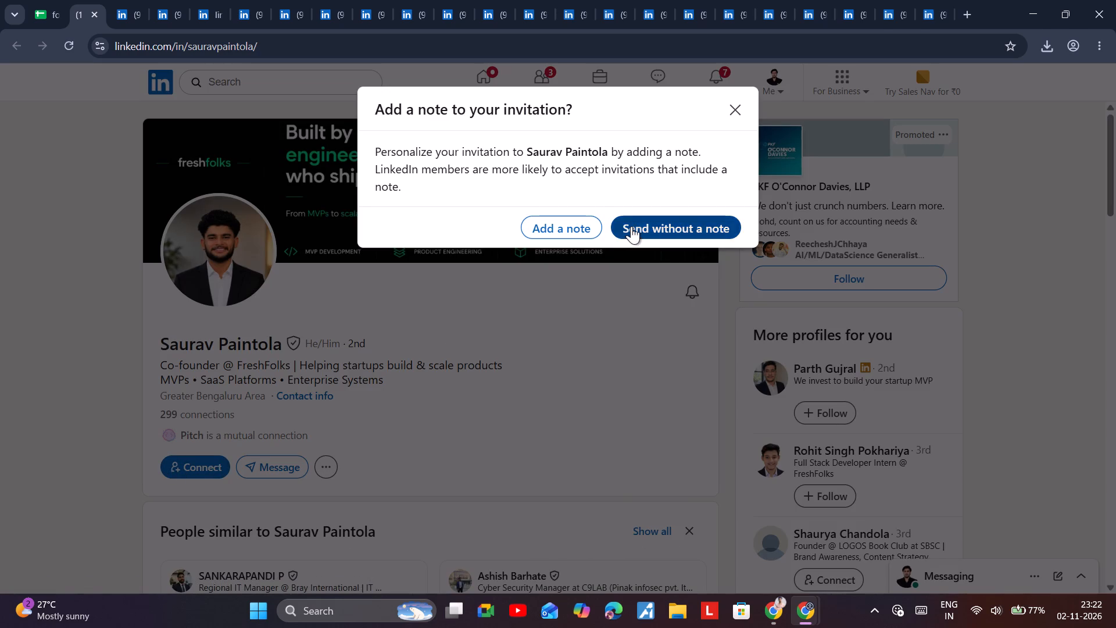
Open the LinkedIn profile linked in E49 and send the Mobikasa social media manager a connection invitation without a note.
{"action": "left_click", "coordinate": [38, 2]}
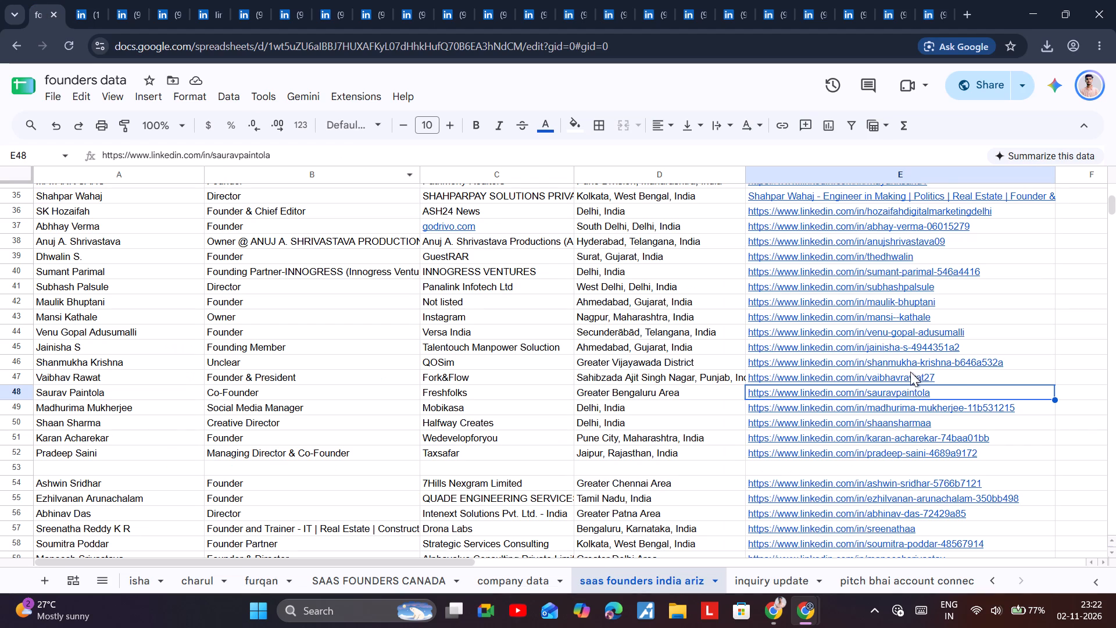
{"action": "left_click", "coordinate": [929, 406]}
{"action": "left_click", "coordinate": [849, 423]}
{"action": "left_click", "coordinate": [845, 426]}
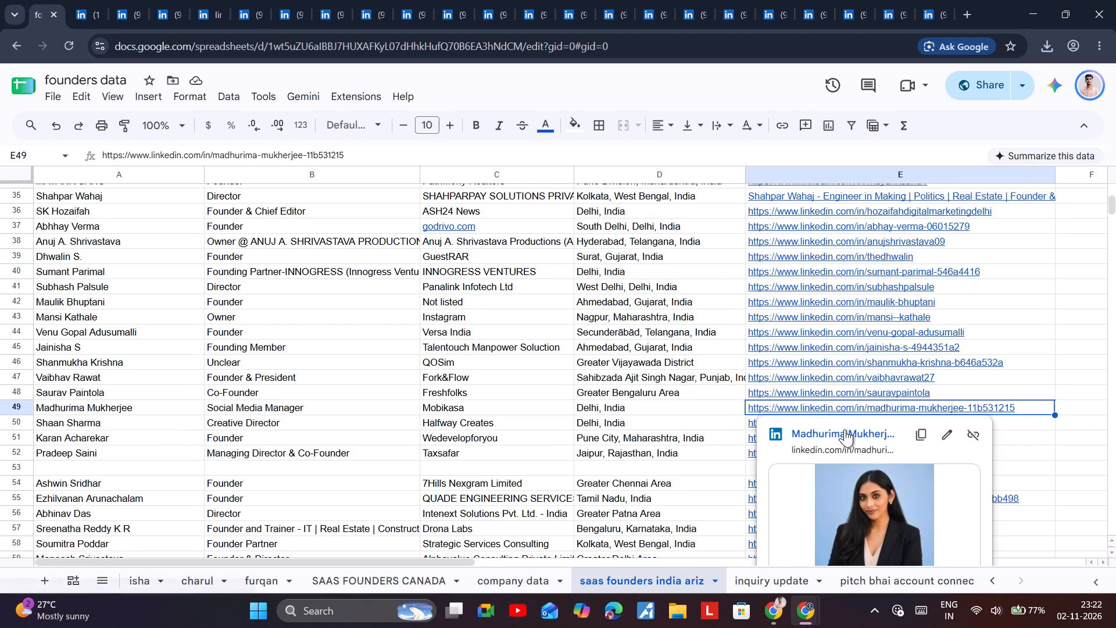
{"action": "left_click", "coordinate": [843, 433]}
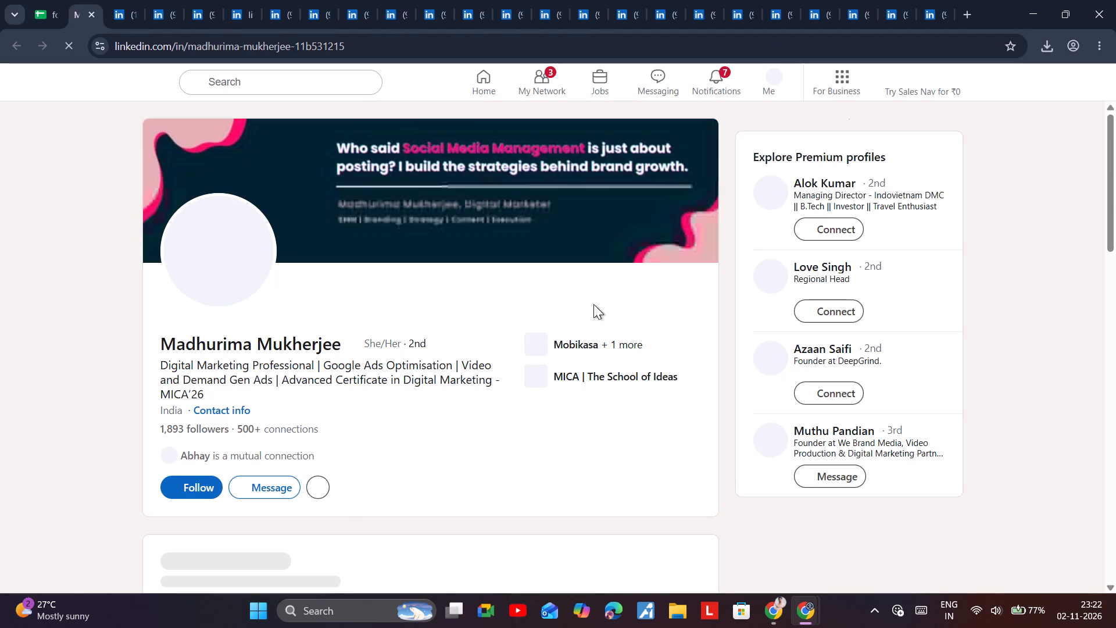
{"action": "left_click", "coordinate": [317, 482]}
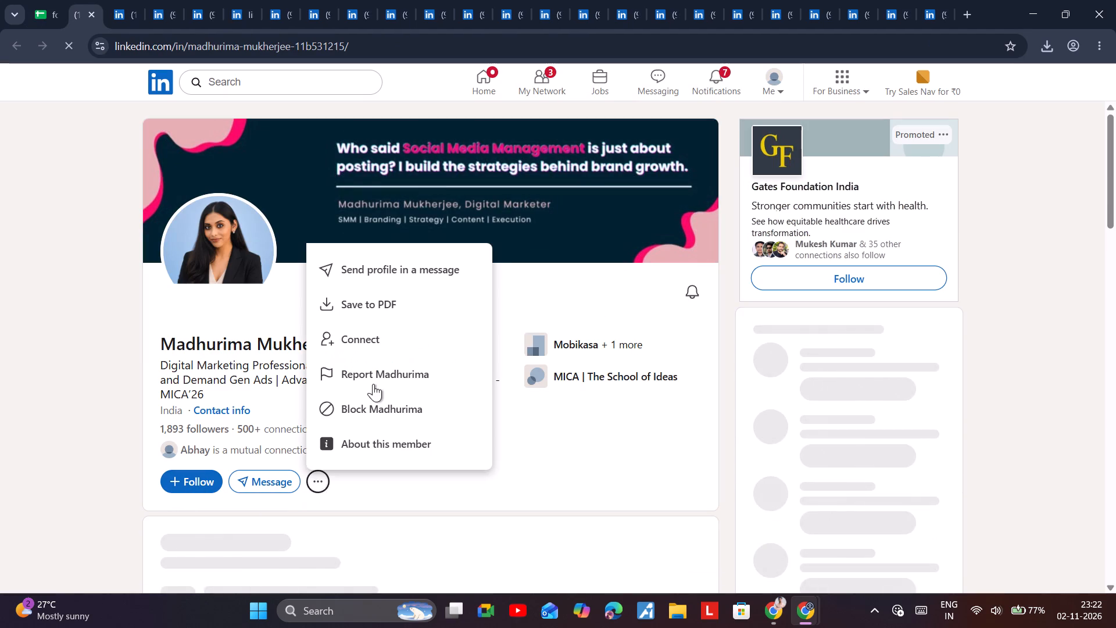
{"action": "left_click", "coordinate": [381, 344]}
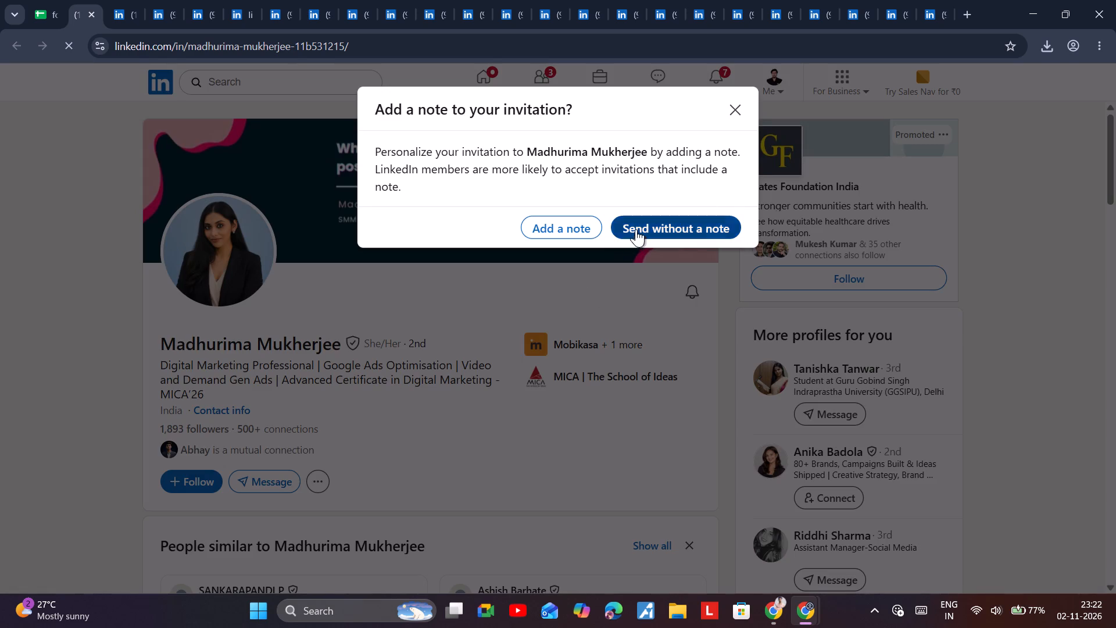
{"action": "left_click", "coordinate": [636, 229]}
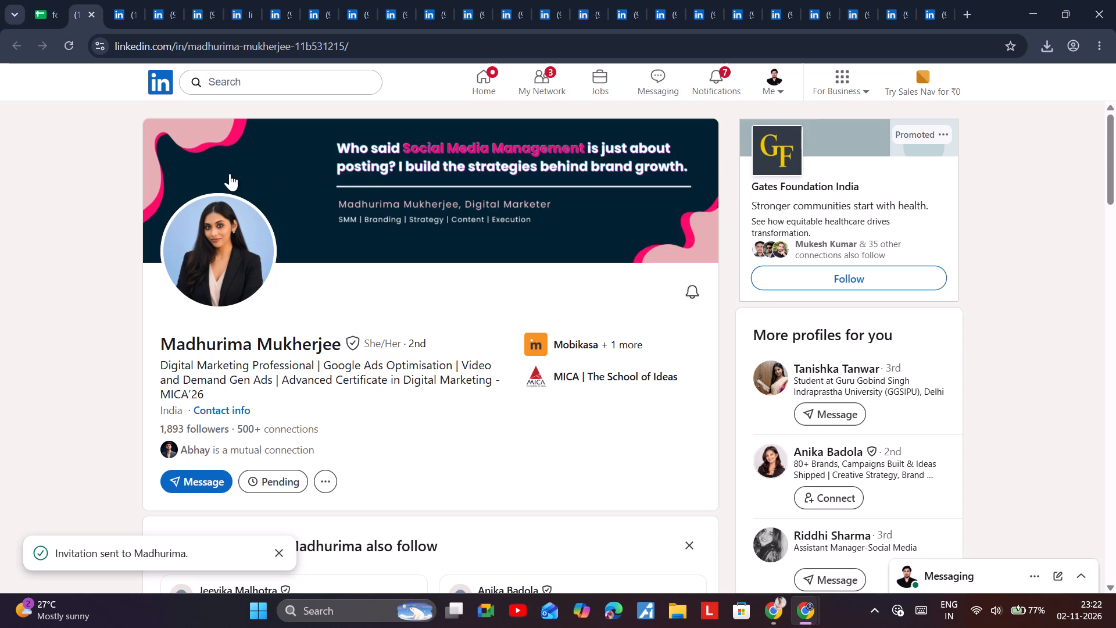
Open the LinkedIn profile linked in E50 for the Halfway Creates creative director.
{"action": "left_click", "coordinate": [39, 8]}
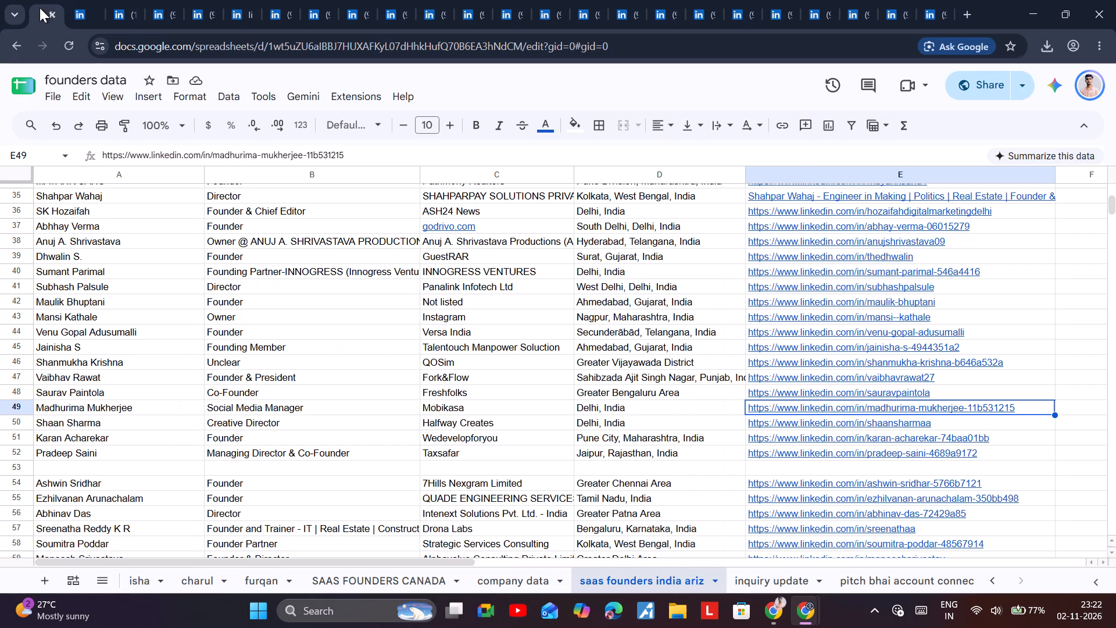
{"action": "left_click", "coordinate": [928, 425]}
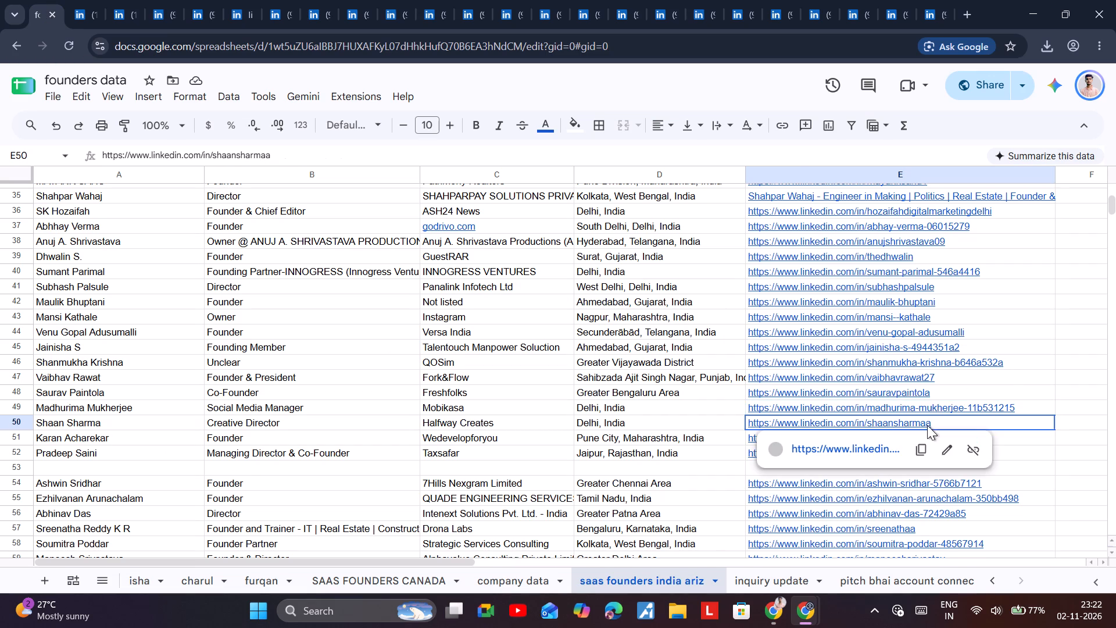
{"action": "left_click", "coordinate": [839, 449]}
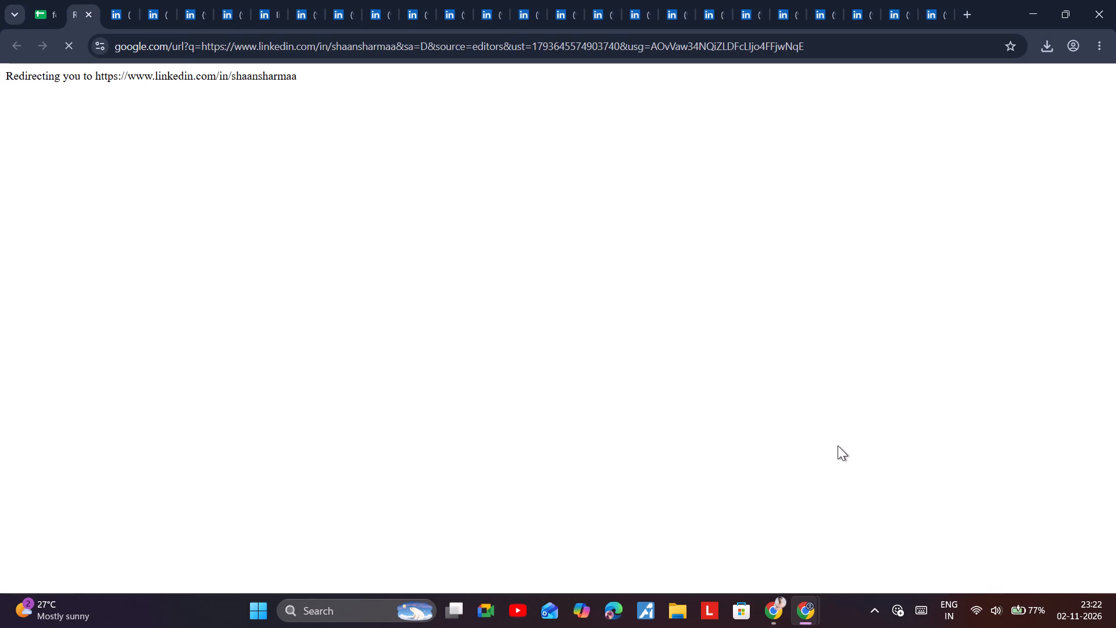
Open the LinkedIn profile linked in E51 and send the Wedevelopforyou founder a connection invitation without a note.
{"action": "left_click", "coordinate": [32, 0]}
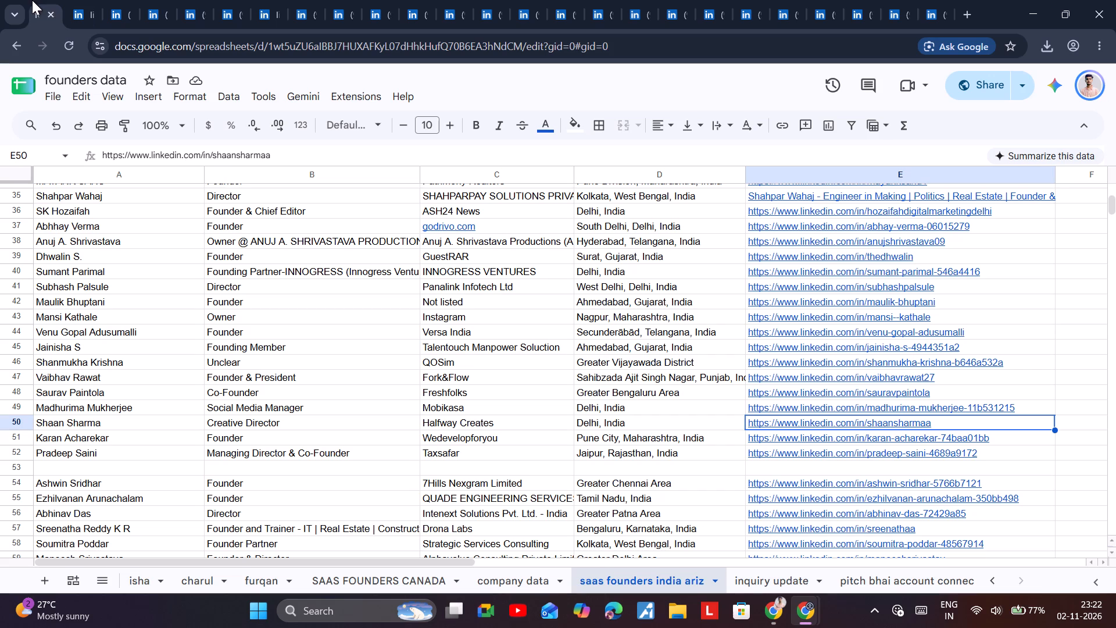
{"action": "left_click", "coordinate": [932, 440]}
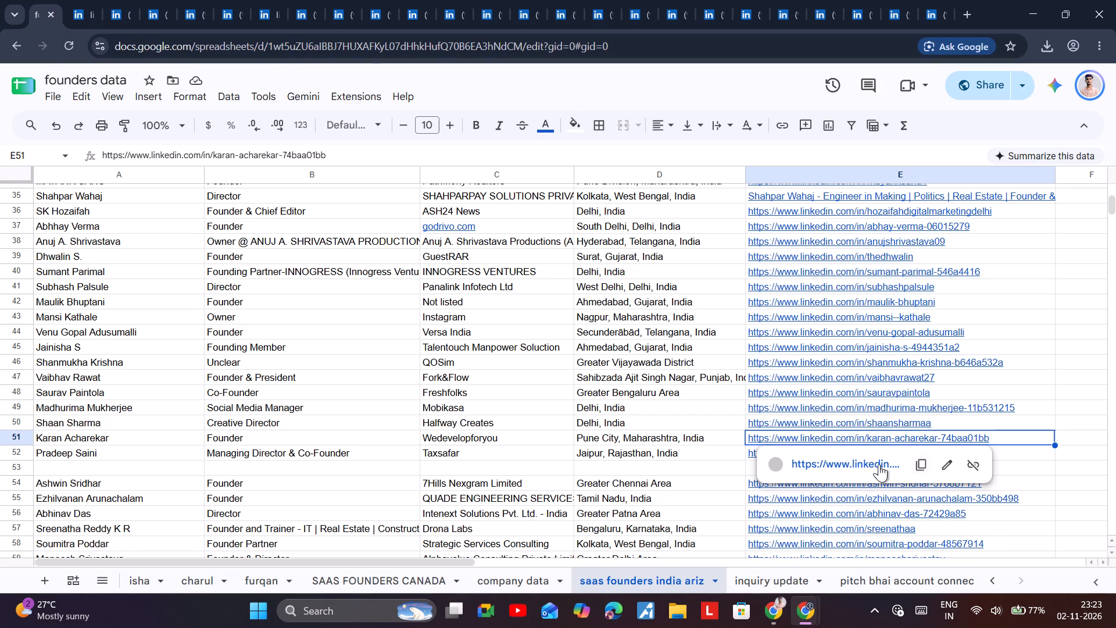
{"action": "left_click", "coordinate": [878, 463]}
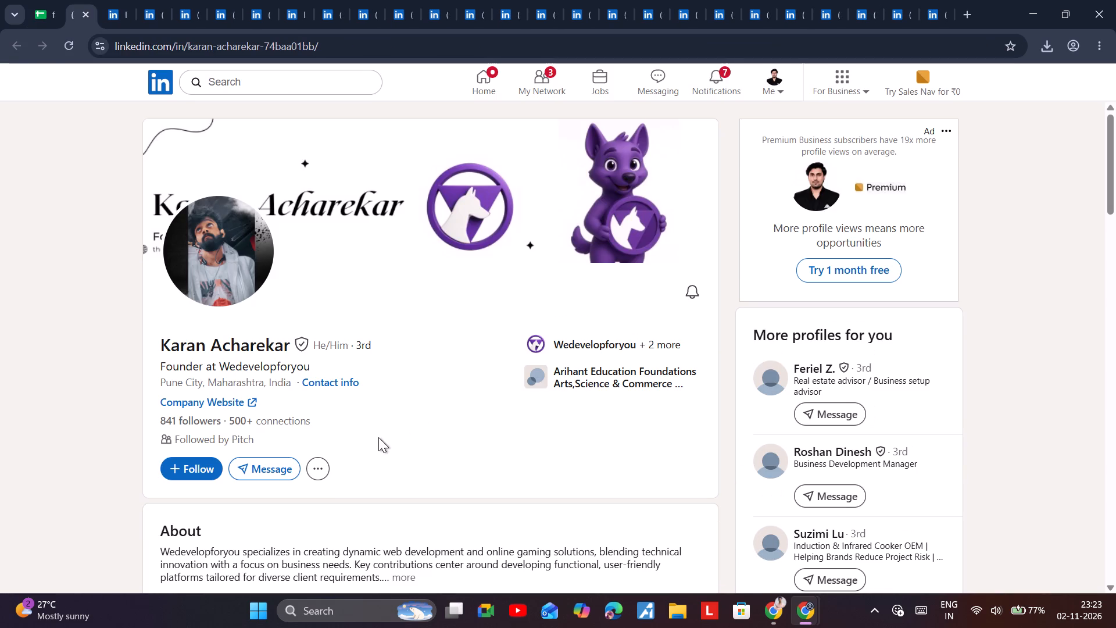
{"action": "left_click", "coordinate": [332, 463]}
{"action": "left_click", "coordinate": [309, 465]}
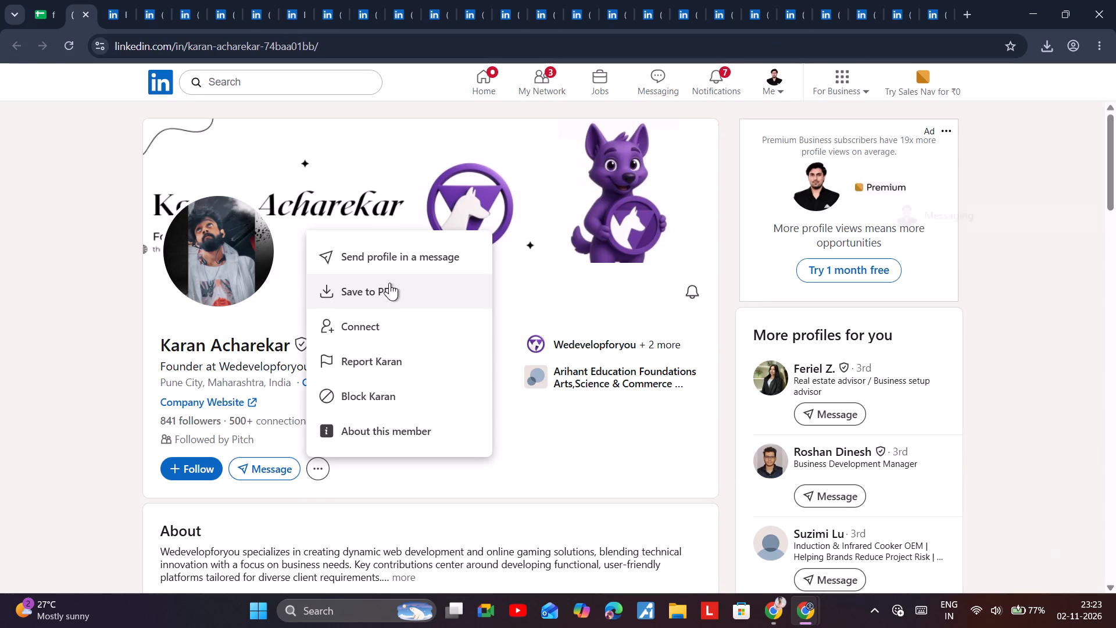
{"action": "left_click", "coordinate": [366, 333]}
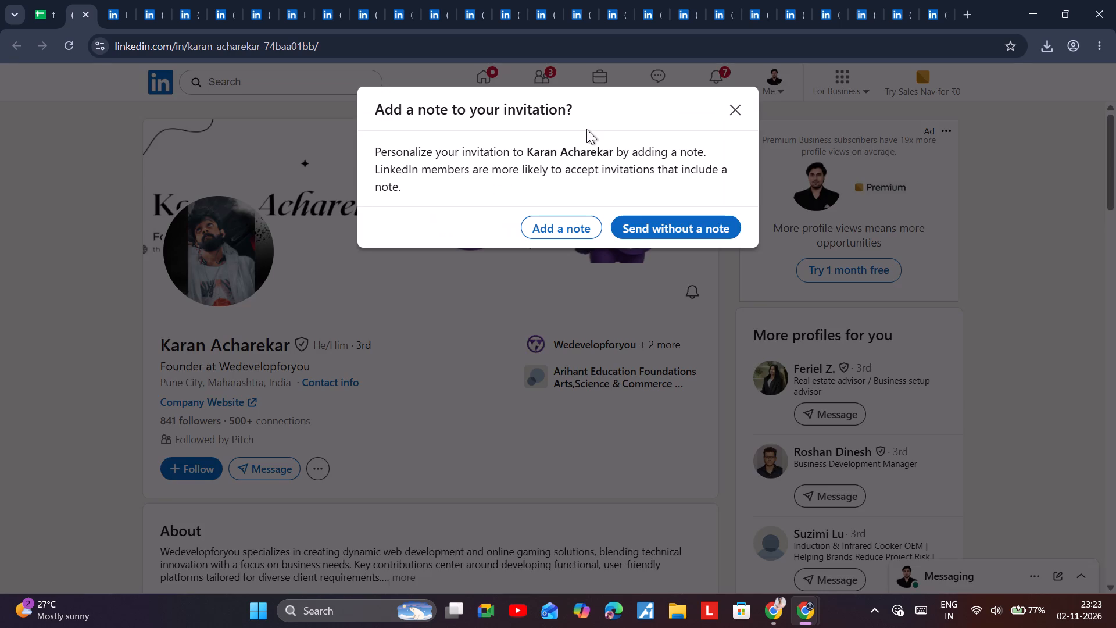
{"action": "left_click", "coordinate": [644, 223]}
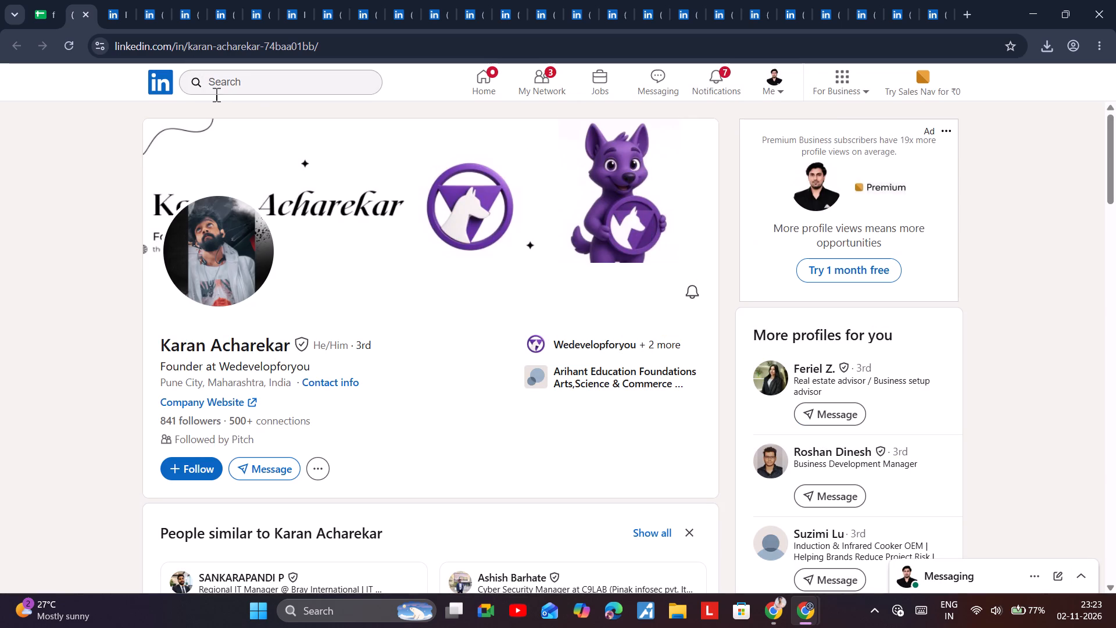
Open the LinkedIn profile linked in E52 and send the Taxsafar managing director a connection invitation without a note.
{"action": "left_click", "coordinate": [35, 12]}
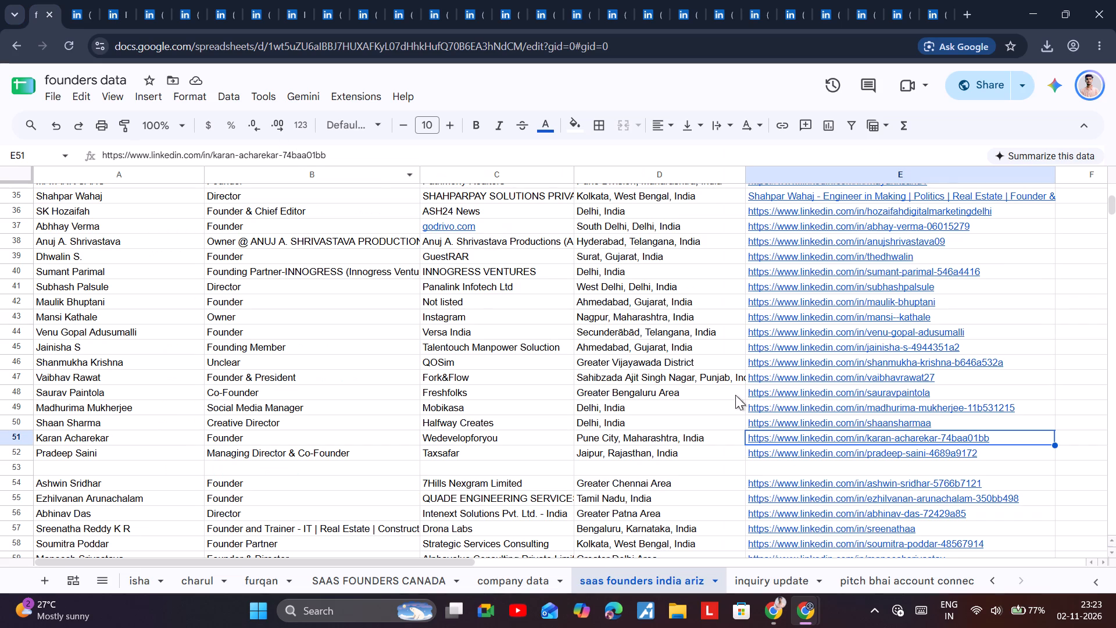
{"action": "left_click", "coordinate": [910, 455]}
{"action": "left_click", "coordinate": [869, 477]}
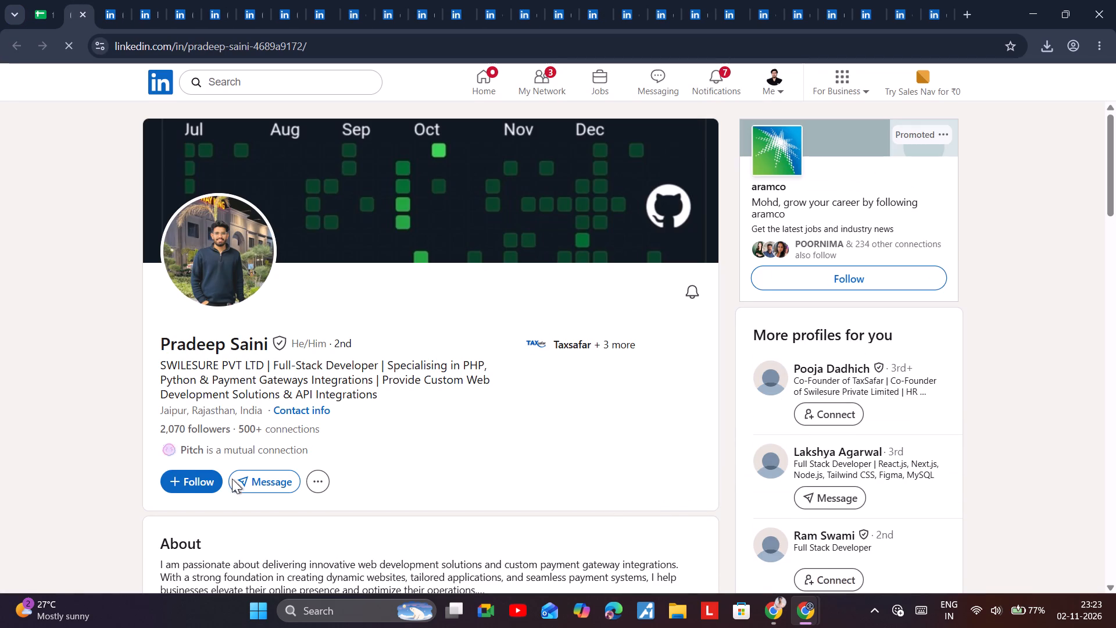
{"action": "left_click", "coordinate": [314, 469]}
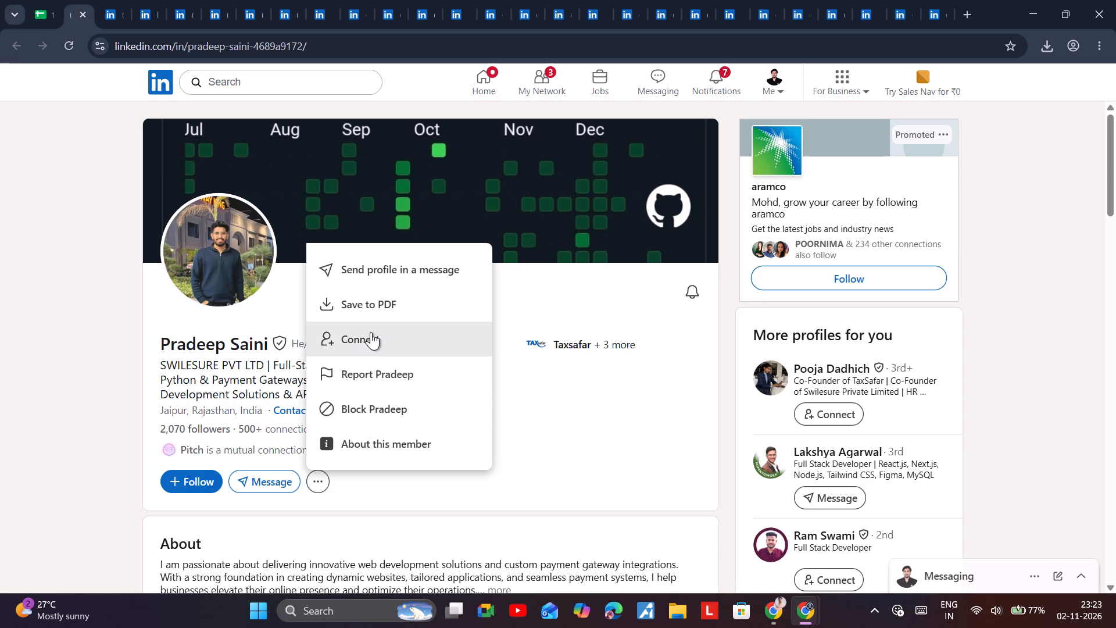
{"action": "left_click", "coordinate": [371, 332]}
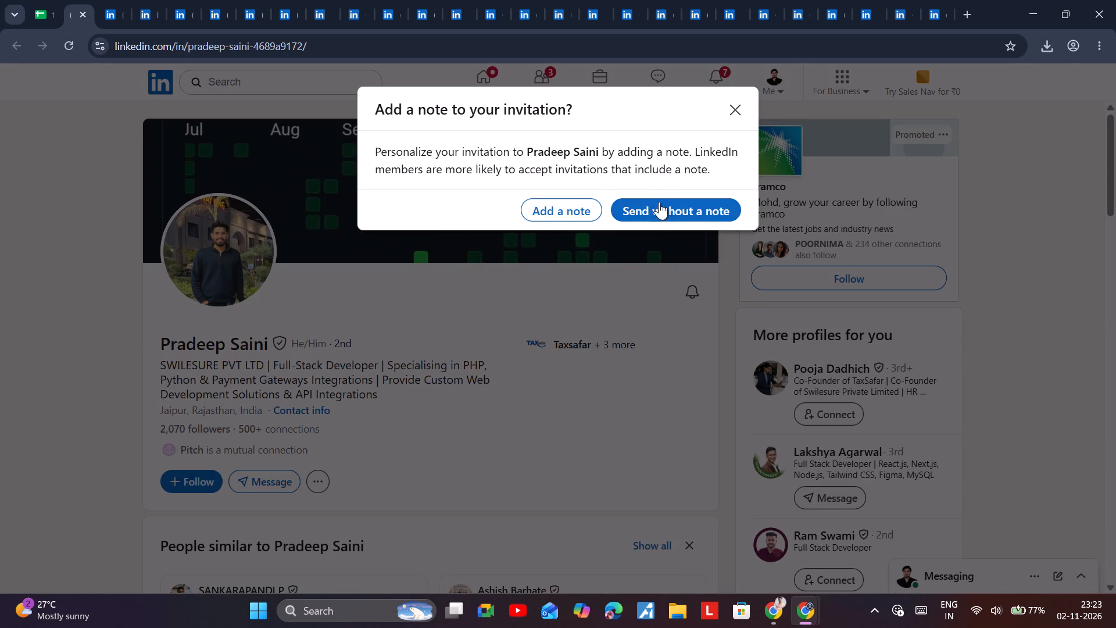
{"action": "left_click", "coordinate": [657, 206]}
In the founders data sheet, fill the ariz label from F26 down column F through row 53.
{"action": "left_click", "coordinate": [34, 8]}
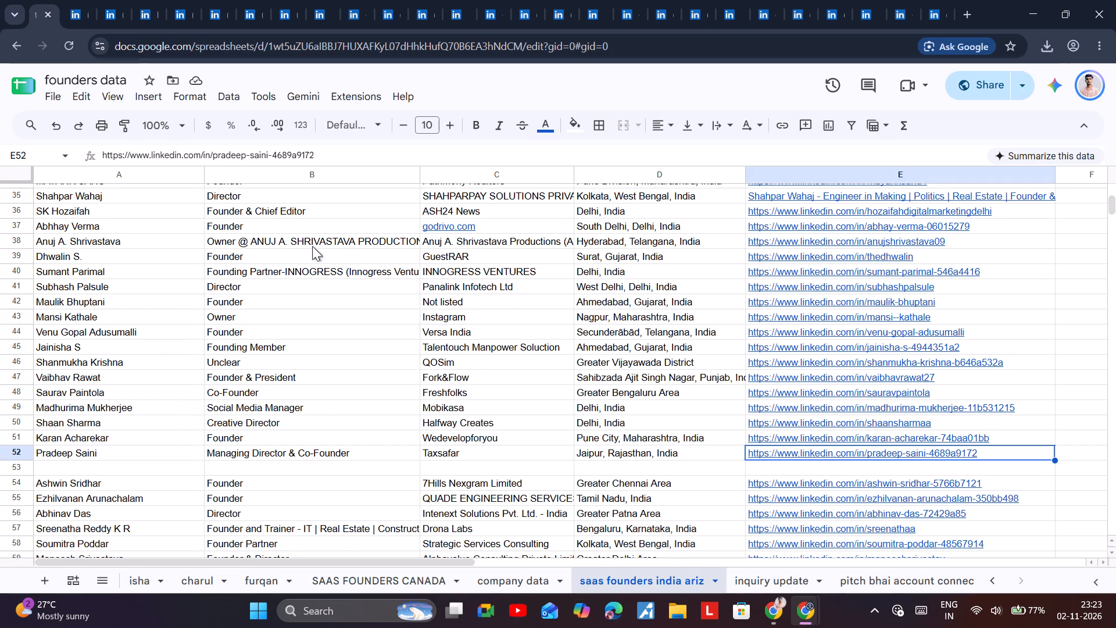
{"action": "scroll", "coordinate": [806, 373], "scroll_direction": "up", "scroll_amount": 2}
{"action": "scroll", "coordinate": [806, 373], "scroll_direction": "down", "scroll_amount": 1}
{"action": "scroll", "coordinate": [806, 373], "scroll_direction": "up", "scroll_amount": 1}
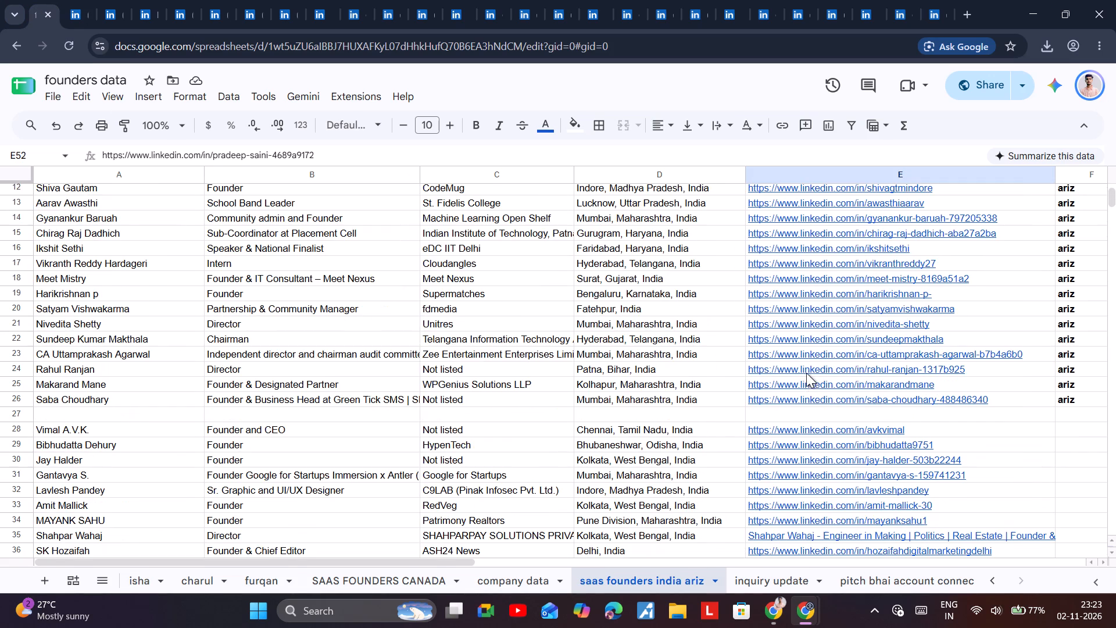
{"action": "left_click", "coordinate": [1064, 399]}
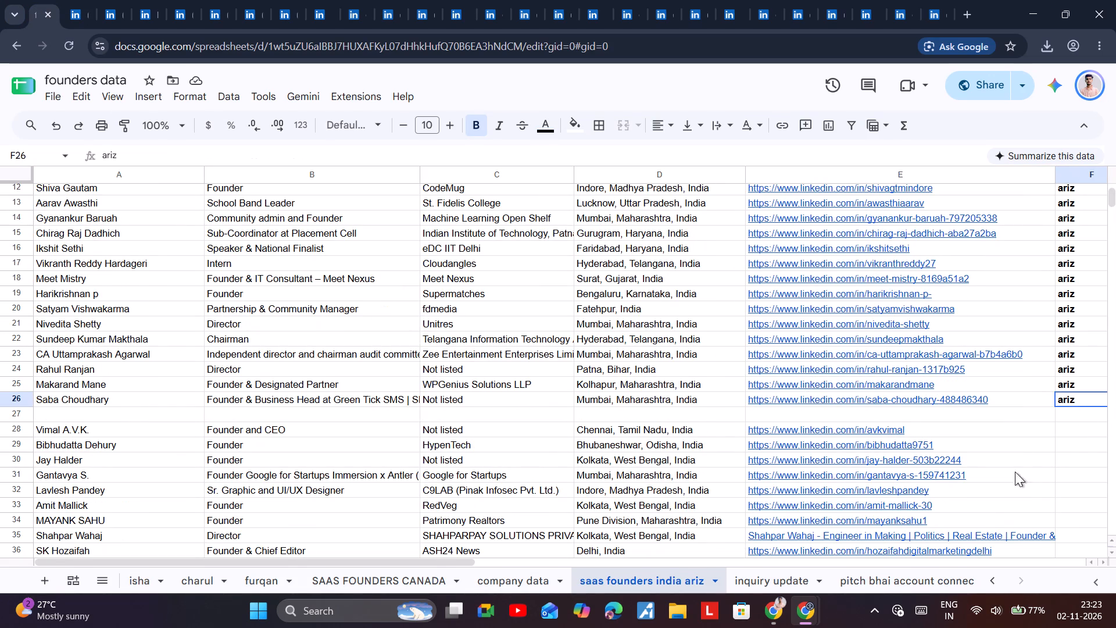
{"action": "left_click_drag", "start_coordinate": [443, 558], "coordinate": [571, 565]}
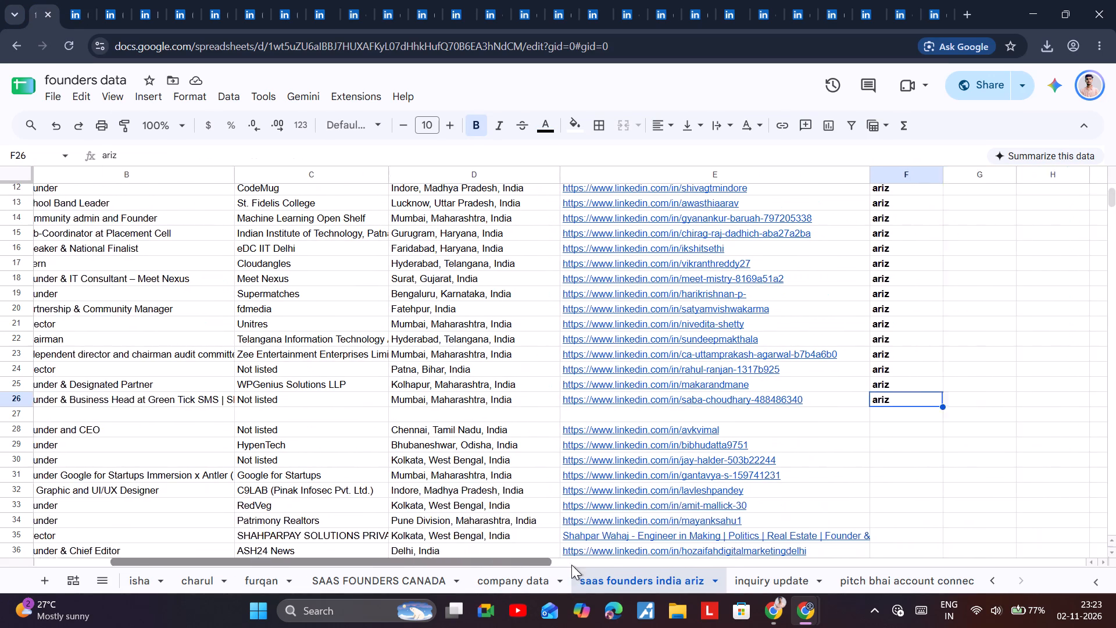
{"action": "left_click_drag", "start_coordinate": [571, 565], "coordinate": [578, 565]}
{"action": "left_click_drag", "start_coordinate": [799, 405], "coordinate": [801, 408]}
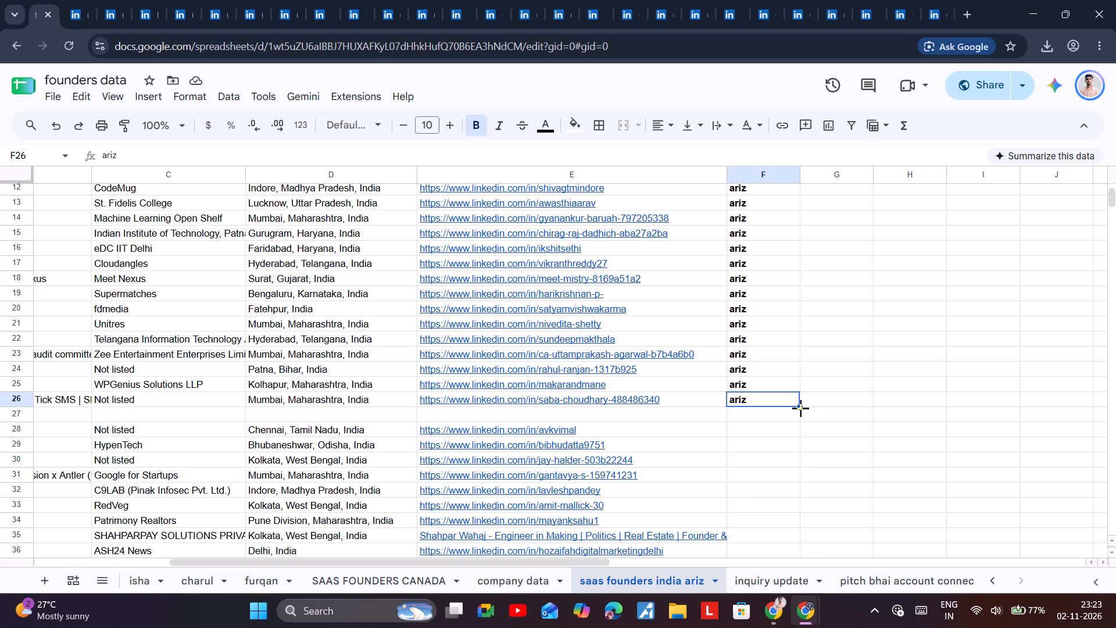
{"action": "left_click_drag", "start_coordinate": [801, 408], "coordinate": [803, 452]}
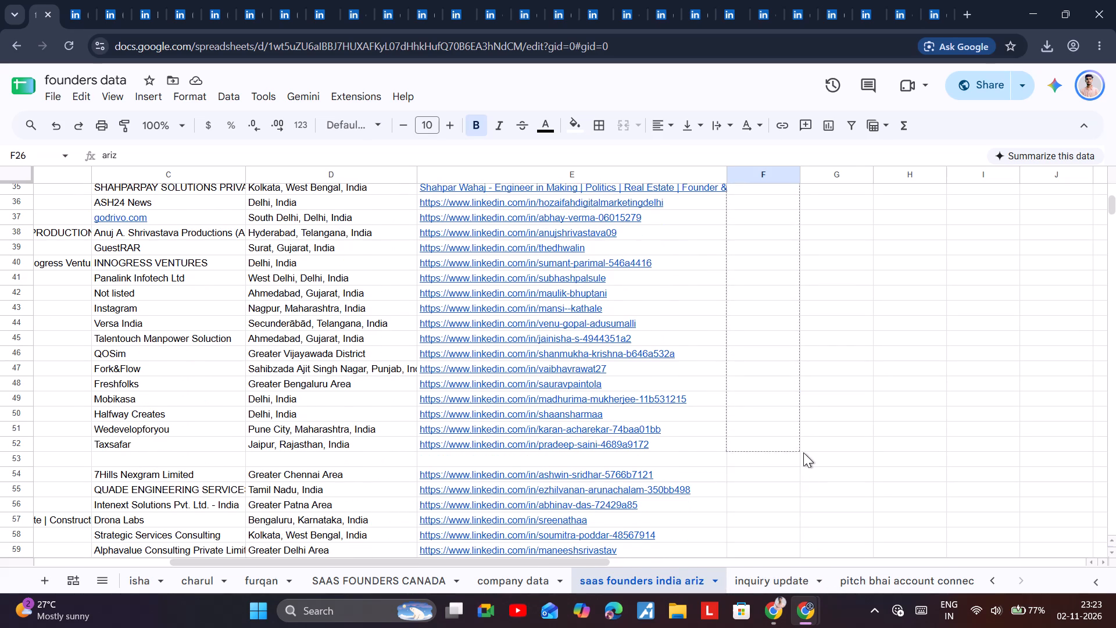
{"action": "left_click_drag", "start_coordinate": [803, 452], "coordinate": [803, 454]}
{"action": "left_click", "coordinate": [814, 453]}
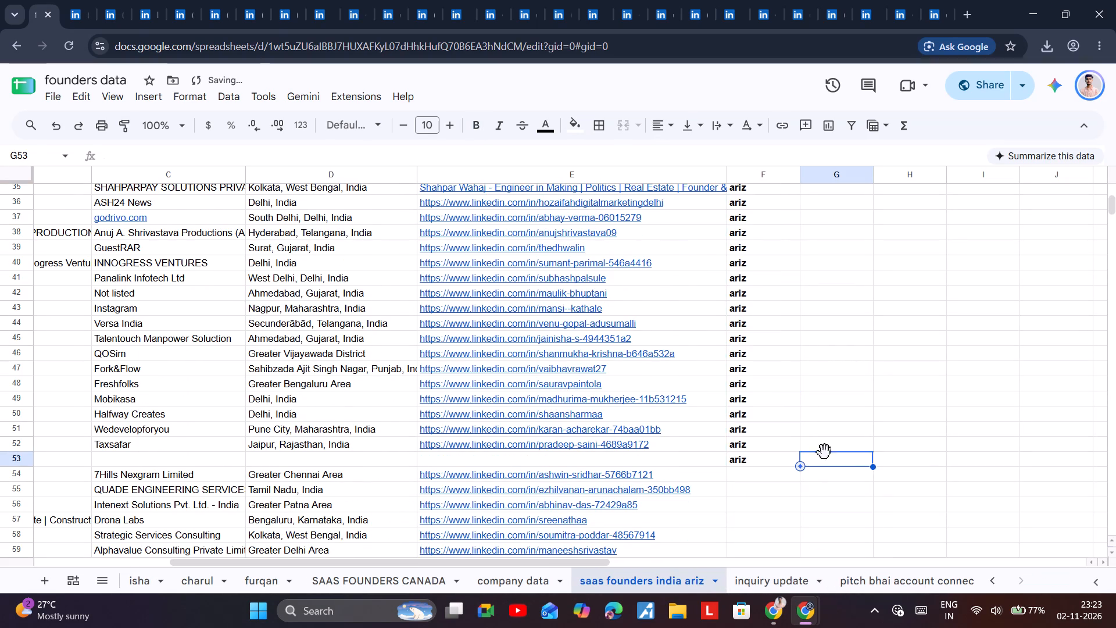
Close the LinkedIn profile tabs opened for the founders in rows 28 to 45.
{"action": "left_click", "coordinate": [932, 3]}
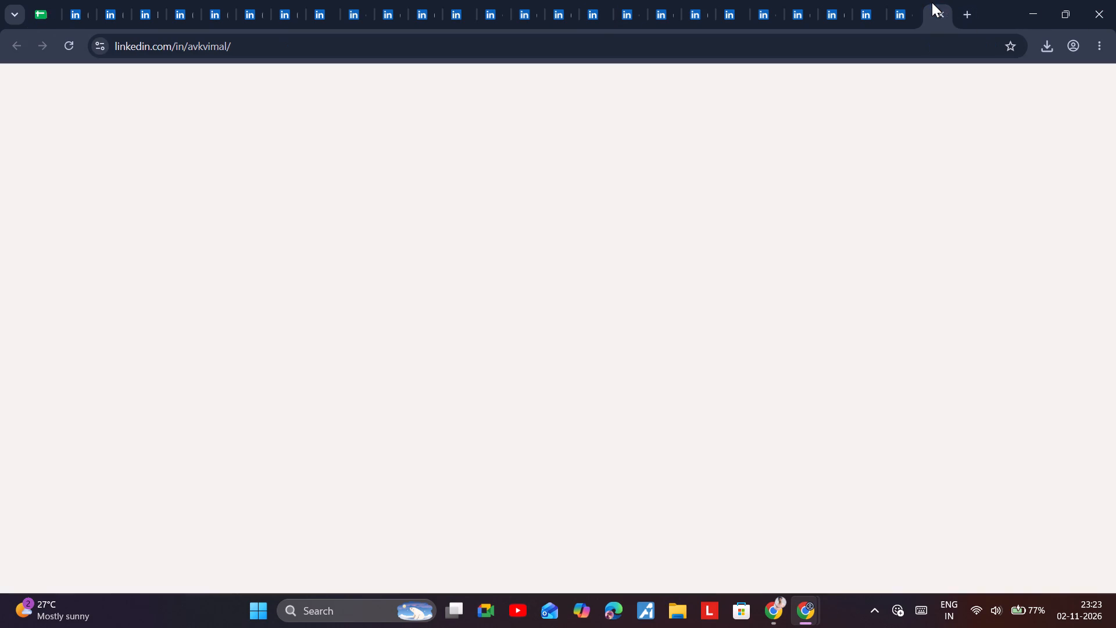
{"action": "left_click", "coordinate": [933, 6]}
{"action": "triple_click", "coordinate": [937, 9]}
{"action": "triple_click", "coordinate": [937, 9]}
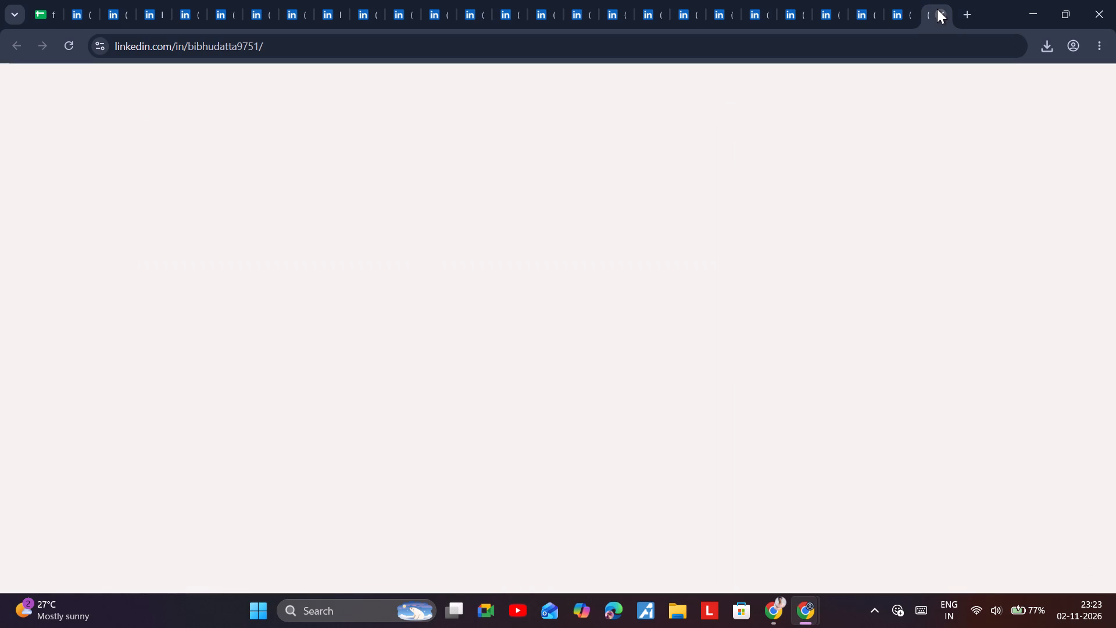
{"action": "triple_click", "coordinate": [937, 9]}
{"action": "triple_click", "coordinate": [937, 9]}
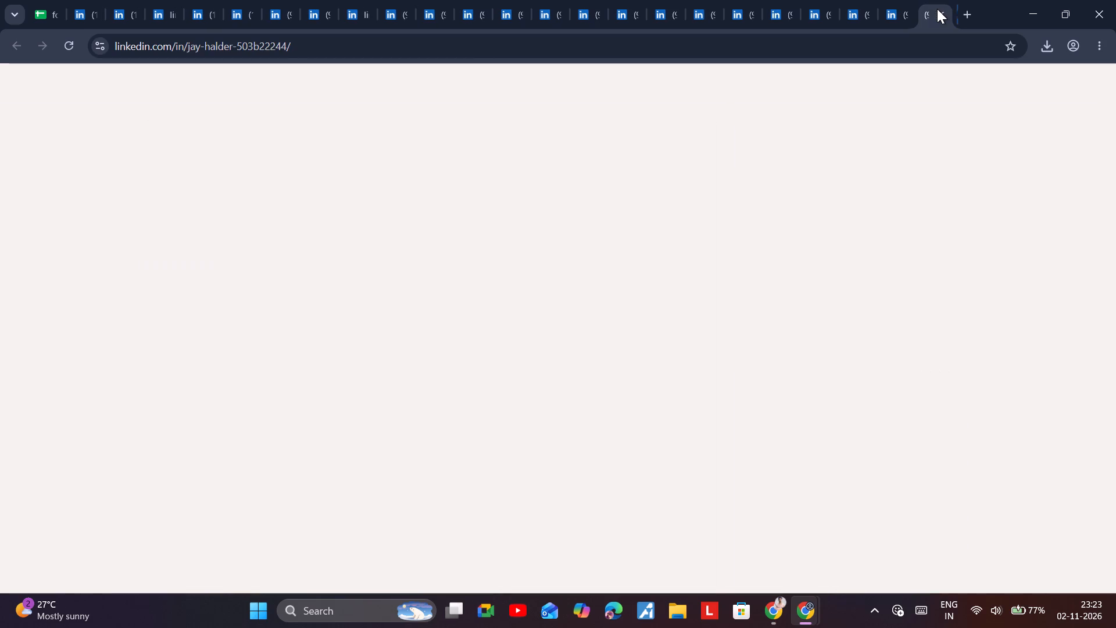
{"action": "triple_click", "coordinate": [937, 9]}
{"action": "triple_click", "coordinate": [937, 9]}
{"action": "triple_click", "coordinate": [937, 9]}
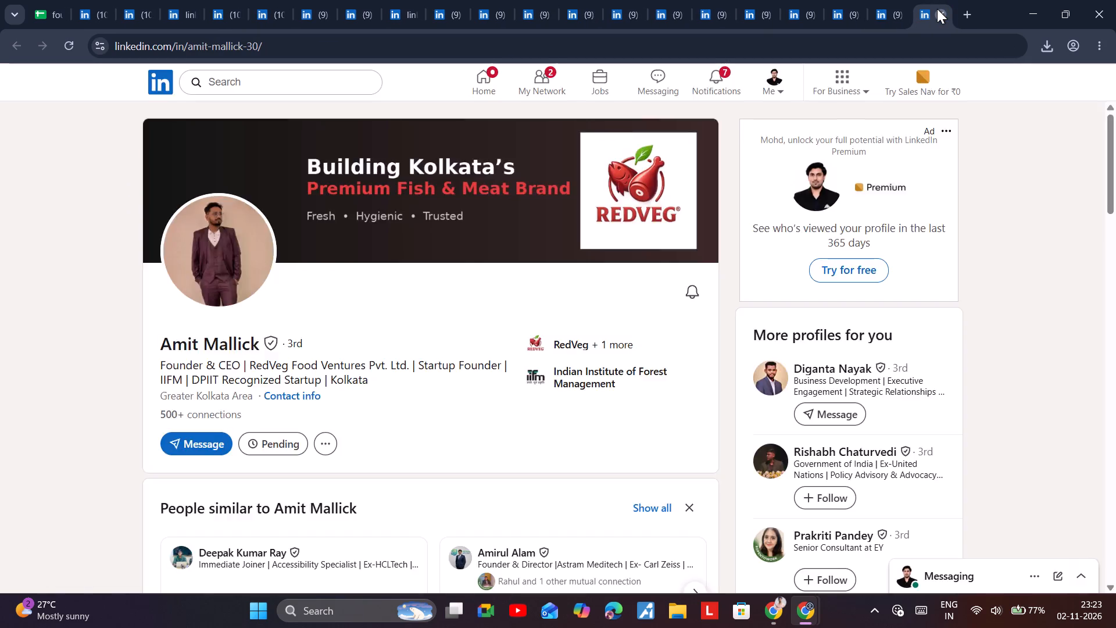
{"action": "triple_click", "coordinate": [937, 9]}
{"action": "triple_click", "coordinate": [937, 9]}
{"action": "triple_click", "coordinate": [937, 9]}
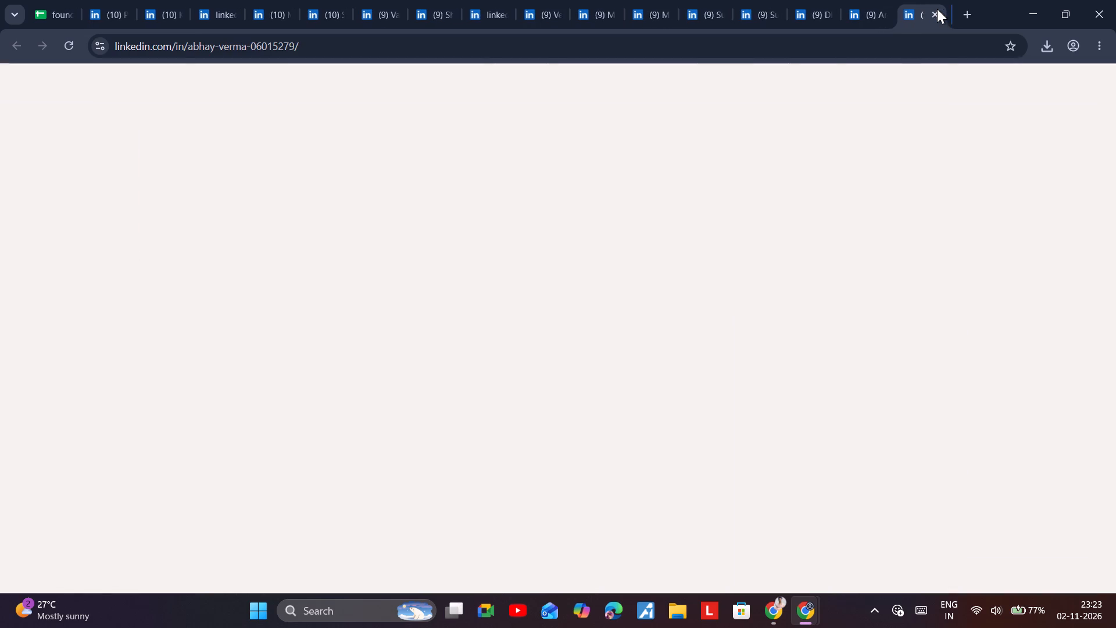
{"action": "triple_click", "coordinate": [937, 9]}
{"action": "triple_click", "coordinate": [937, 9]}
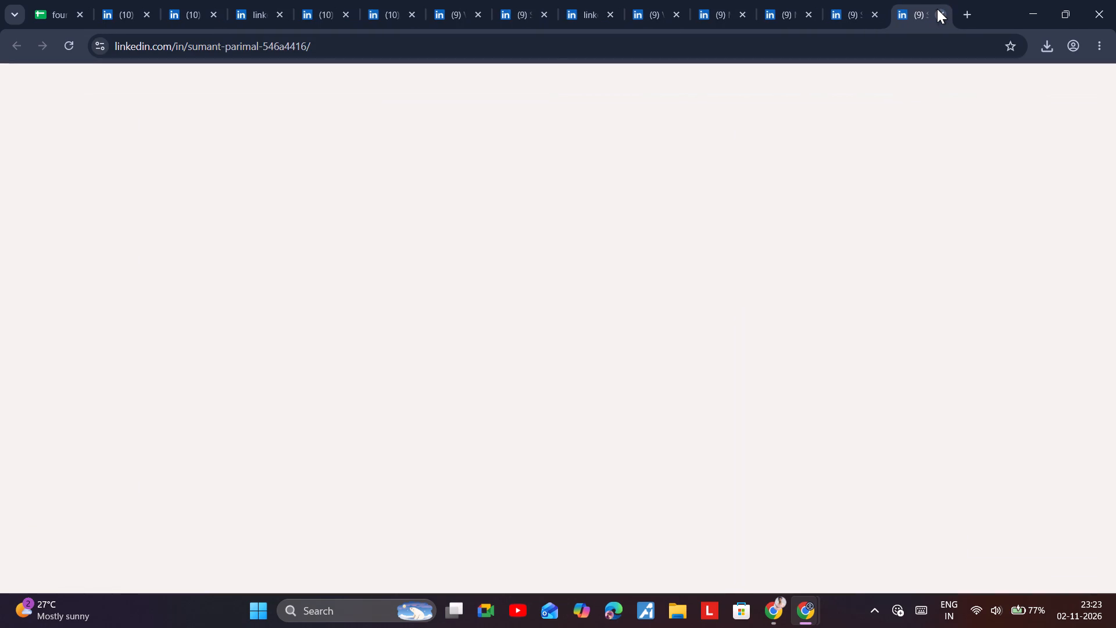
{"action": "triple_click", "coordinate": [937, 9]}
{"action": "triple_click", "coordinate": [937, 9]}
{"action": "triple_click", "coordinate": [937, 9]}
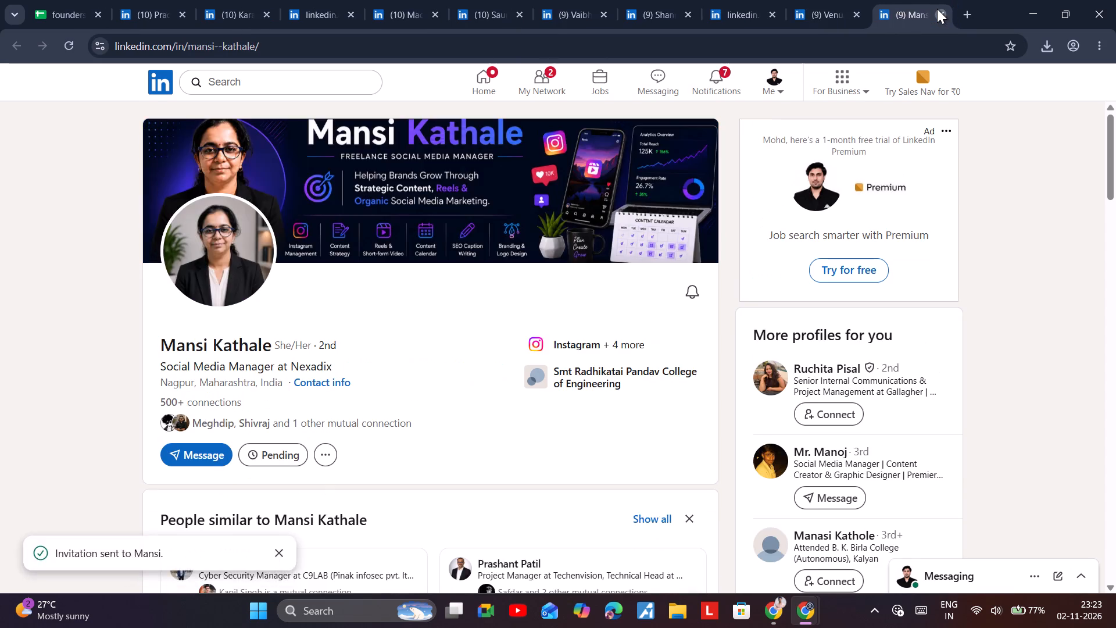
{"action": "triple_click", "coordinate": [937, 9]}
{"action": "left_click", "coordinate": [937, 9]}
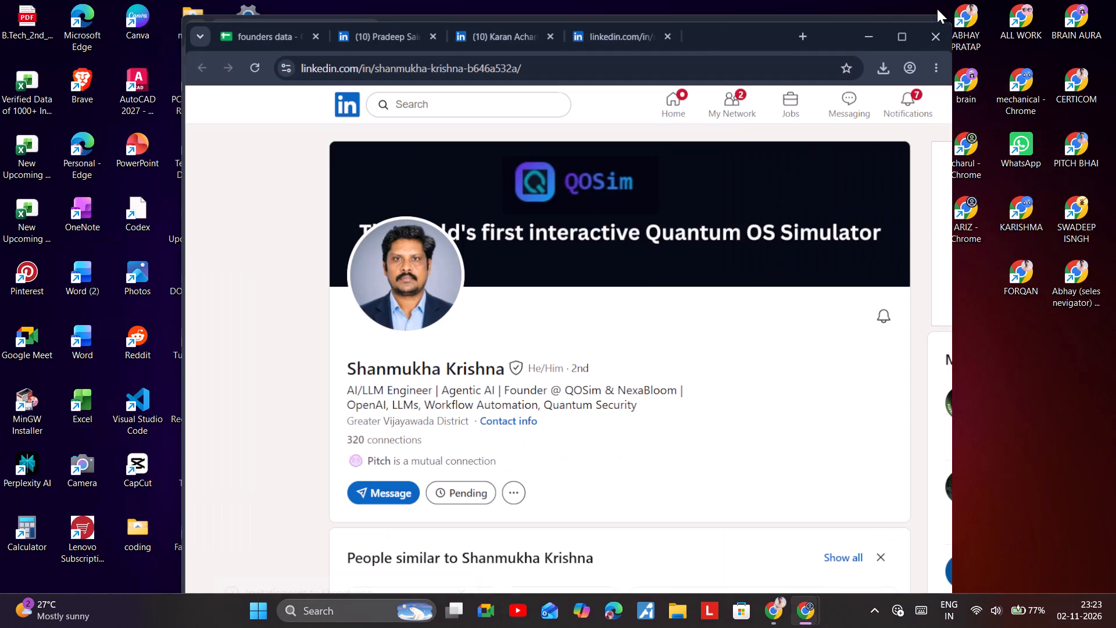
{"action": "left_click", "coordinate": [902, 28]}
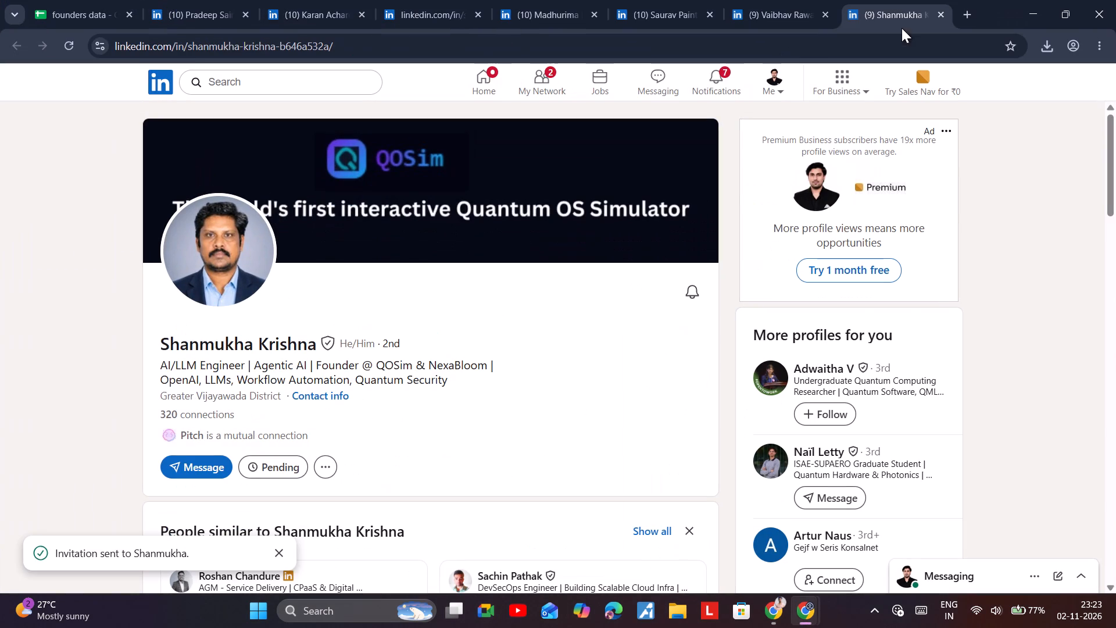
Close the LinkedIn profile tabs for rows 46 to 51, keeping the Taxsafar managing director's profile open.
{"action": "left_click", "coordinate": [940, 12]}
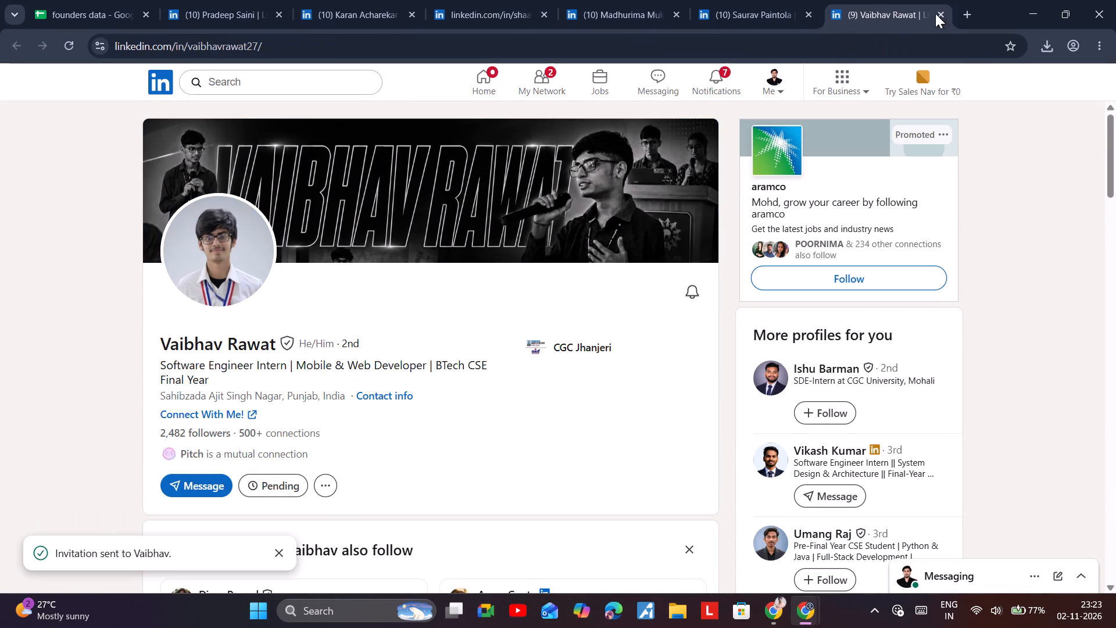
{"action": "left_click", "coordinate": [936, 12]}
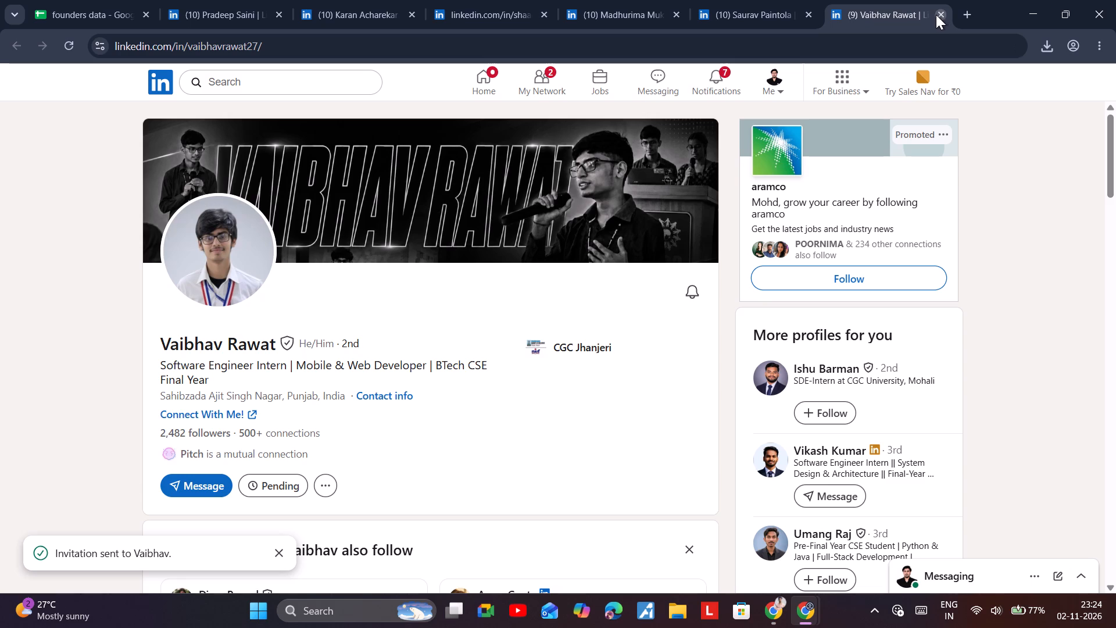
{"action": "left_click", "coordinate": [936, 14]}
{"action": "left_click", "coordinate": [943, 12]}
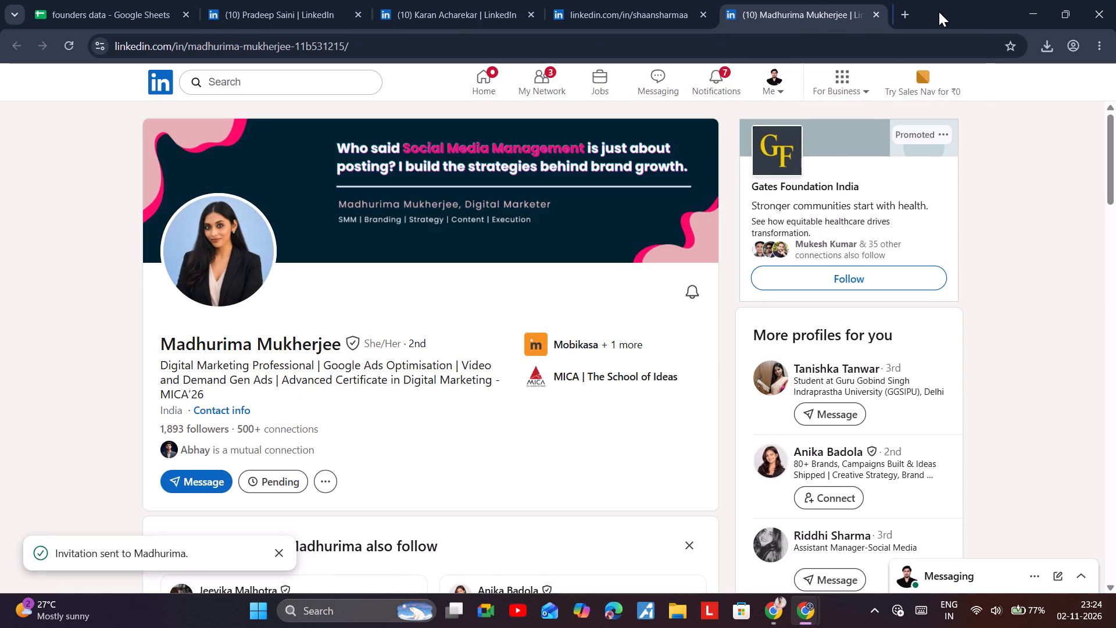
{"action": "left_click", "coordinate": [878, 11]}
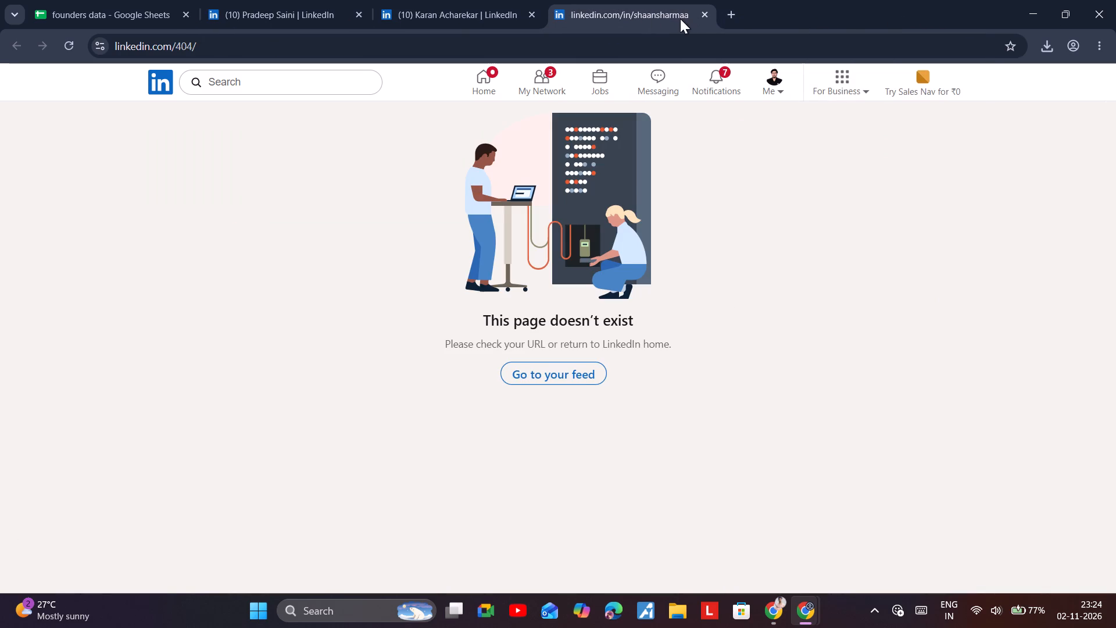
{"action": "left_click", "coordinate": [702, 12]}
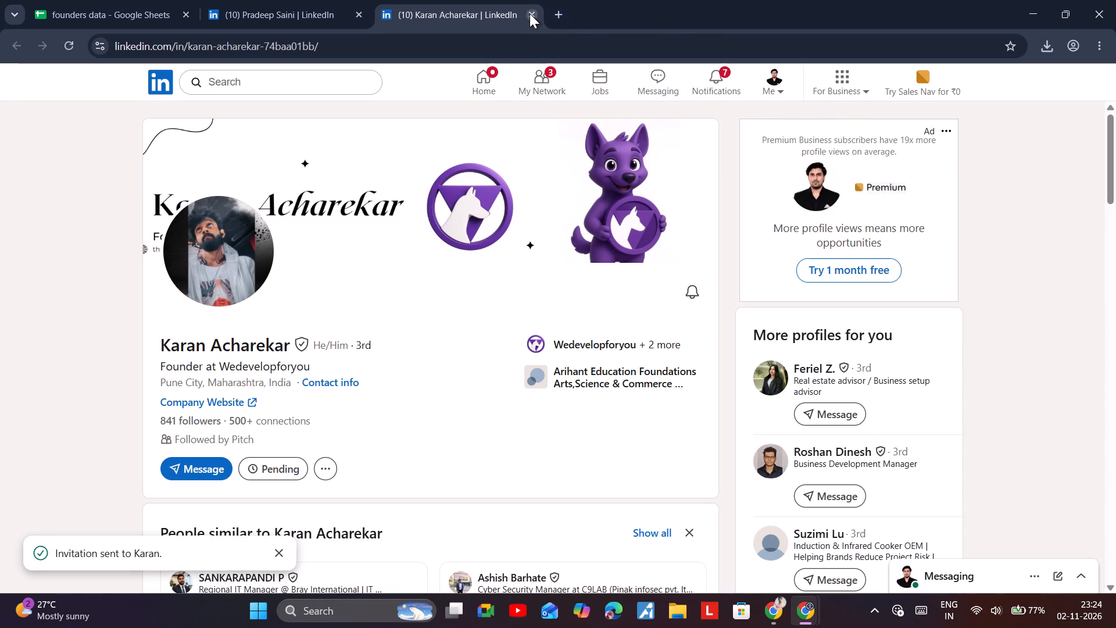
{"action": "left_click", "coordinate": [530, 13]}
Open My Network and accept the newsletter invitations for Beyond The Code and Gyanankur's ML Vault.
{"action": "left_click", "coordinate": [538, 70]}
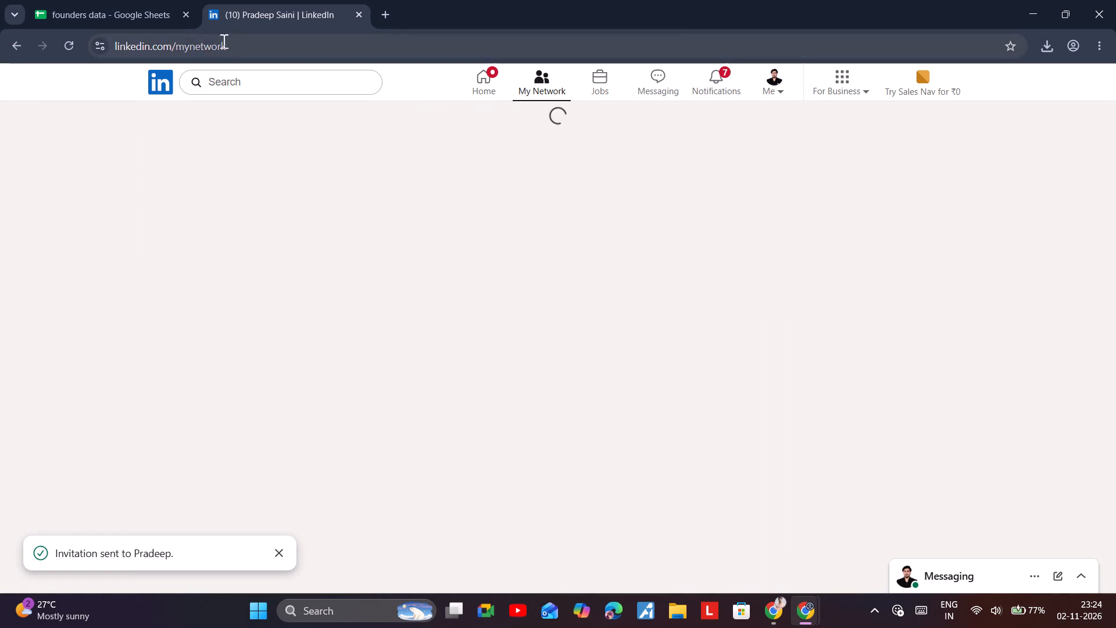
{"action": "left_click", "coordinate": [349, 10]}
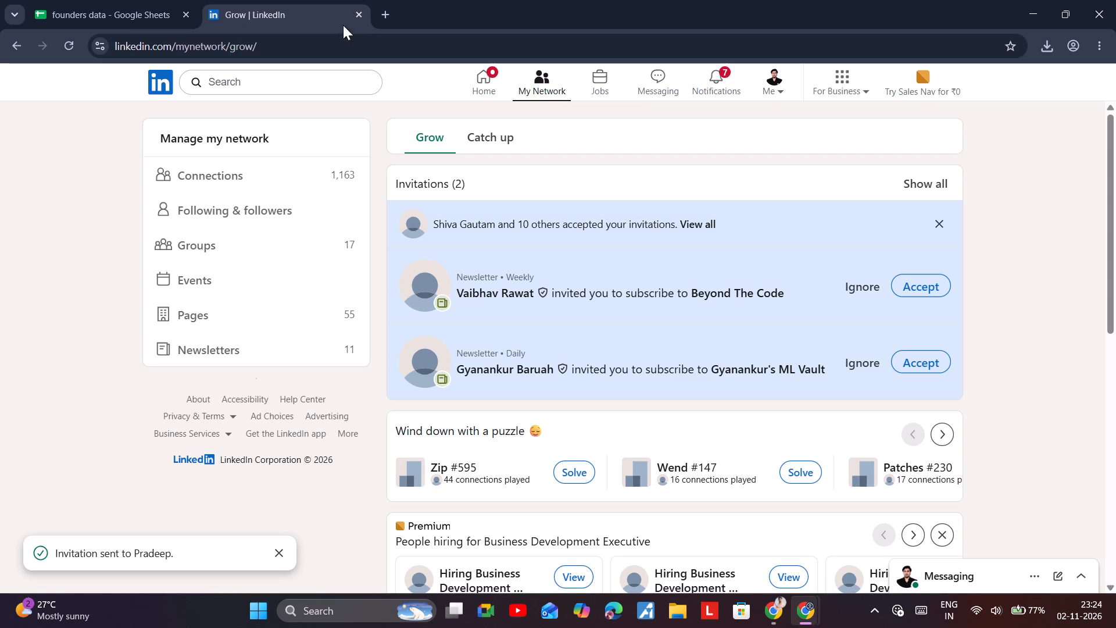
{"action": "left_click", "coordinate": [912, 286]}
{"action": "left_click", "coordinate": [910, 286]}
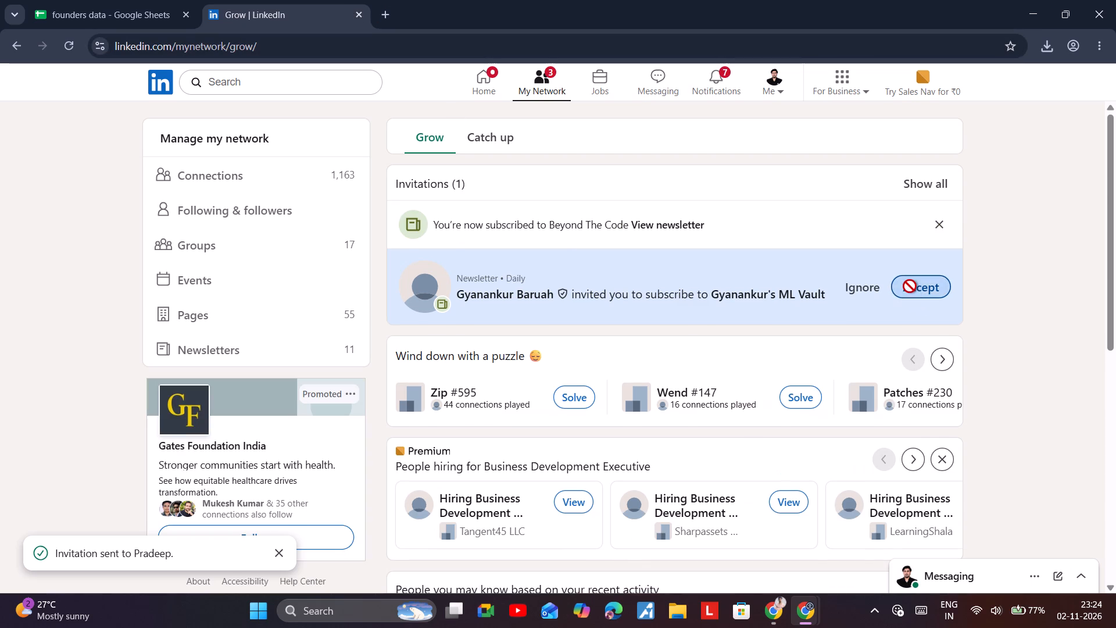
Close the open browser windows and open LinkedIn in a maximized window of the KARISHMA browser profile.
{"action": "left_click", "coordinate": [1115, 0]}
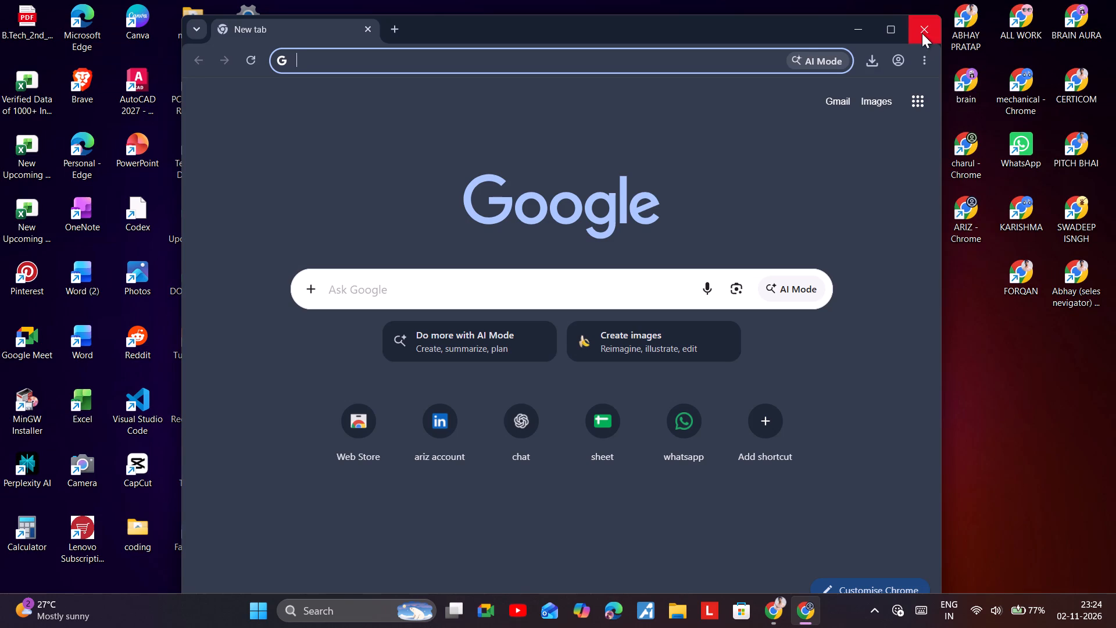
{"action": "left_click", "coordinate": [922, 33]}
{"action": "triple_click", "coordinate": [1013, 210]}
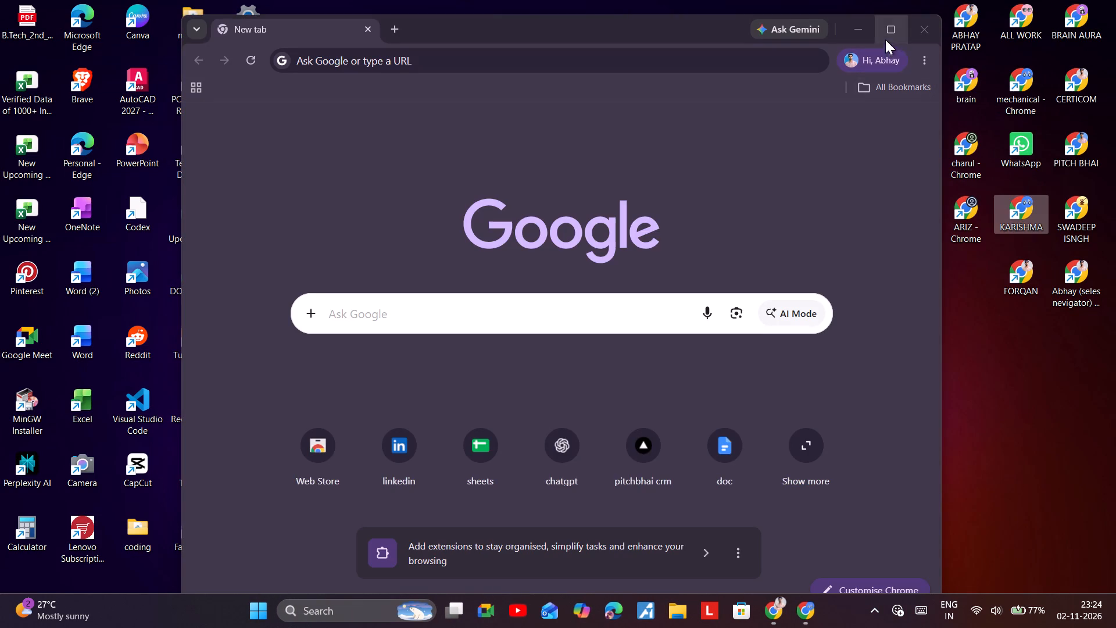
{"action": "left_click", "coordinate": [885, 39]}
{"action": "left_click", "coordinate": [386, 429]}
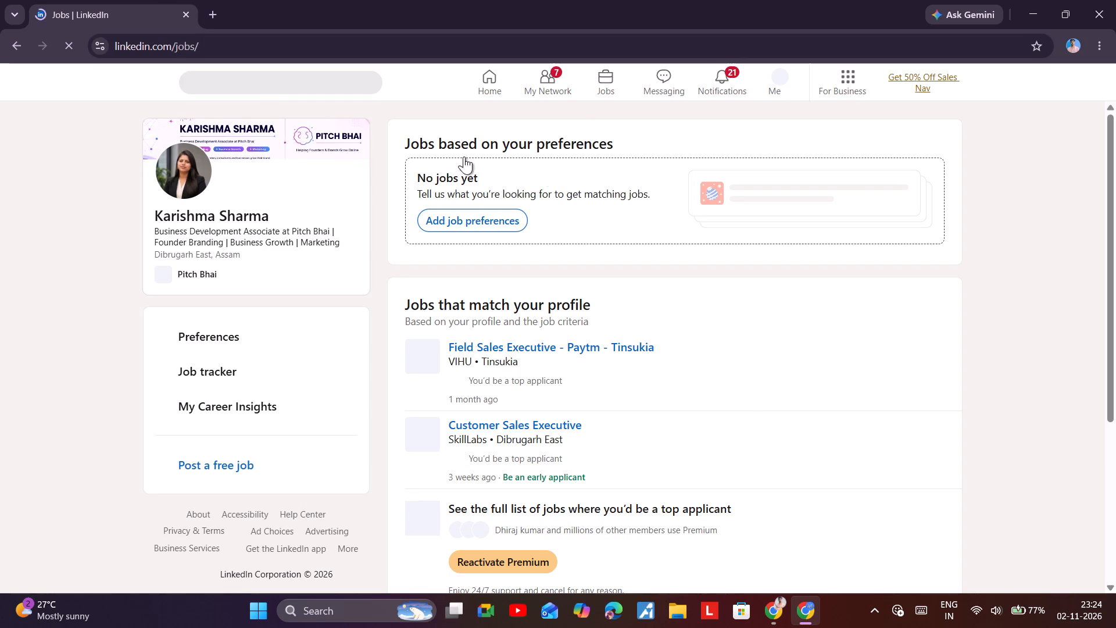
Open My Network in this account, accept four pending connection invitations and dismiss the confirmation.
{"action": "left_click", "coordinate": [542, 71]}
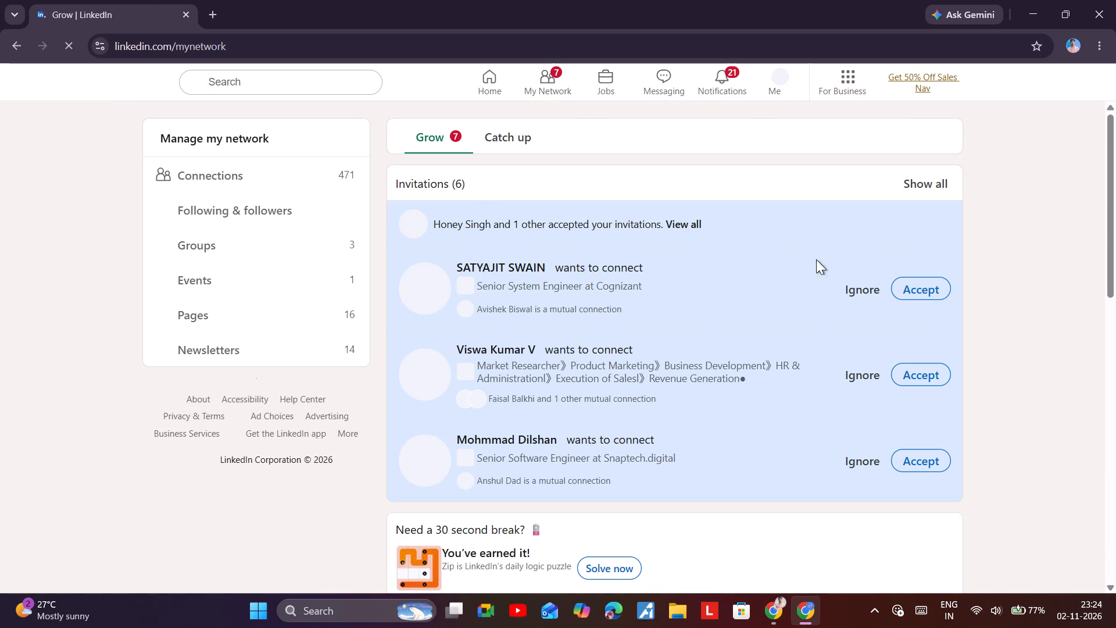
{"action": "left_click", "coordinate": [918, 276]}
{"action": "left_click", "coordinate": [913, 284]}
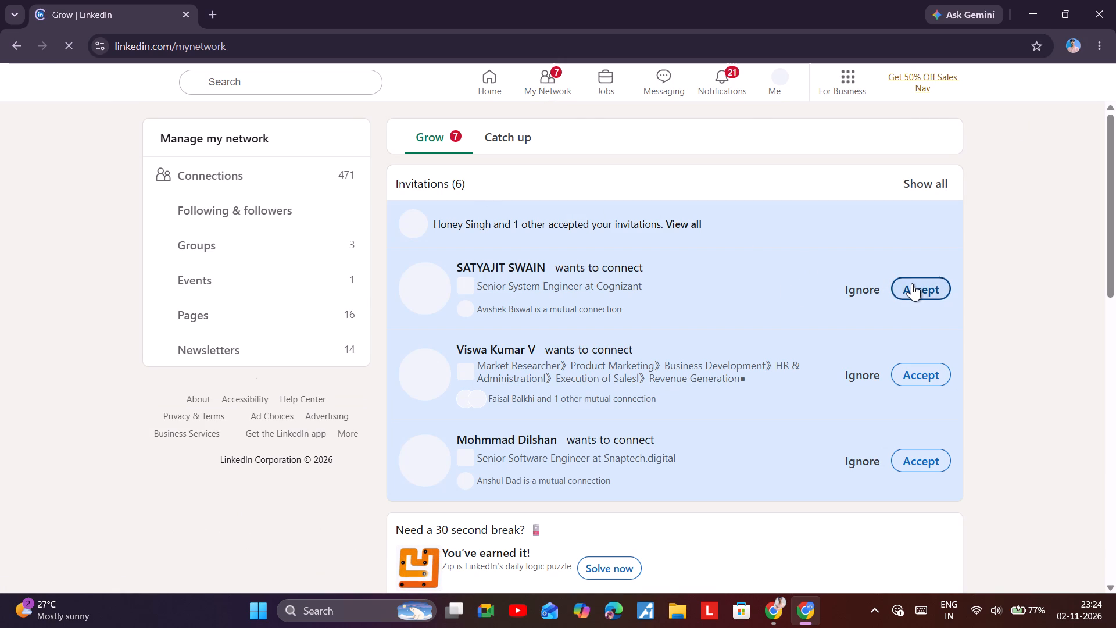
{"action": "left_click", "coordinate": [912, 283]}
{"action": "left_click", "coordinate": [915, 290]}
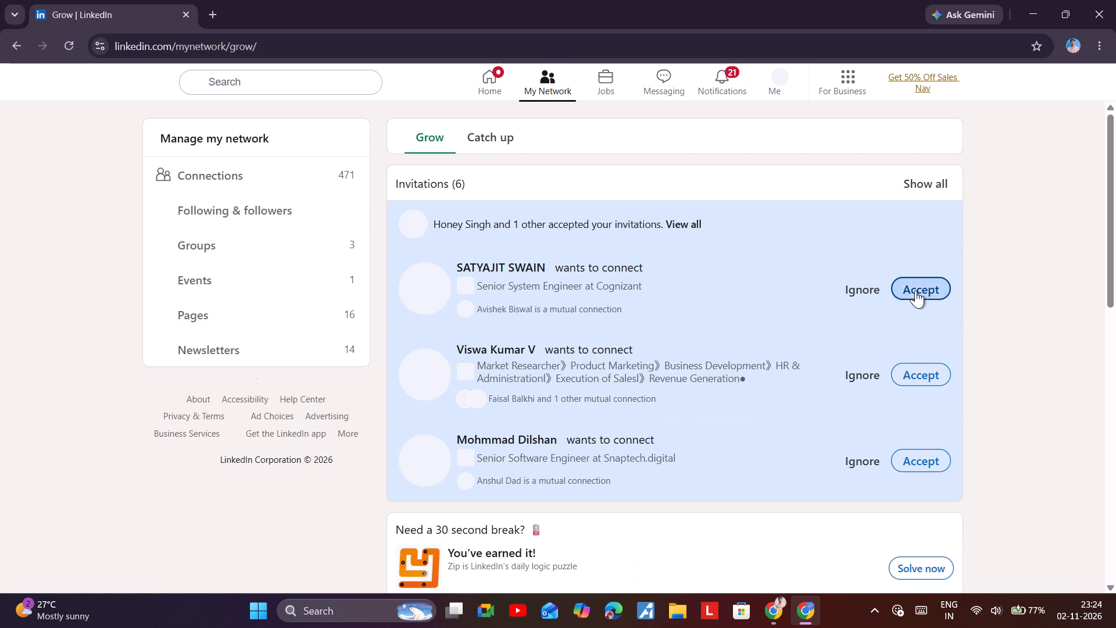
{"action": "left_click", "coordinate": [915, 291]}
{"action": "left_click", "coordinate": [915, 291]}
{"action": "left_click", "coordinate": [915, 291]}
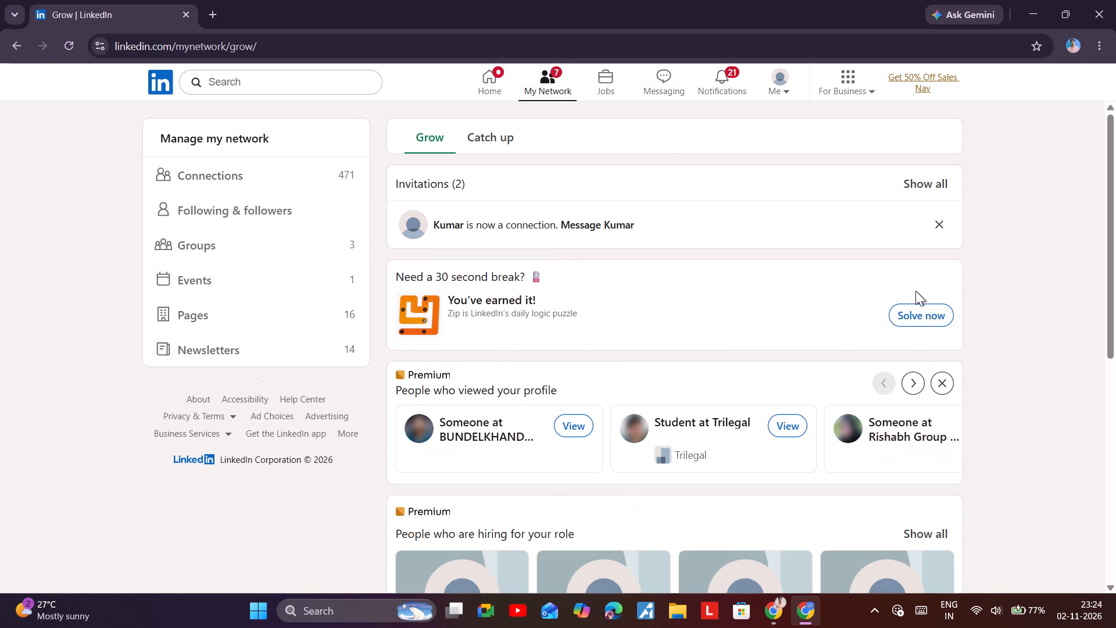
{"action": "left_click", "coordinate": [939, 234]}
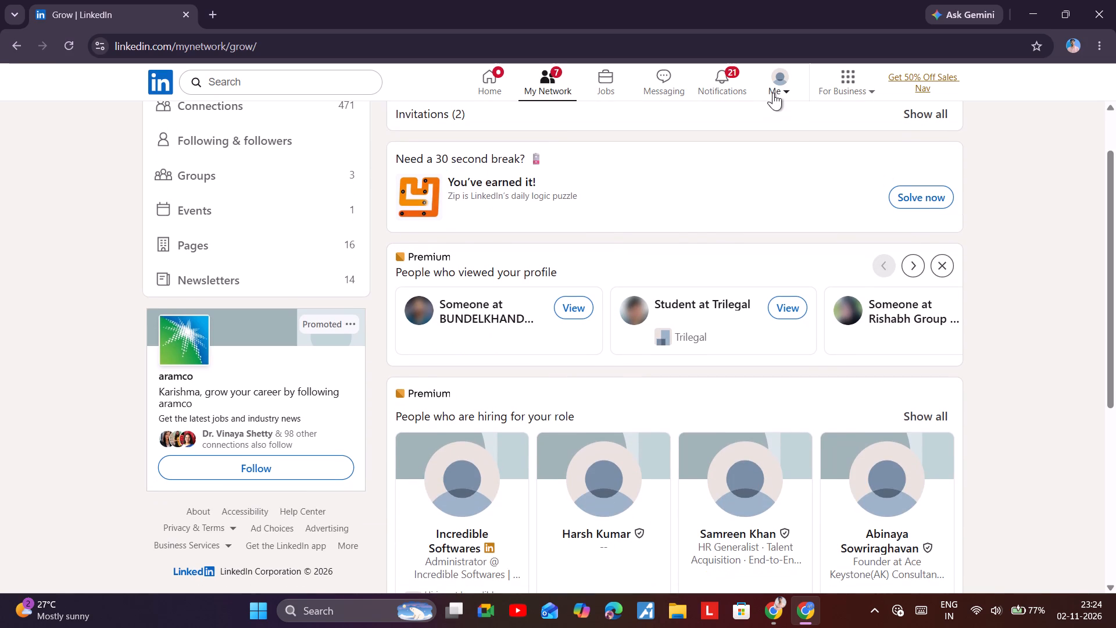
Check the account's new LinkedIn notifications and the home feed.
{"action": "left_click", "coordinate": [731, 83]}
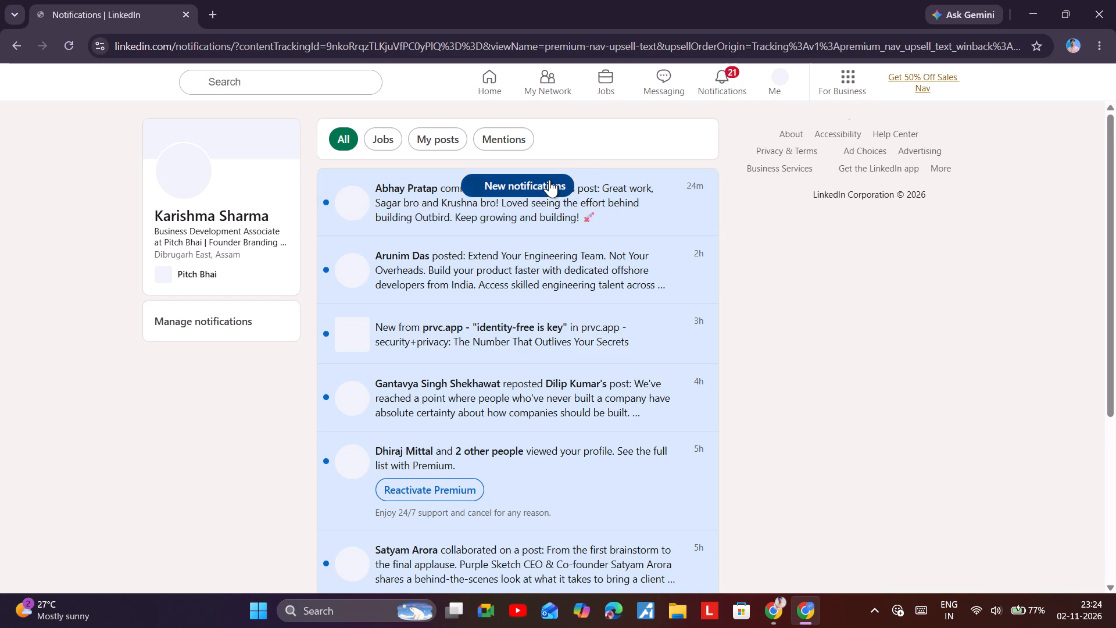
{"action": "left_click", "coordinate": [549, 180]}
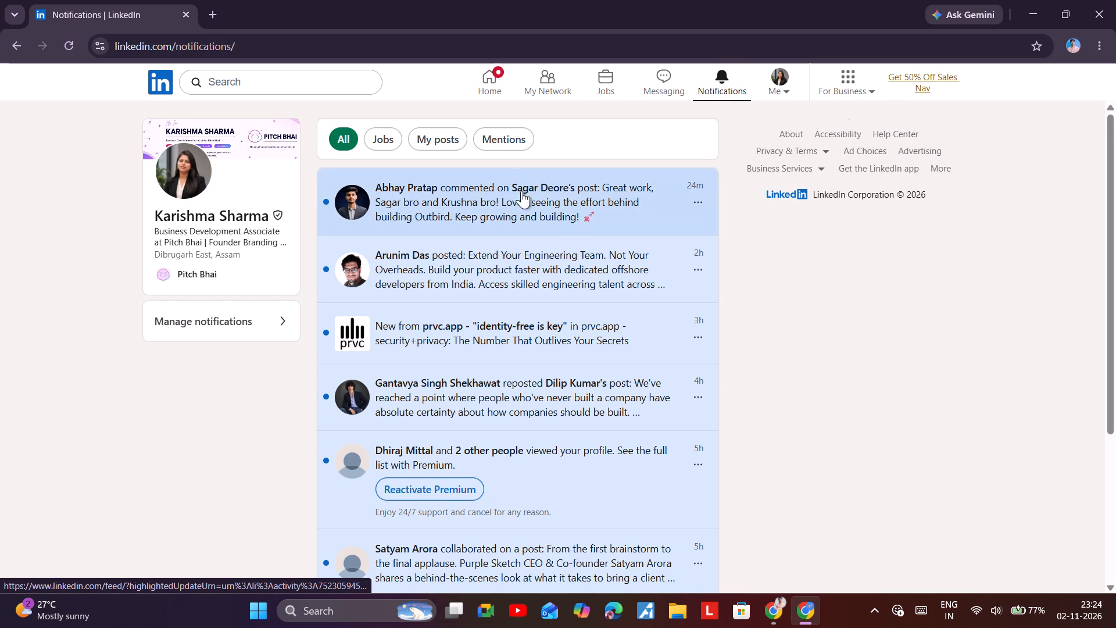
{"action": "left_click", "coordinate": [498, 73]}
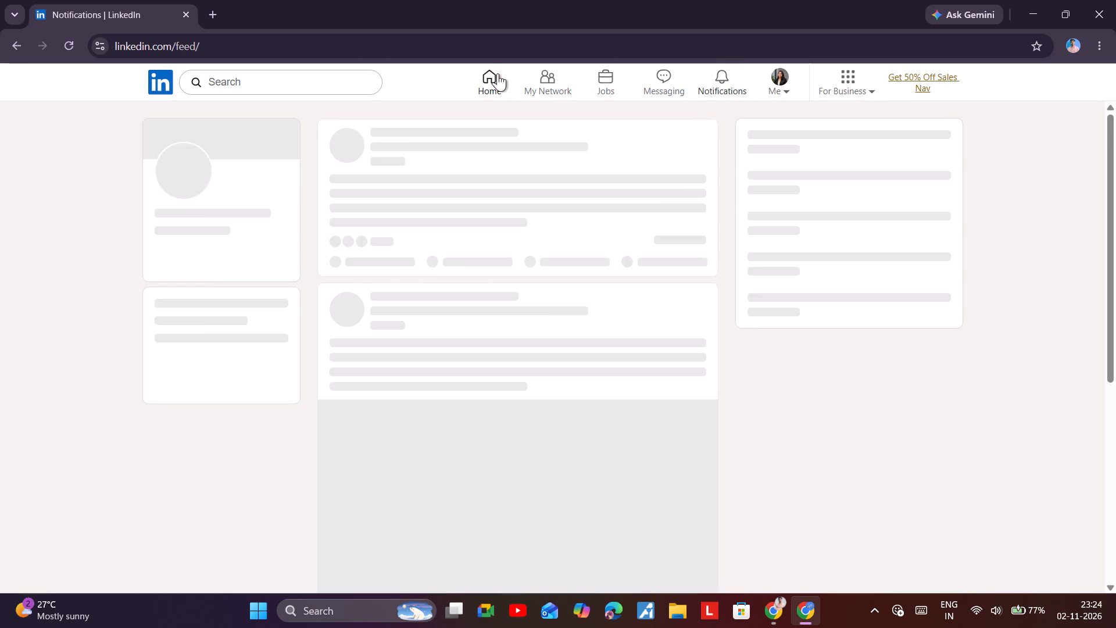
Return to My Network to review the remaining connection invitations.
{"action": "left_click", "coordinate": [561, 92]}
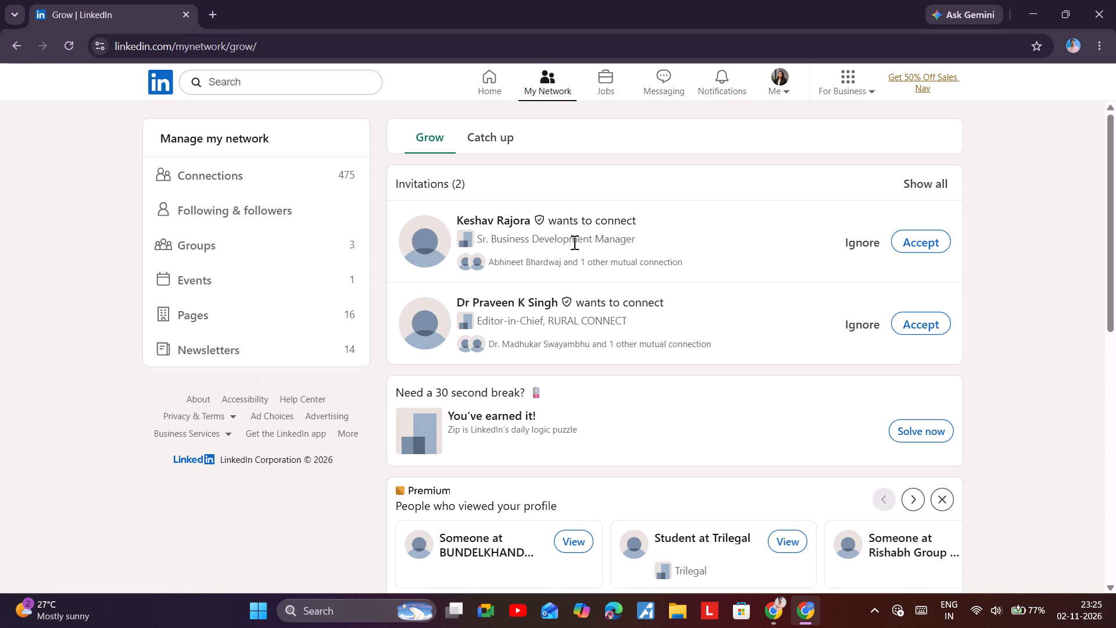
Accept the two remaining connection invitations in My Network.
{"action": "left_click", "coordinate": [910, 244]}
{"action": "left_click", "coordinate": [927, 287]}
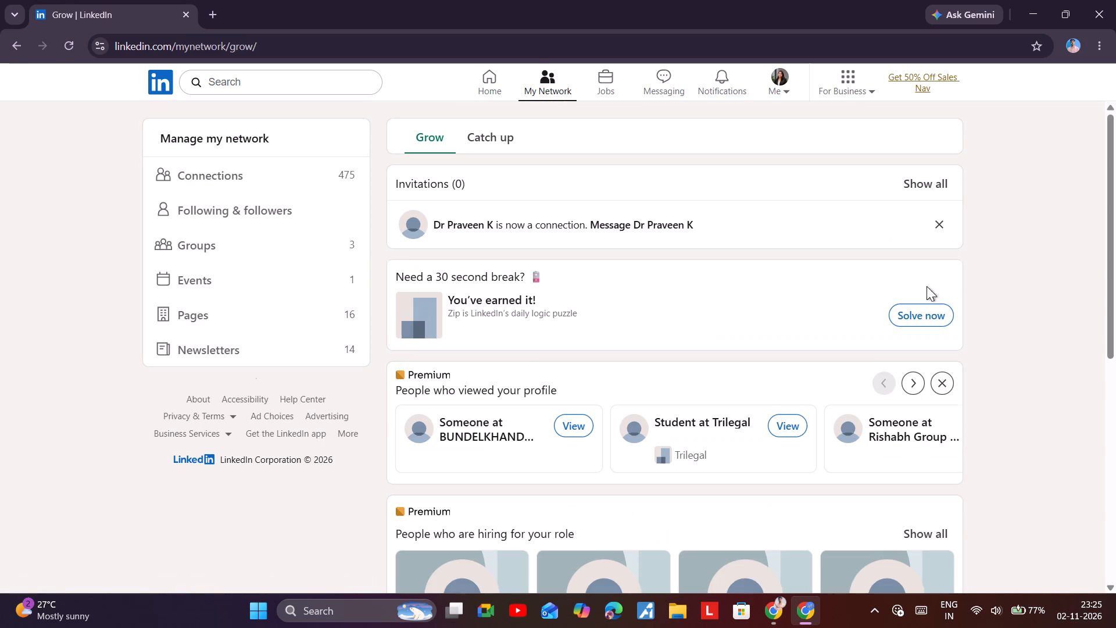
Open the home feed, expand the first post about the IIT Delhi Open House visit and like it.
{"action": "left_click", "coordinate": [480, 78]}
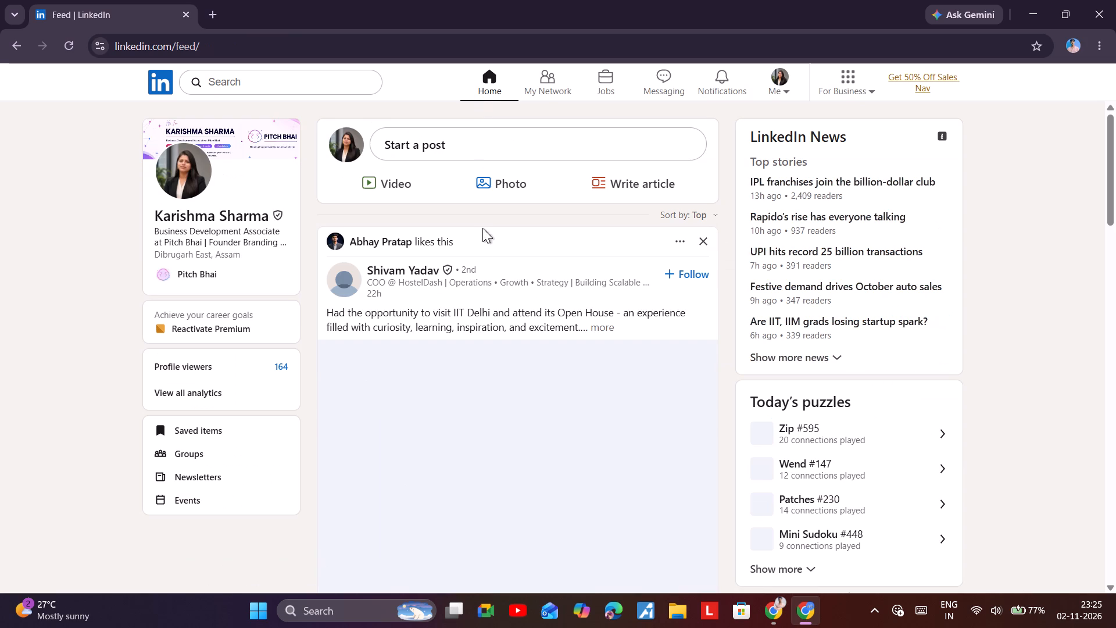
{"action": "scroll", "coordinate": [450, 373], "scroll_direction": "down", "scroll_amount": 1}
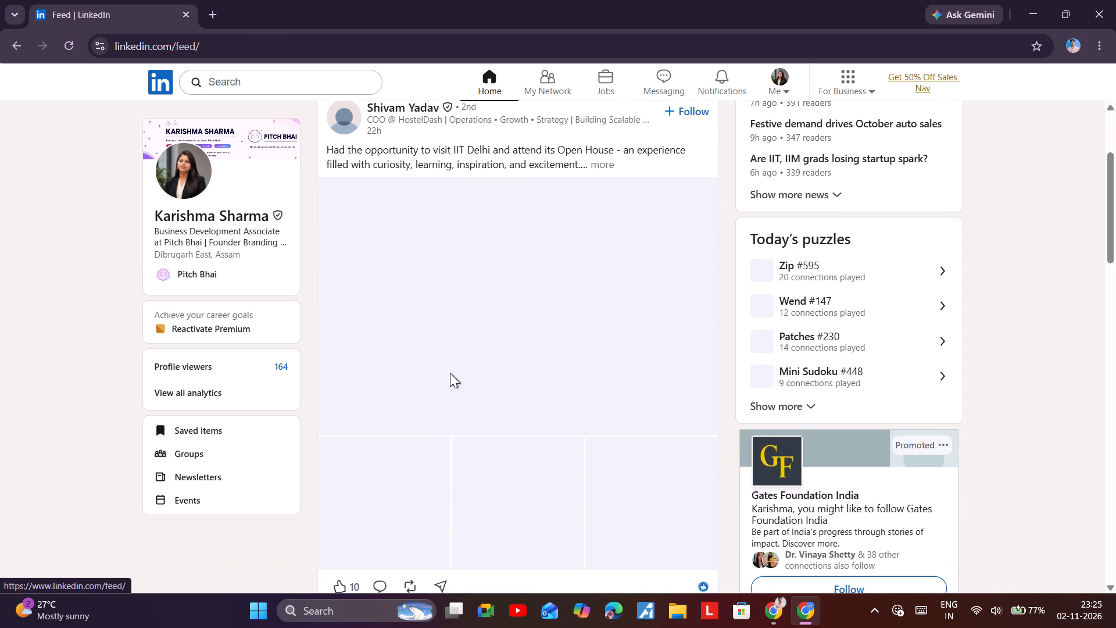
{"action": "scroll", "coordinate": [450, 373], "scroll_direction": "up", "scroll_amount": 1}
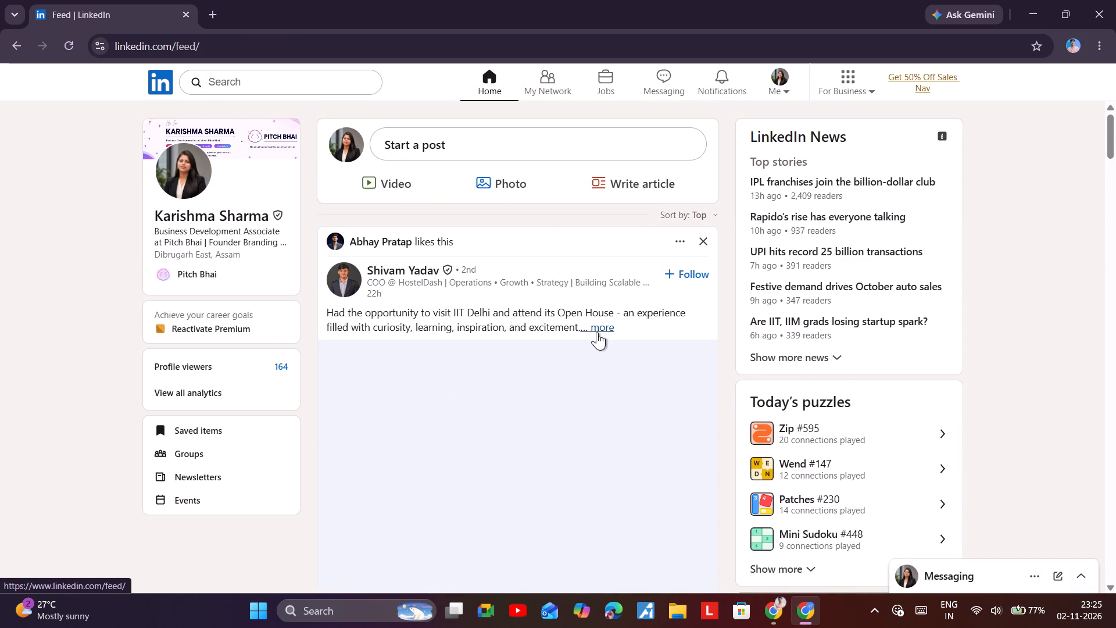
{"action": "left_click", "coordinate": [597, 331]}
{"action": "scroll", "coordinate": [596, 332], "scroll_direction": "down", "scroll_amount": 3}
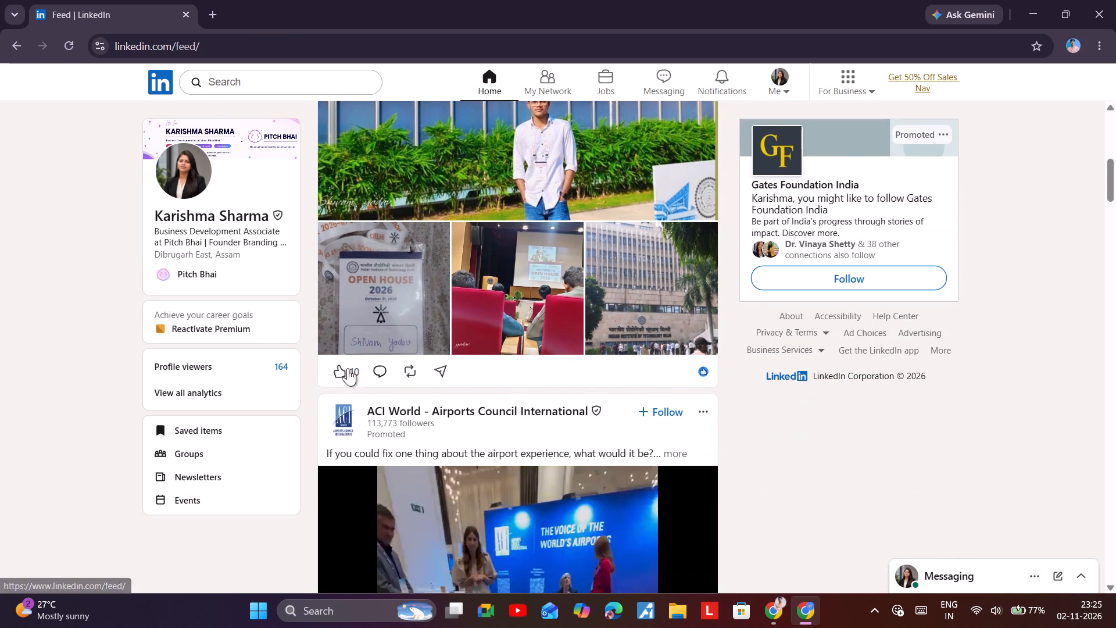
{"action": "left_click", "coordinate": [344, 363]}
{"action": "scroll", "coordinate": [538, 388], "scroll_direction": "up", "scroll_amount": 10}
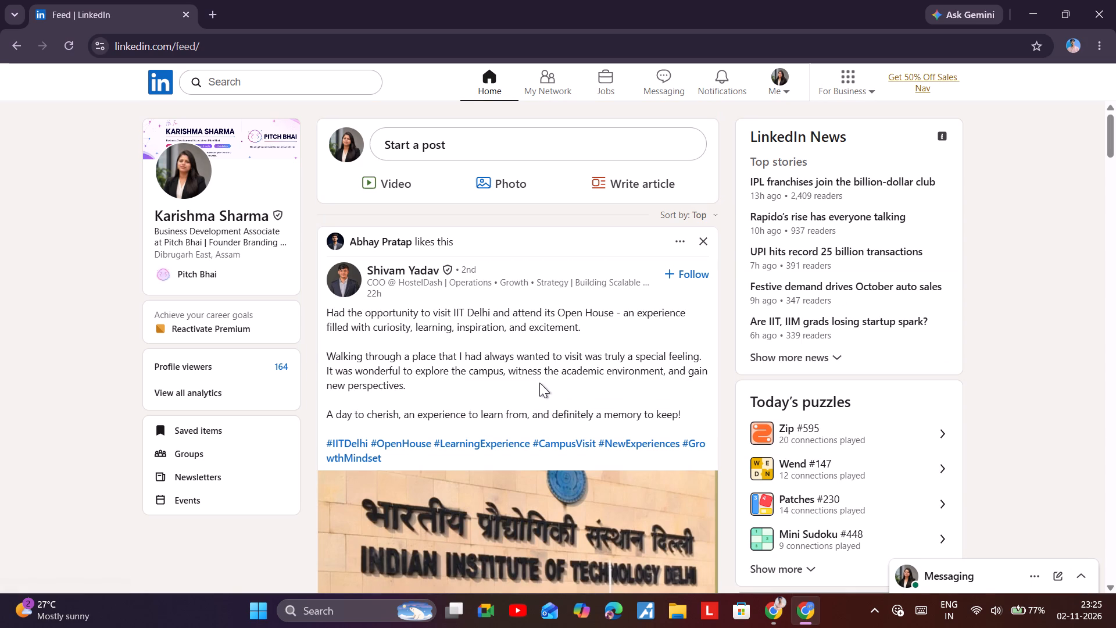
Close this browser window and open LinkedIn in a maximized window of the SWADEEP browser profile.
{"action": "left_click", "coordinate": [1115, 0]}
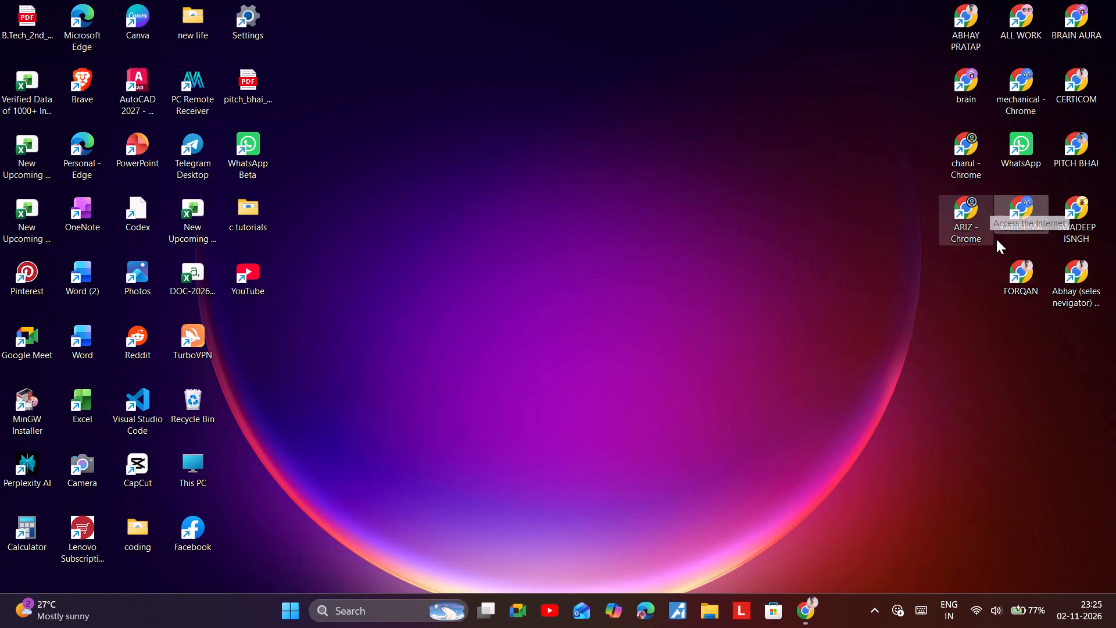
{"action": "double_click", "coordinate": [1086, 222]}
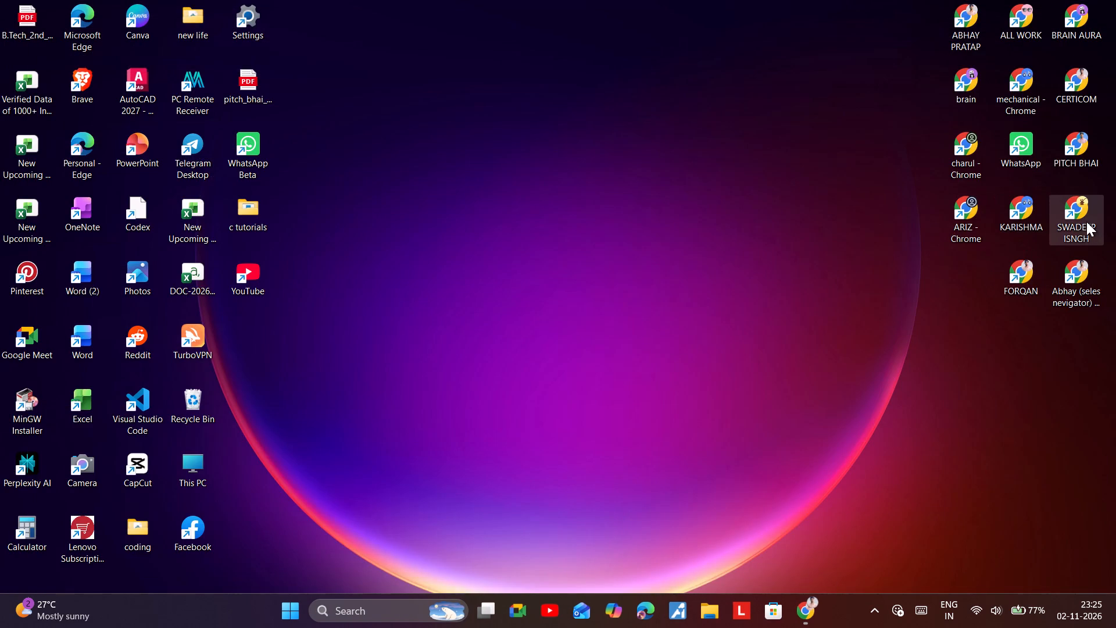
{"action": "left_click", "coordinate": [893, 19]}
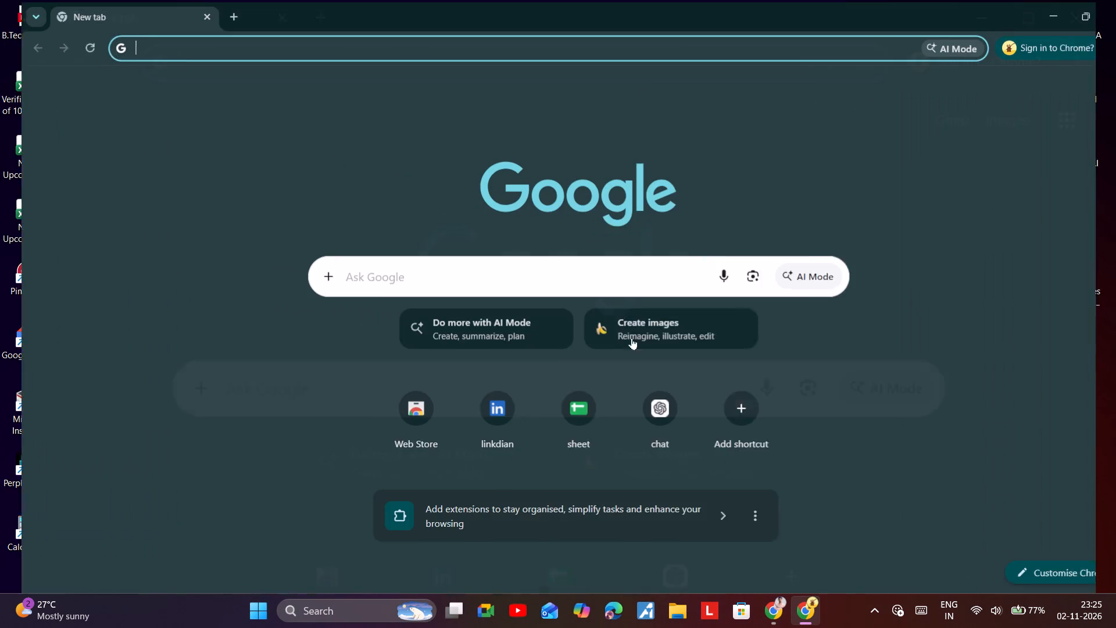
{"action": "left_click", "coordinate": [492, 408]}
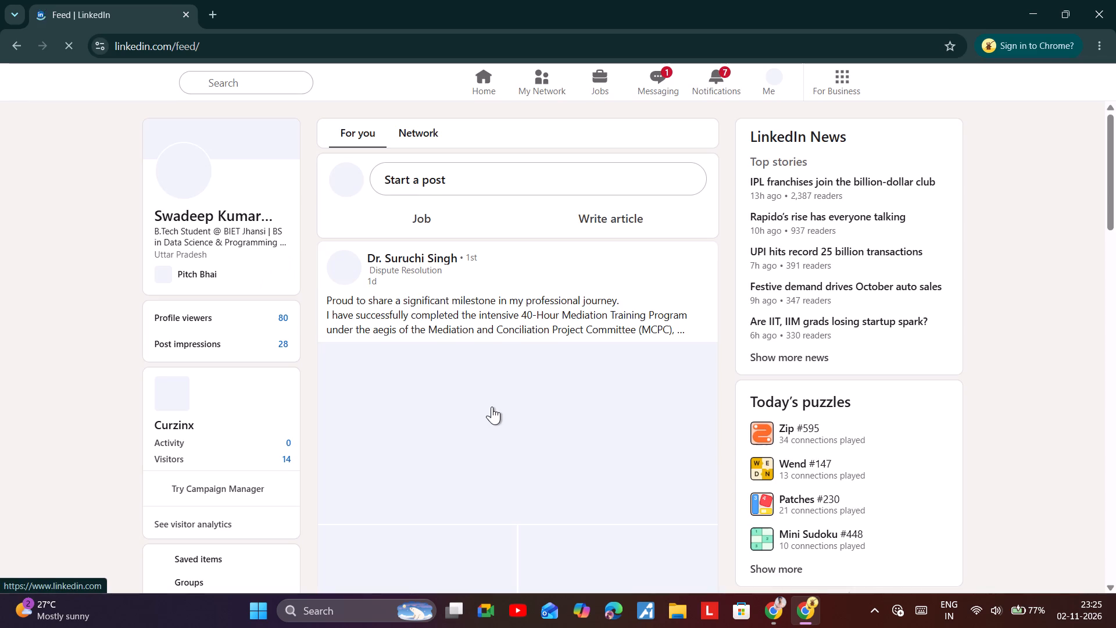
Open this account's LinkedIn messages to check for new ones.
{"action": "left_click", "coordinate": [660, 82]}
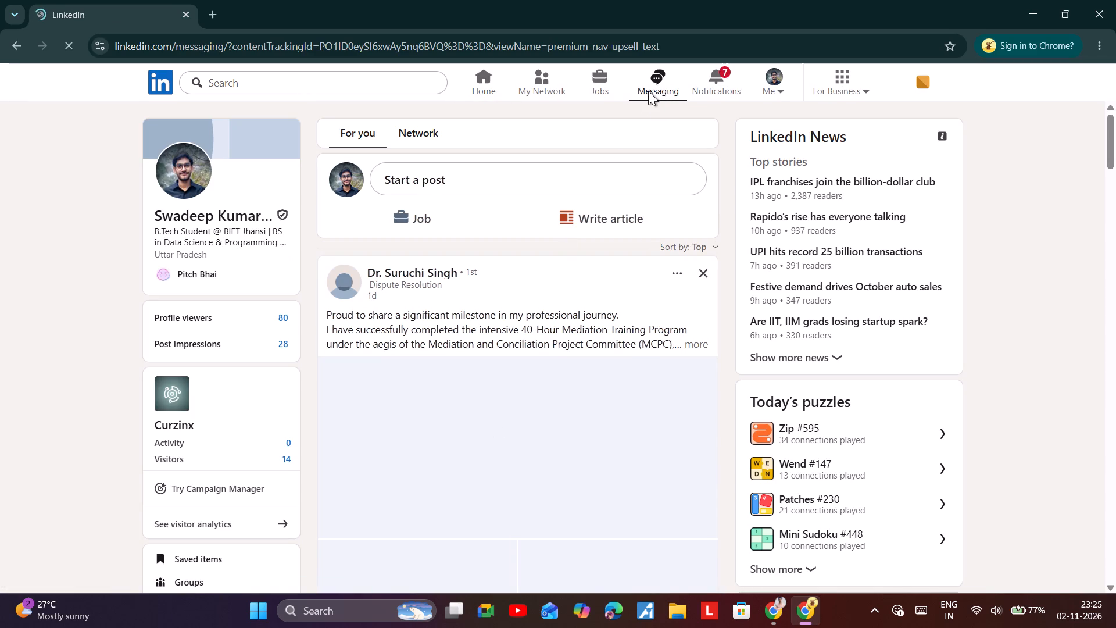
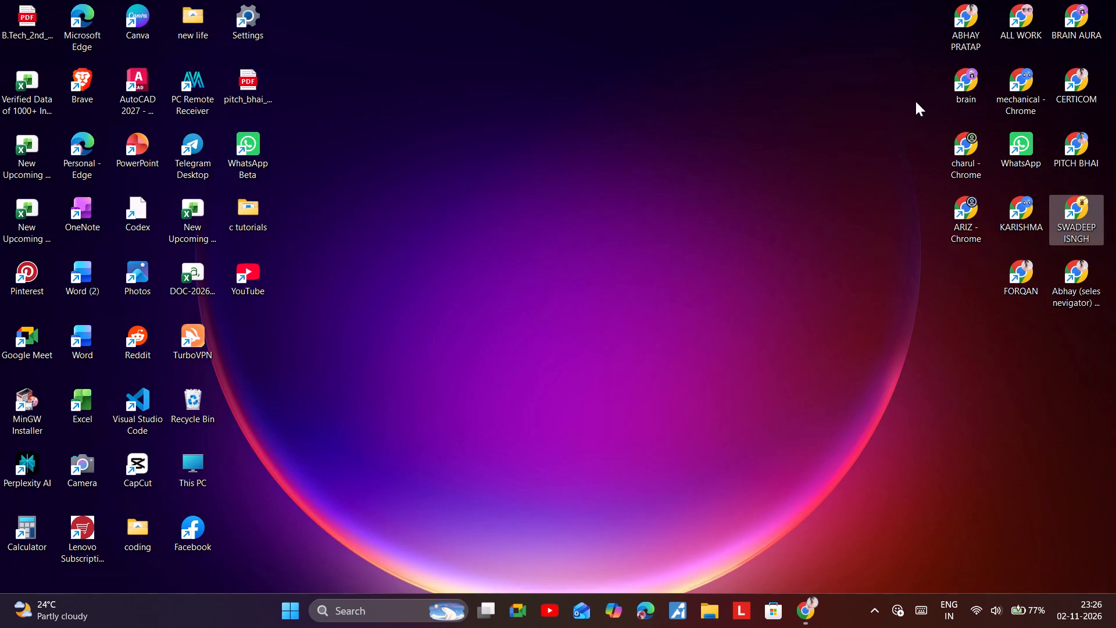
Open the browser with the ARIZ profile from its desktop shortcut.
{"action": "left_click", "coordinate": [981, 223]}
{"action": "left_click", "coordinate": [978, 226]}
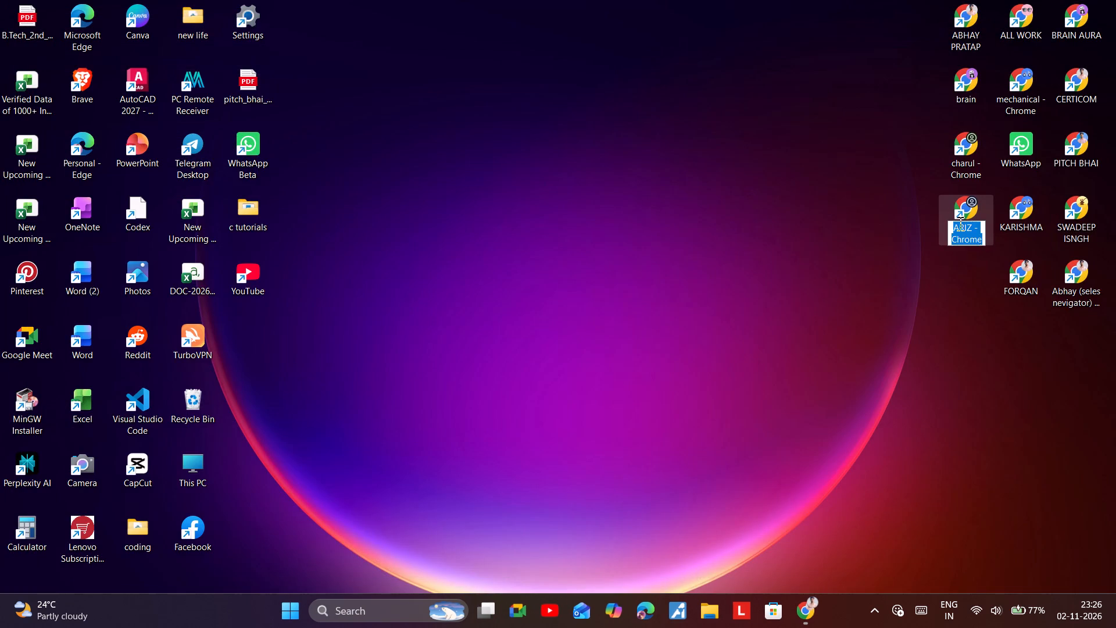
{"action": "double_click", "coordinate": [959, 223]}
{"action": "left_click", "coordinate": [907, 217]}
{"action": "double_click", "coordinate": [970, 205]}
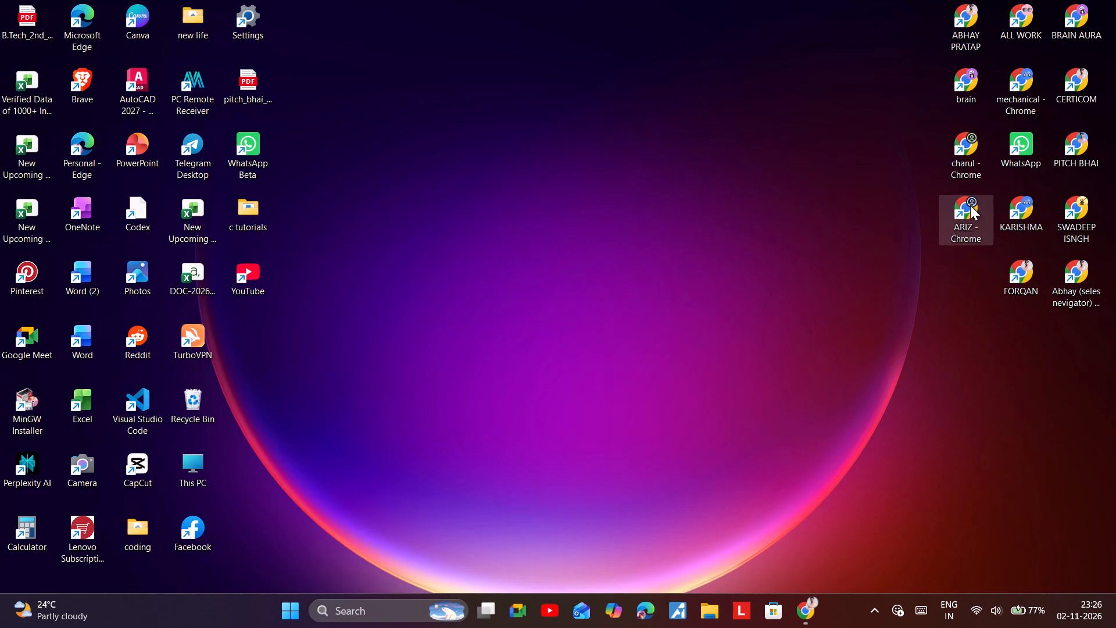